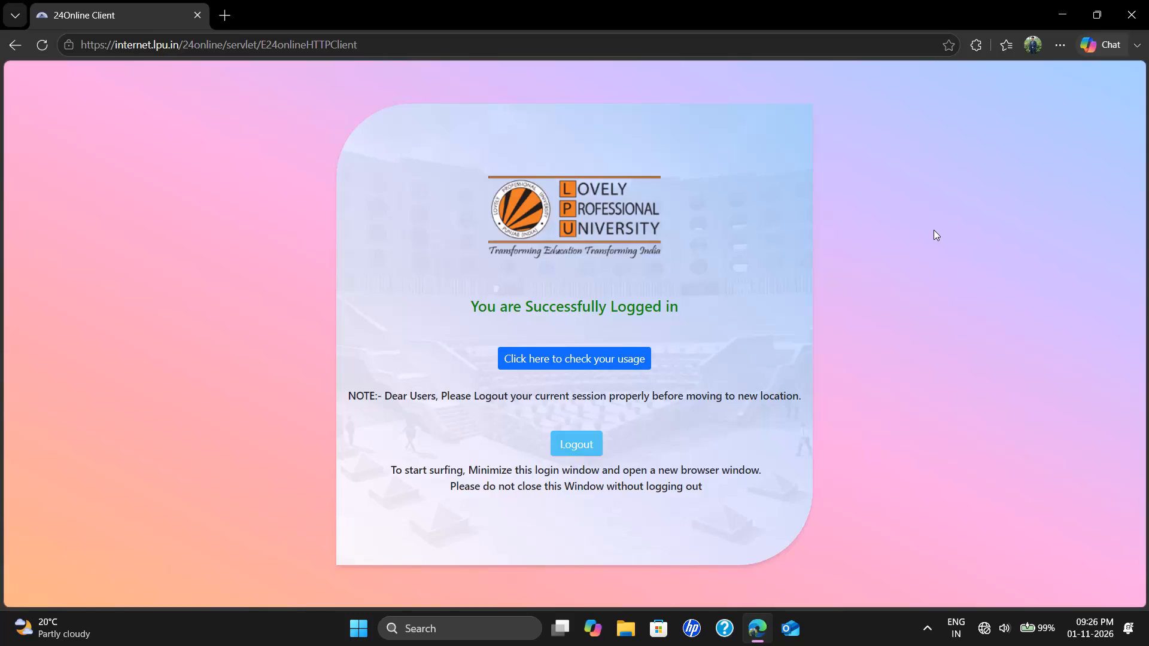
Close the browser window showing the university internet login confirmation.
{"action": "left_click", "coordinate": [1148, 0]}
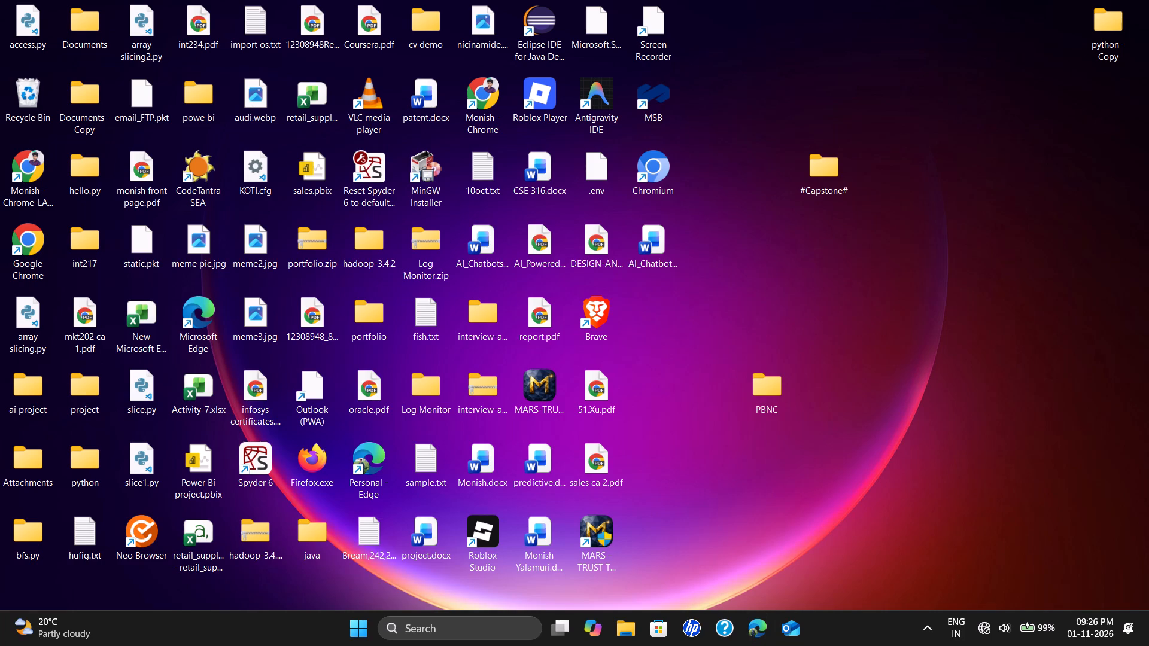
Open the browser connection page for the LPU Hostels-5G Wi-Fi network, then close that browser window.
{"action": "left_click", "coordinate": [994, 635]}
{"action": "left_click", "coordinate": [1002, 623]}
{"action": "left_click", "coordinate": [952, 356]}
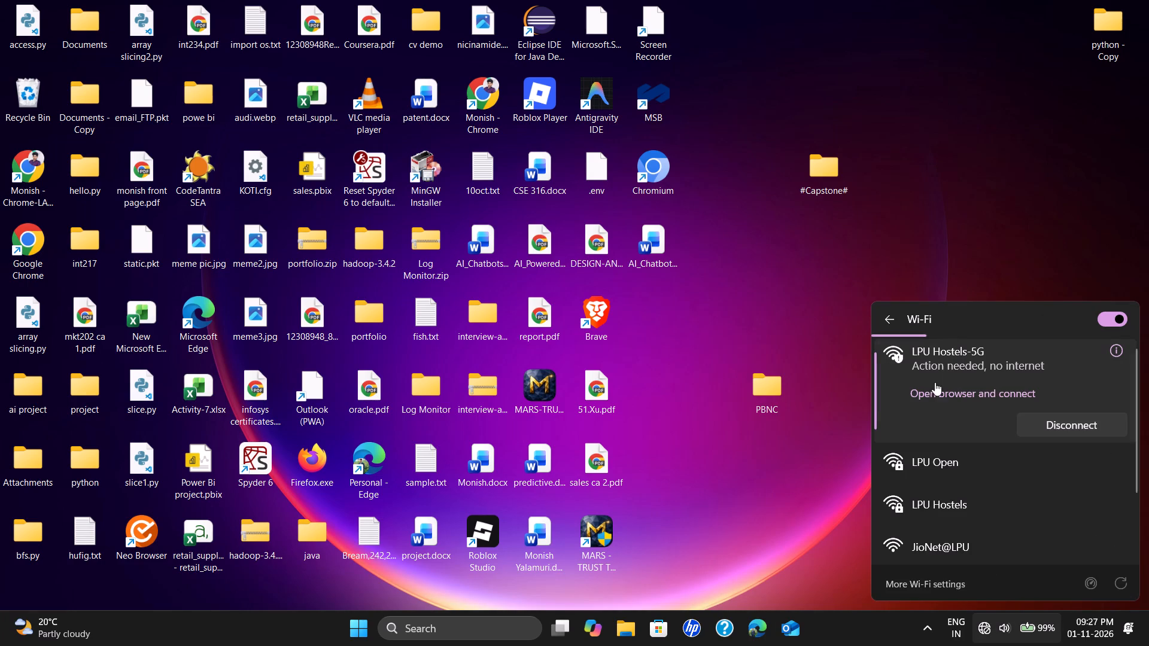
{"action": "left_click", "coordinate": [932, 391]}
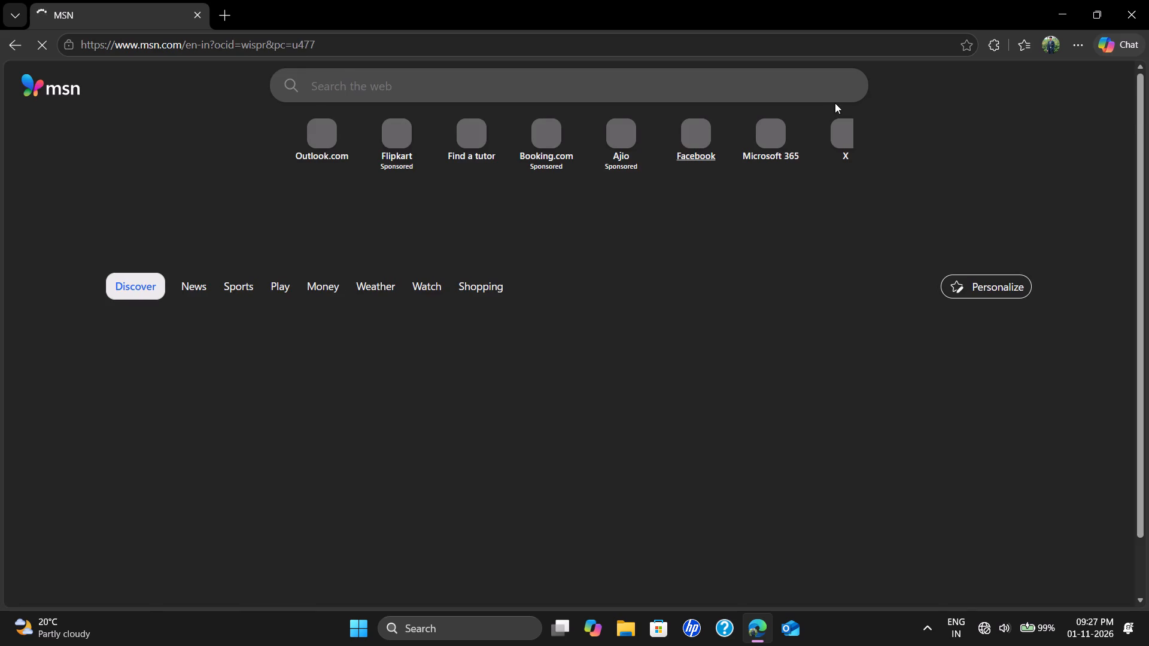
{"action": "left_click", "coordinate": [1148, 0]}
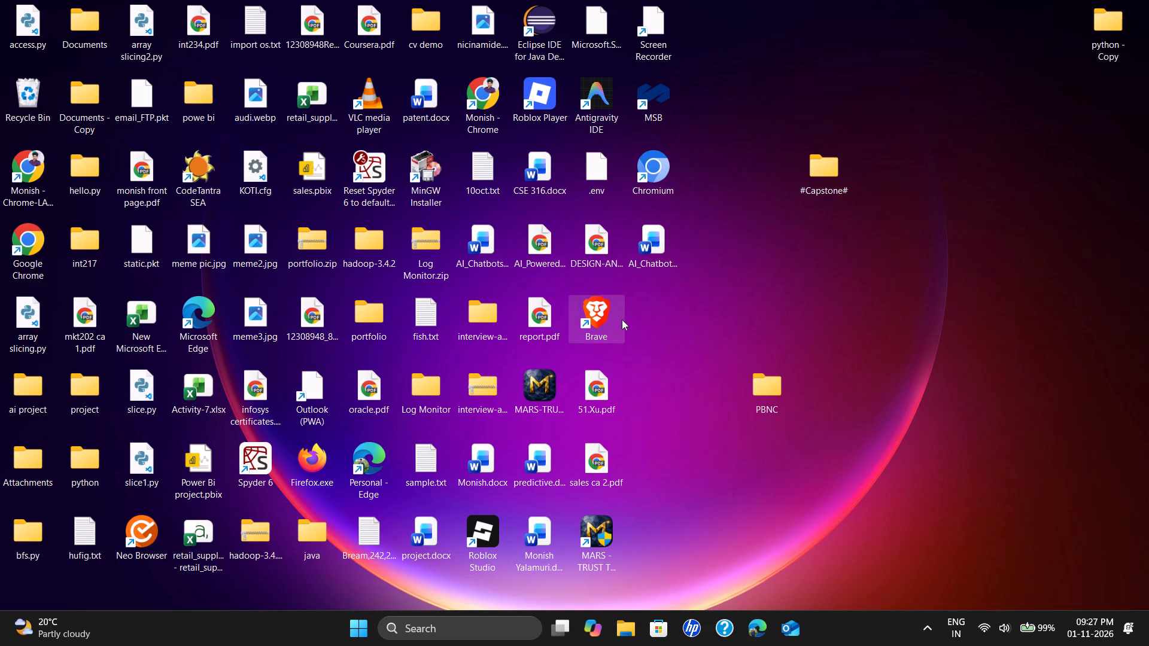
Launch Chrome to view the LabelCheck.pdf document.
{"action": "double_click", "coordinate": [481, 104]}
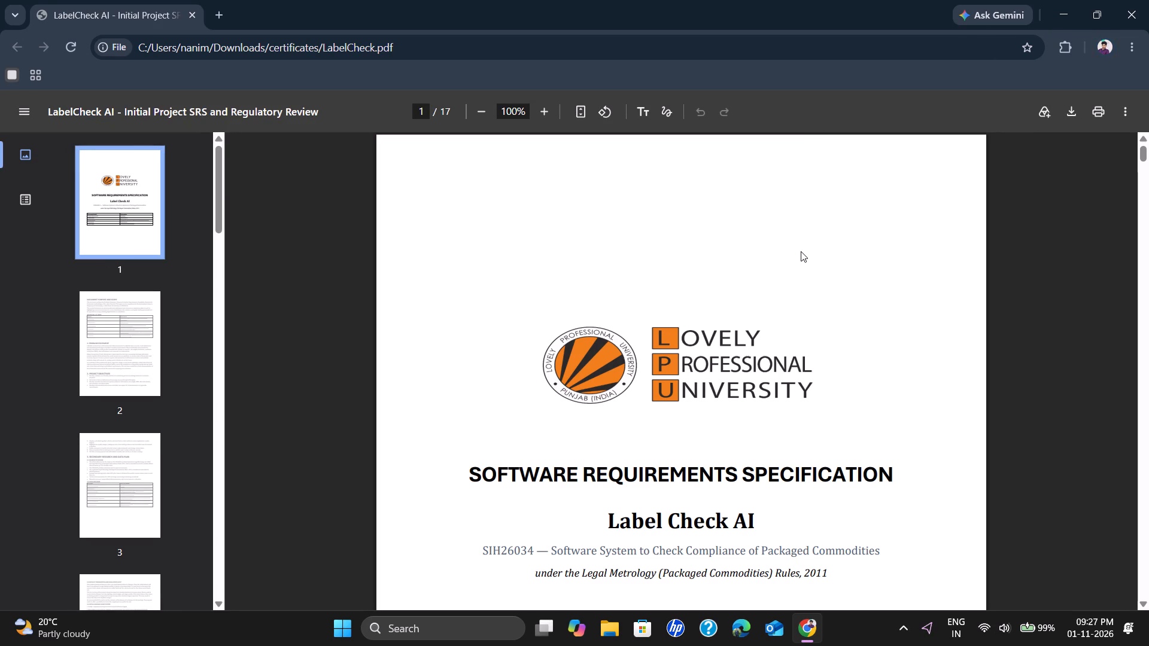
Skim the LabelCheck AI specification from the title page through the data plan to the feasibility study.
{"action": "scroll", "coordinate": [801, 251], "scroll_direction": "down", "scroll_amount": 4}
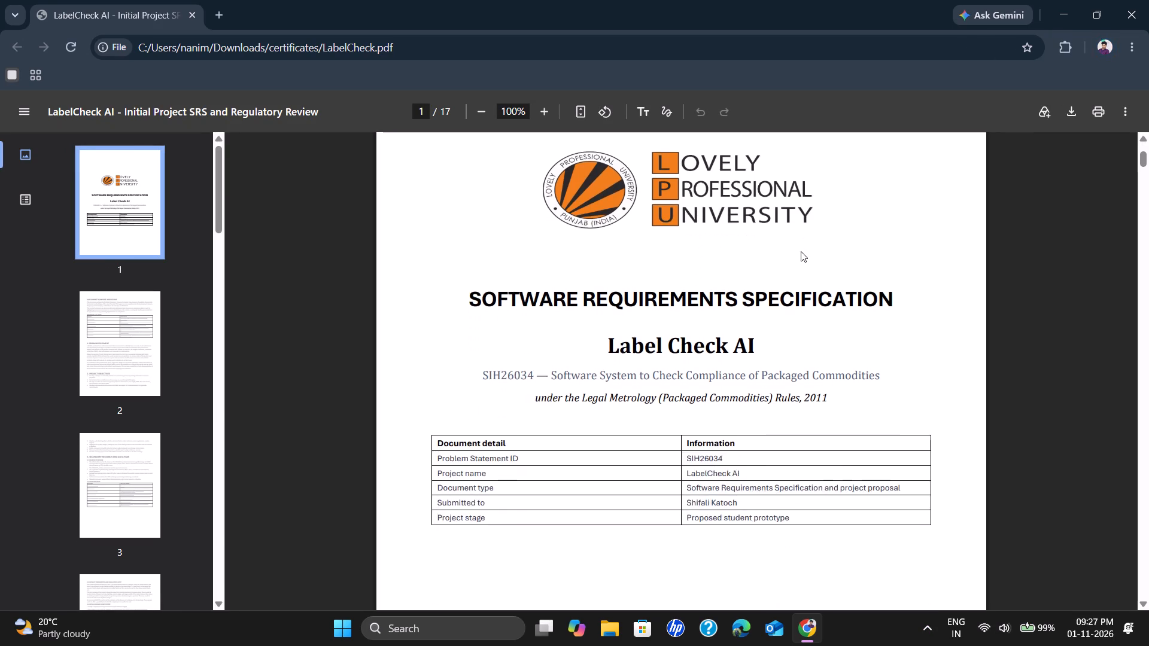
{"action": "scroll", "coordinate": [801, 251], "scroll_direction": "down", "scroll_amount": 10}
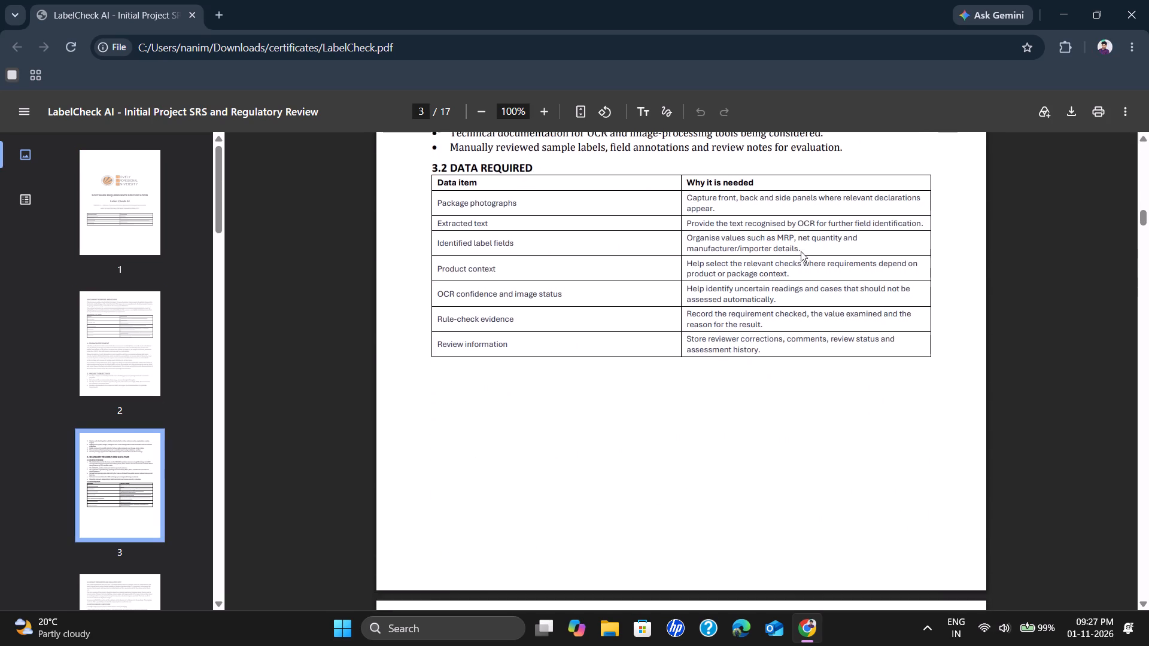
{"action": "scroll", "coordinate": [801, 251], "scroll_direction": "up", "scroll_amount": 3}
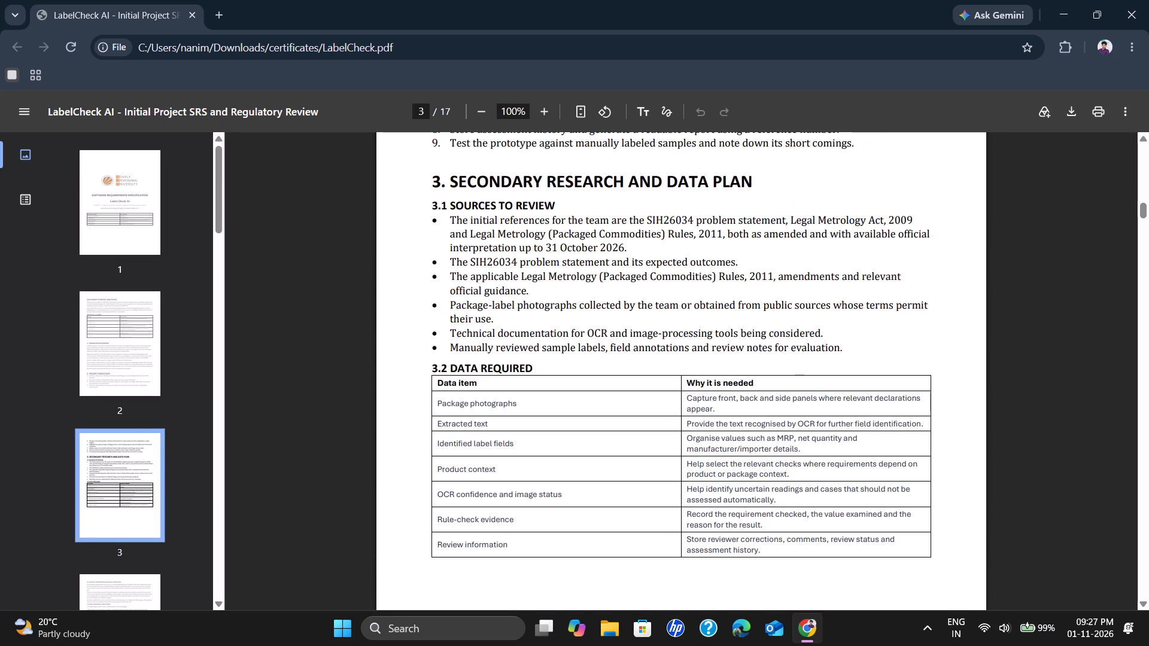
{"action": "scroll", "coordinate": [800, 396], "scroll_direction": "down", "scroll_amount": 2}
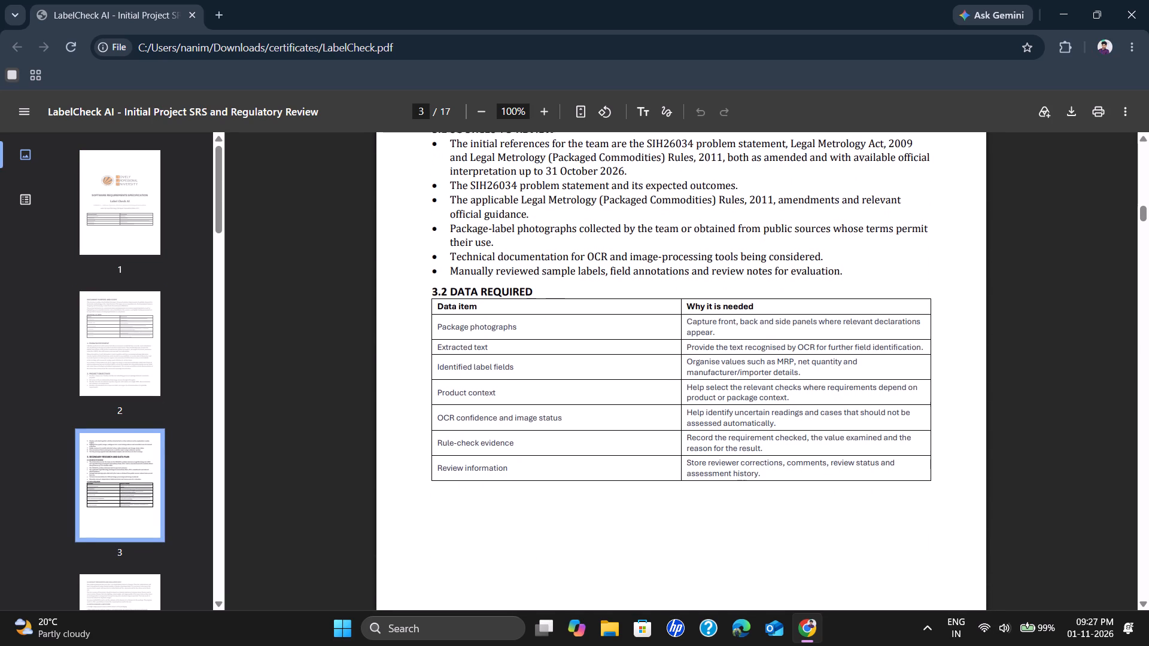
{"action": "scroll", "coordinate": [800, 396], "scroll_direction": "down", "scroll_amount": 1}
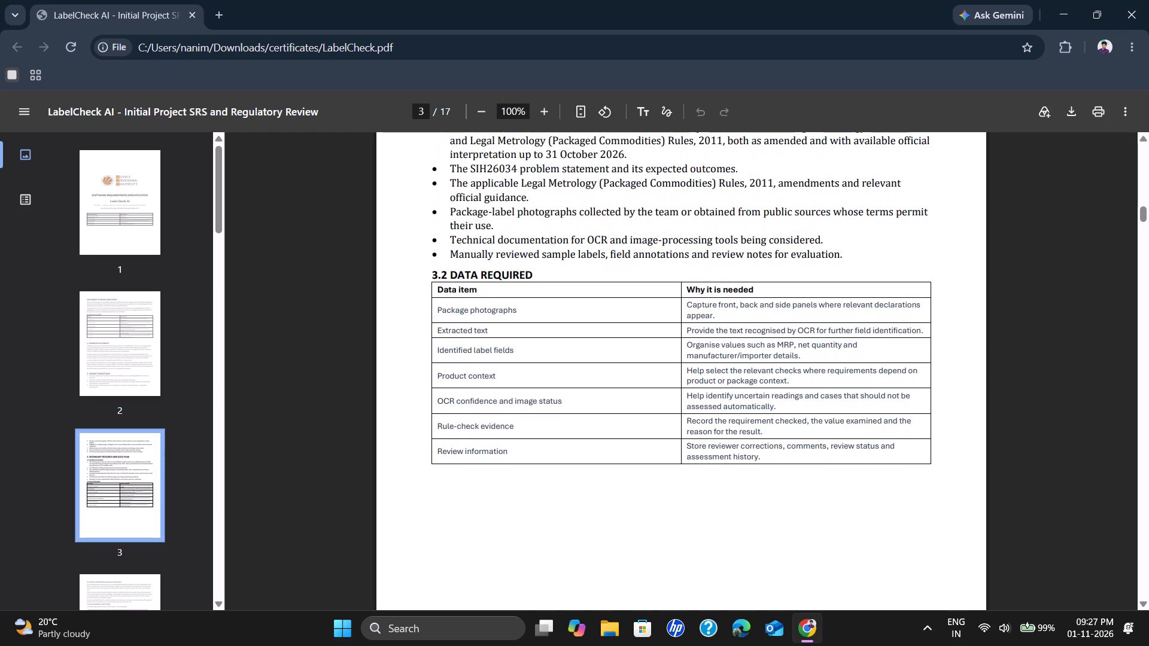
{"action": "scroll", "coordinate": [747, 335], "scroll_direction": "down", "scroll_amount": 3}
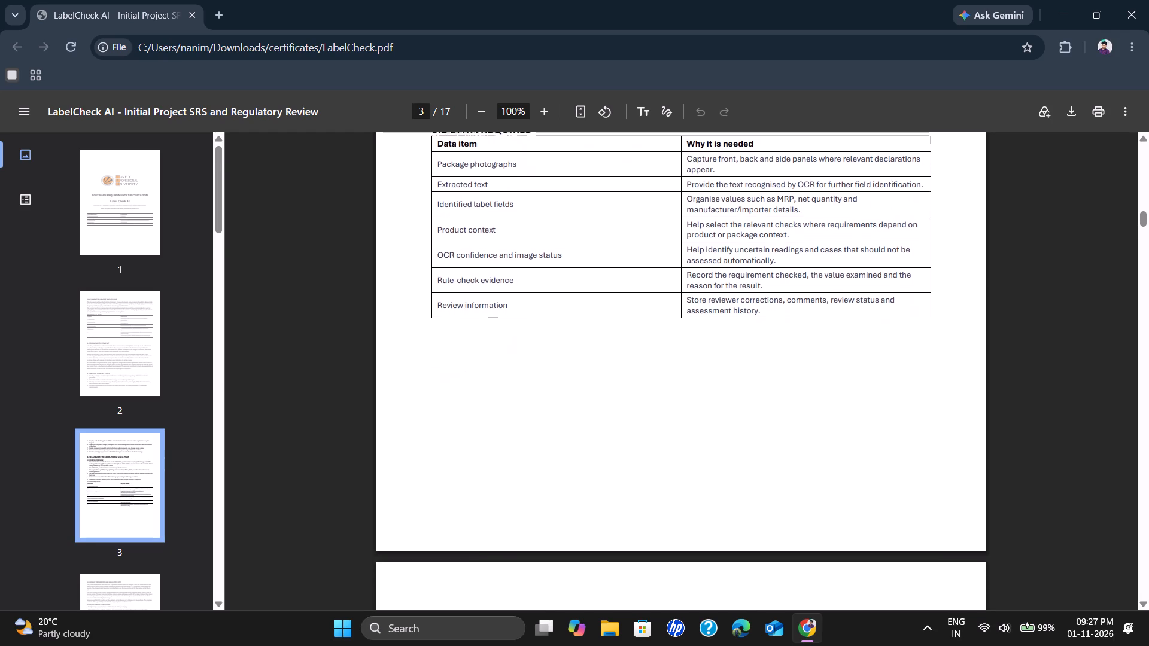
{"action": "scroll", "coordinate": [747, 335], "scroll_direction": "down", "scroll_amount": 9}
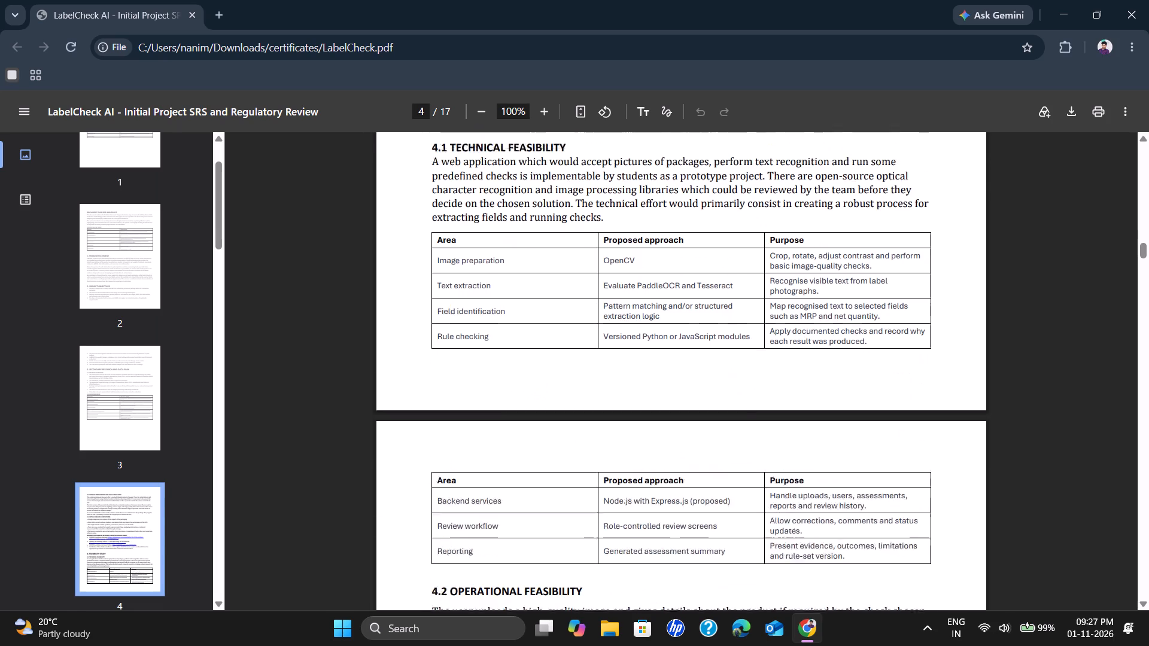
{"action": "scroll", "coordinate": [747, 335], "scroll_direction": "down", "scroll_amount": 1}
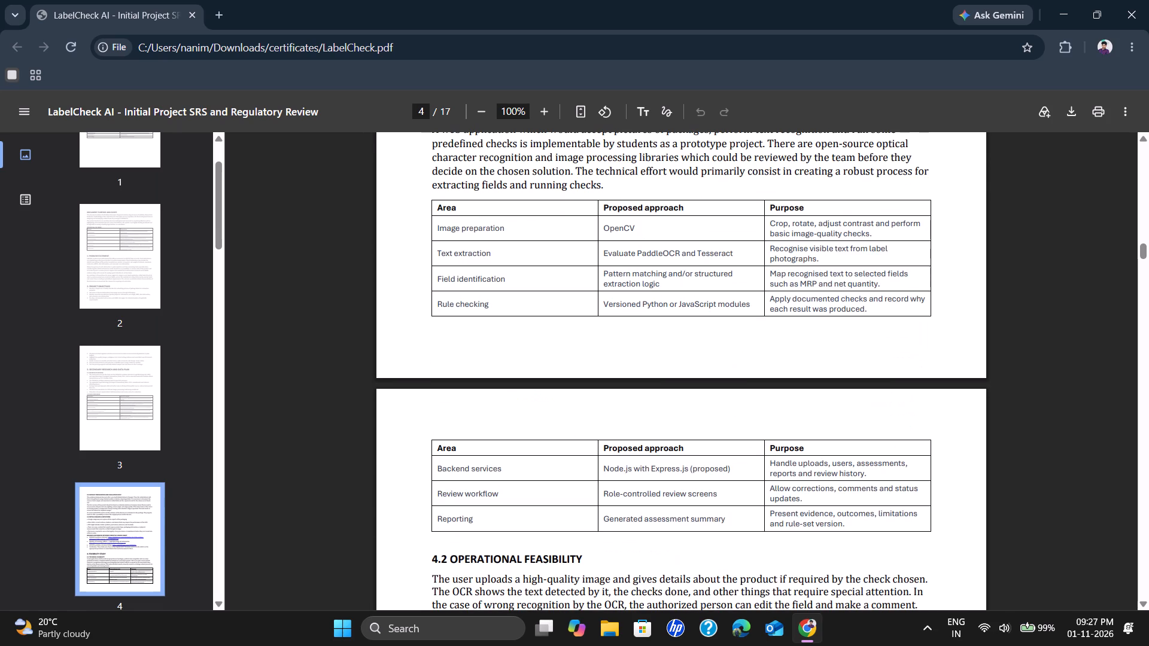
{"action": "scroll", "coordinate": [747, 335], "scroll_direction": "down", "scroll_amount": 6}
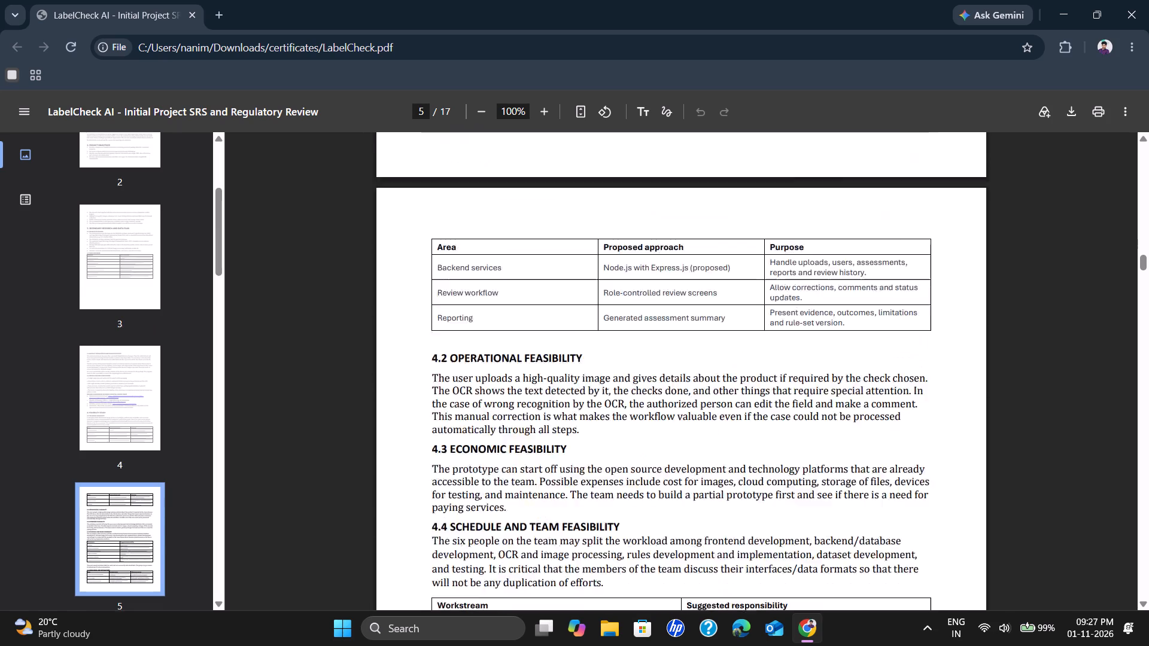
Examine the end of the specification, covering Appendix C's pre-submission checks and Appendix B's applicability and exclusions.
{"action": "scroll", "coordinate": [747, 335], "scroll_direction": "down", "scroll_amount": 16}
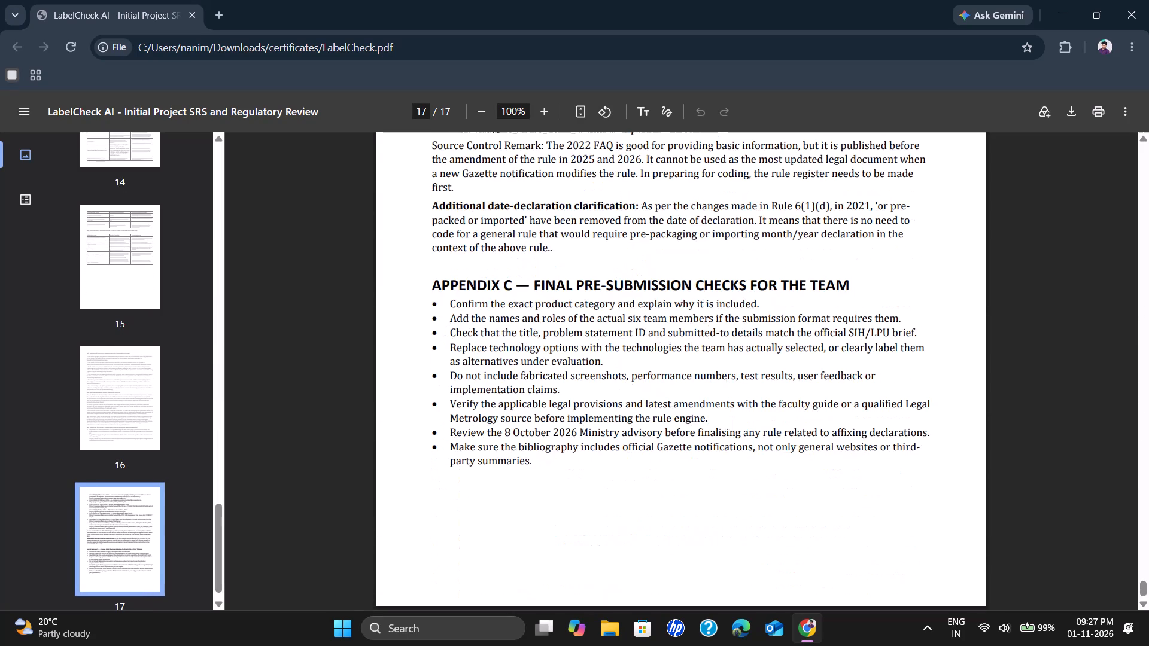
{"action": "scroll", "coordinate": [747, 335], "scroll_direction": "down", "scroll_amount": 5}
{"action": "scroll", "coordinate": [747, 335], "scroll_direction": "up", "scroll_amount": 2}
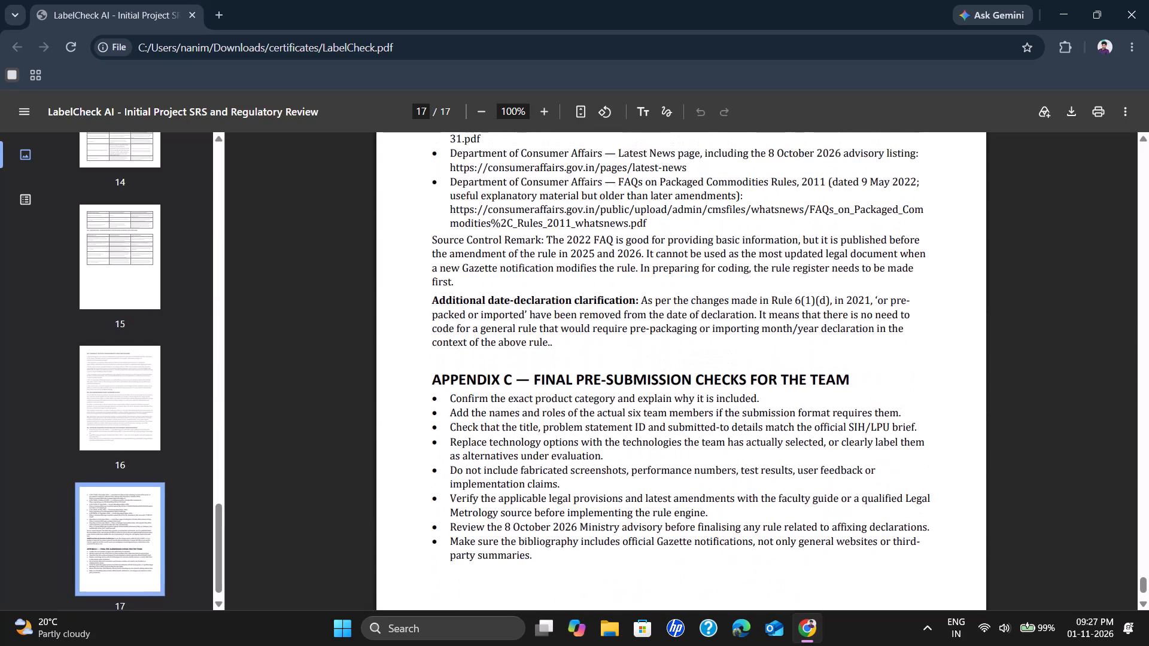
{"action": "scroll", "coordinate": [747, 335], "scroll_direction": "up", "scroll_amount": 9}
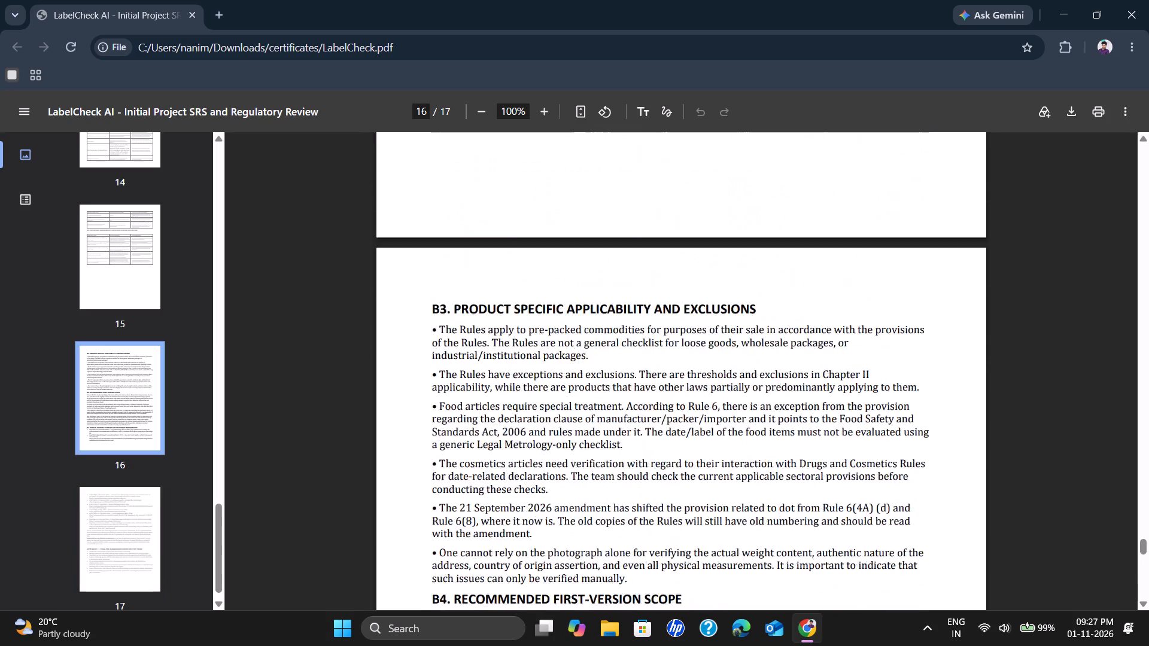
Review the project boundaries, conclusion, testing plan, proposed data records and suggested application modules in sections 15 back to 11.
{"action": "scroll", "coordinate": [747, 335], "scroll_direction": "up", "scroll_amount": 5}
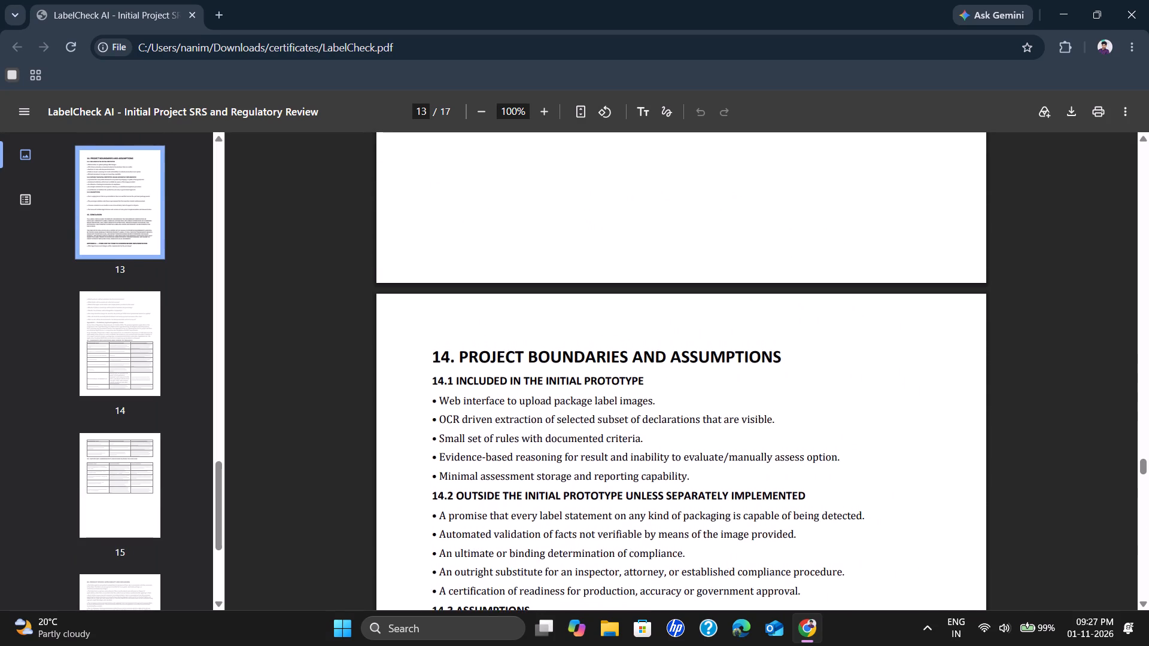
{"action": "scroll", "coordinate": [747, 335], "scroll_direction": "up", "scroll_amount": 2}
{"action": "scroll", "coordinate": [747, 335], "scroll_direction": "down", "scroll_amount": 5}
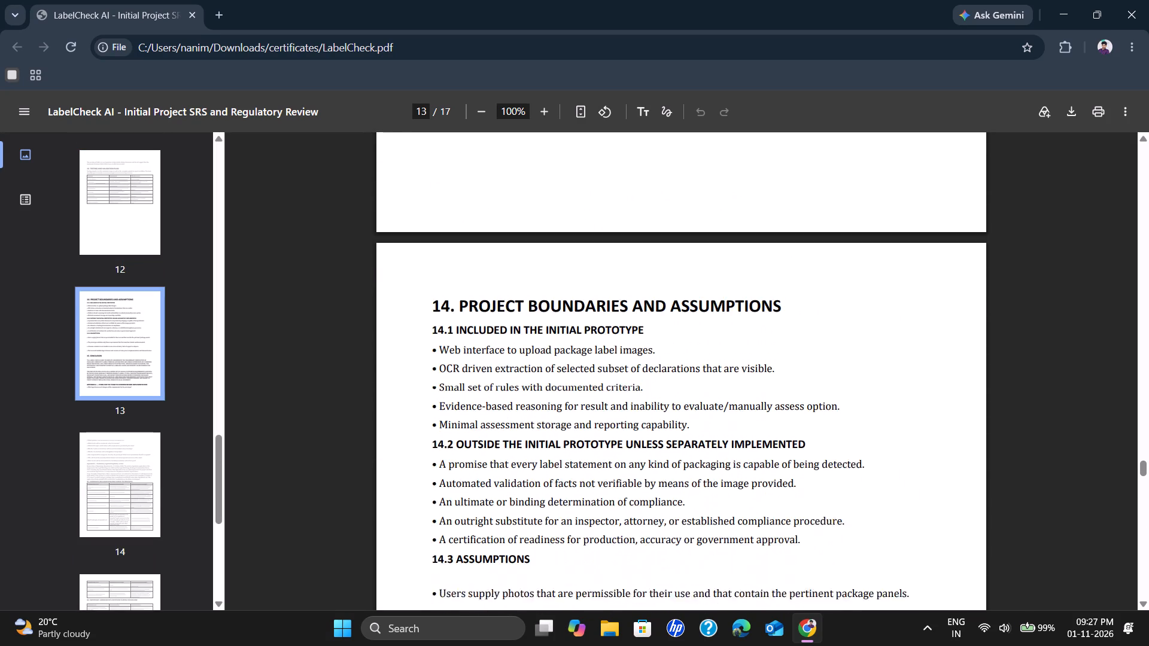
{"action": "scroll", "coordinate": [747, 335], "scroll_direction": "down", "scroll_amount": 2}
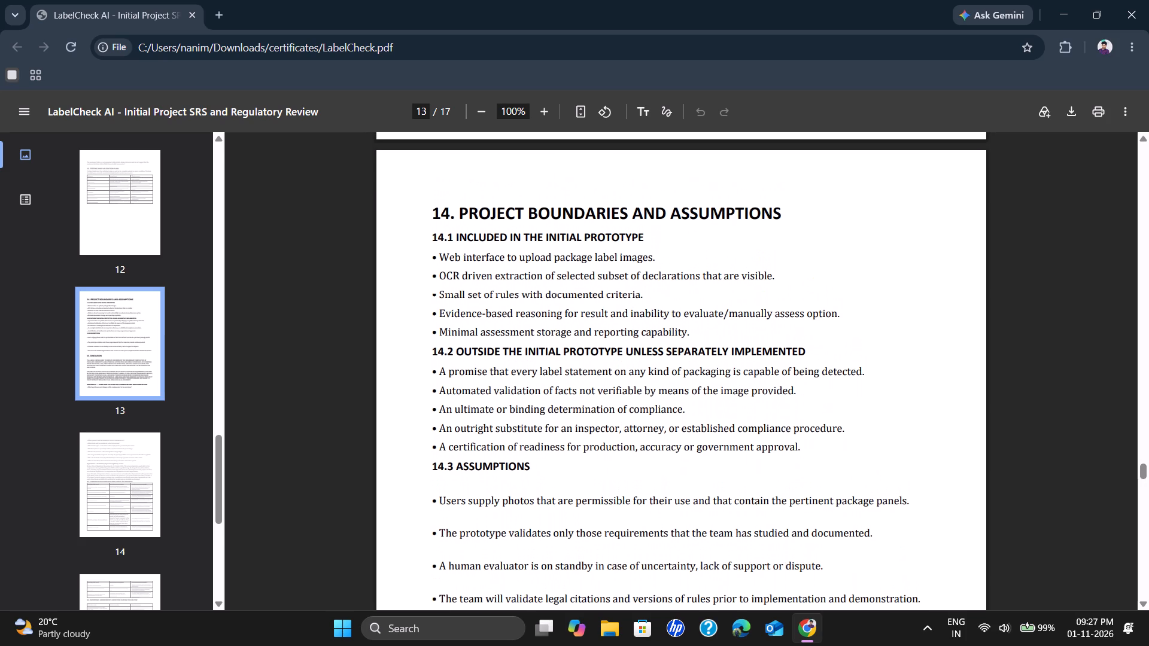
{"action": "scroll", "coordinate": [747, 335], "scroll_direction": "up", "scroll_amount": 1}
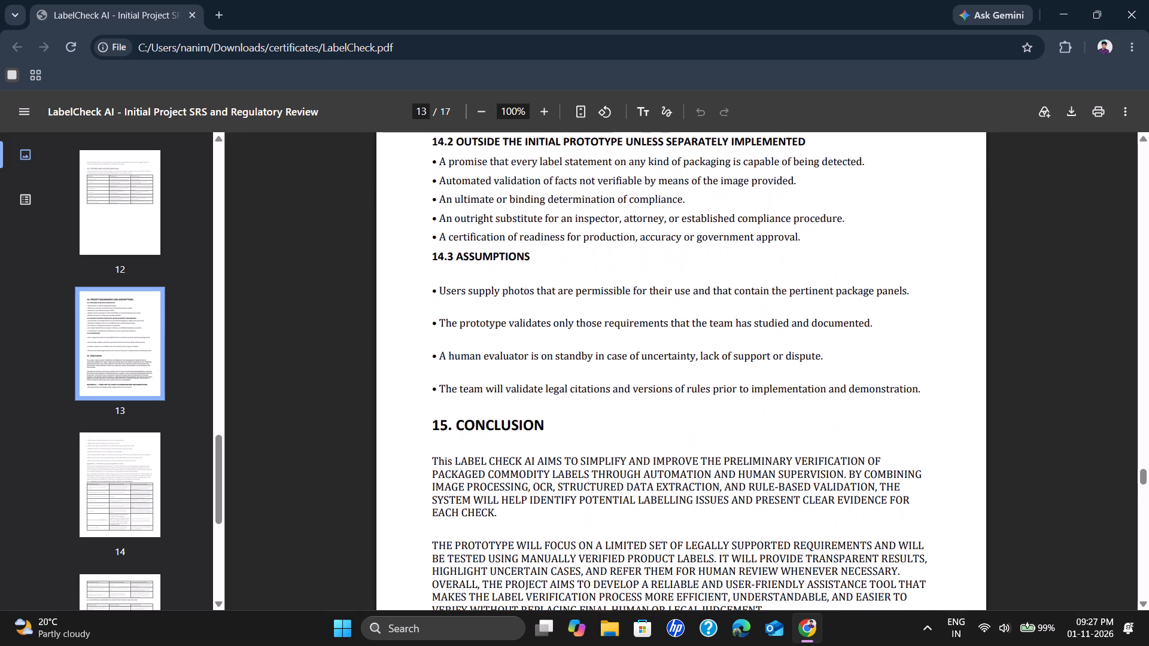
{"action": "scroll", "coordinate": [747, 335], "scroll_direction": "up", "scroll_amount": 6}
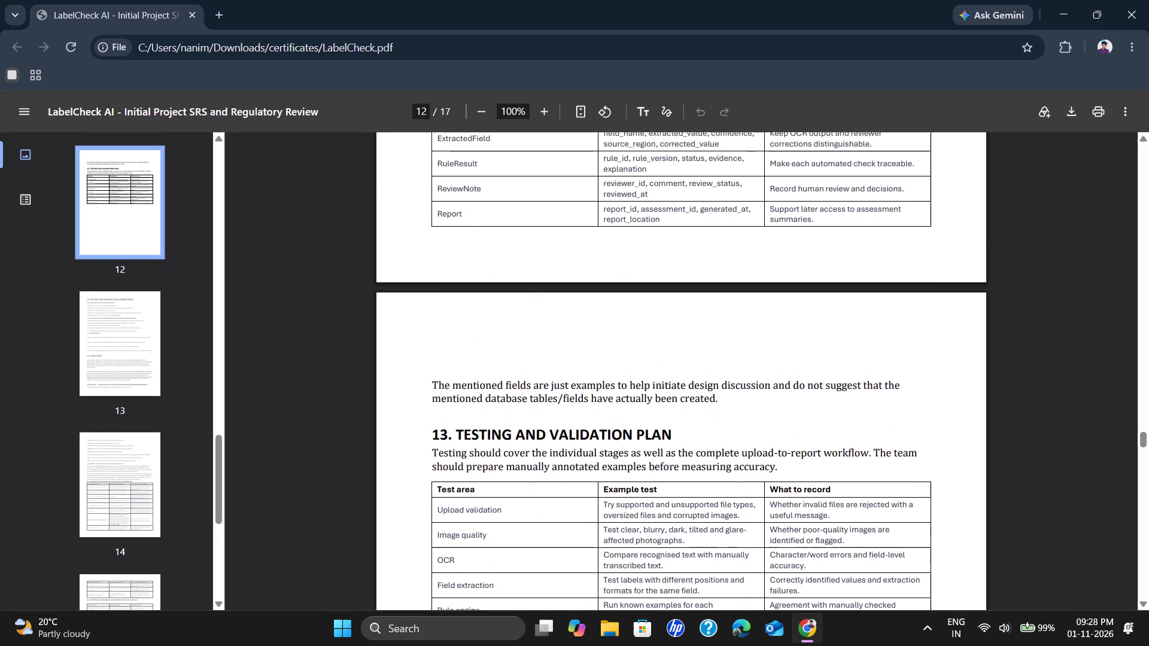
{"action": "scroll", "coordinate": [747, 335], "scroll_direction": "up", "scroll_amount": 5}
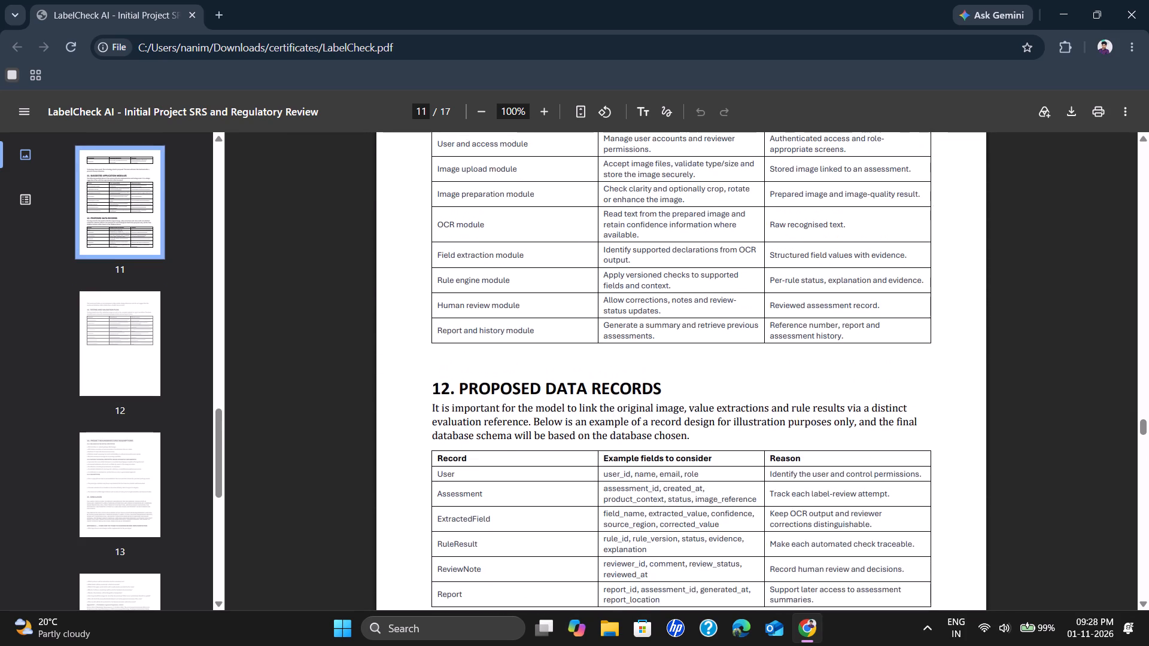
{"action": "scroll", "coordinate": [747, 335], "scroll_direction": "up", "scroll_amount": 1}
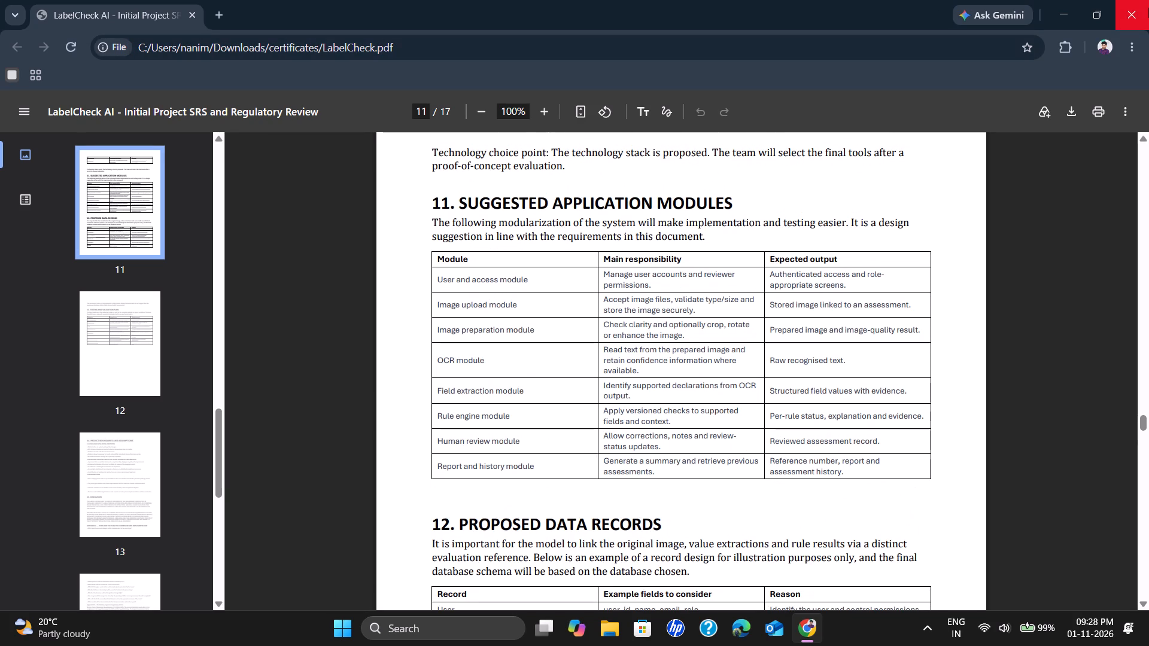
Review the proposed technology stack, the functional requirements and the possible business model in sections 10 back to 9.
{"action": "scroll", "coordinate": [811, 299], "scroll_direction": "up", "scroll_amount": 4}
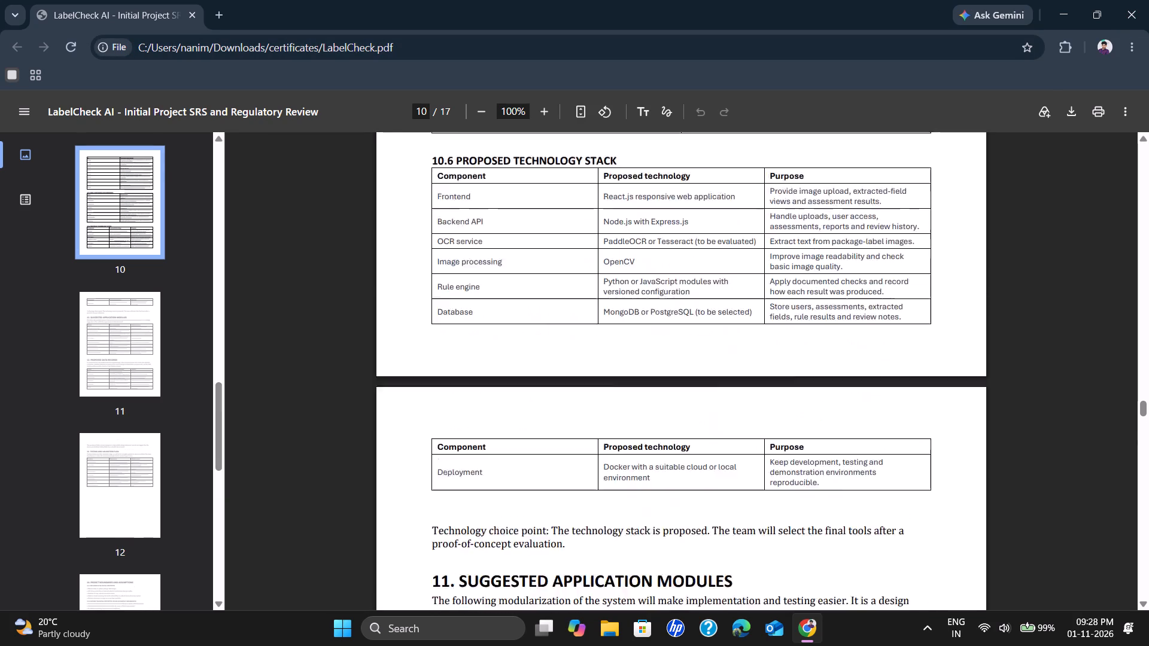
{"action": "scroll", "coordinate": [811, 299], "scroll_direction": "up", "scroll_amount": 6}
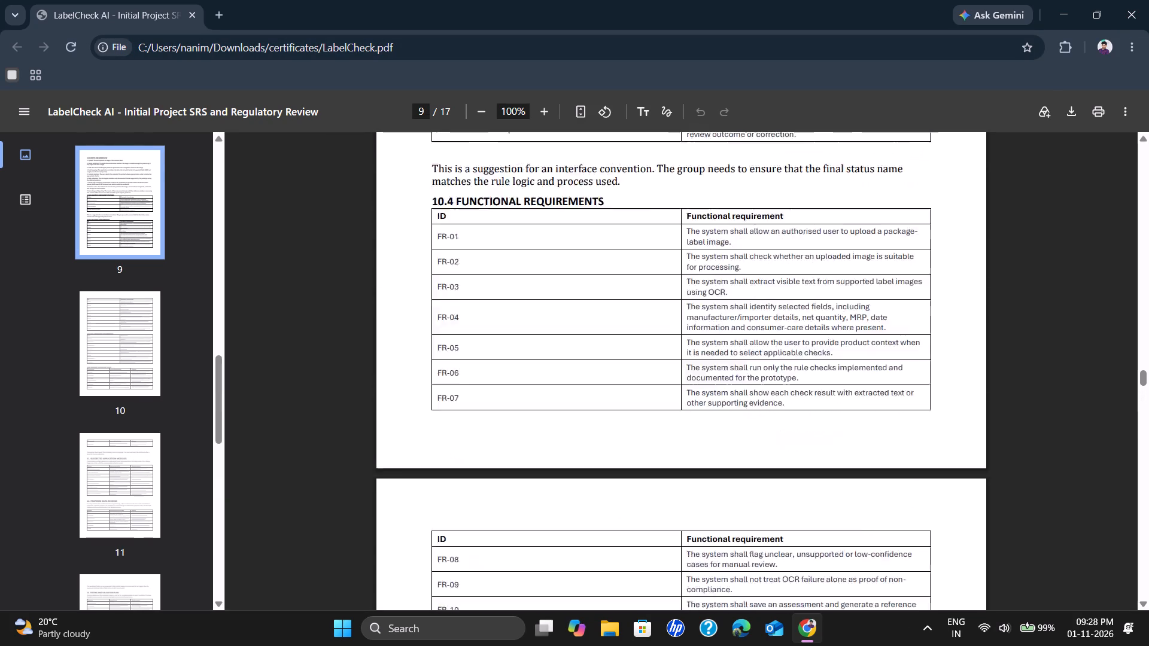
{"action": "scroll", "coordinate": [811, 299], "scroll_direction": "up", "scroll_amount": 9}
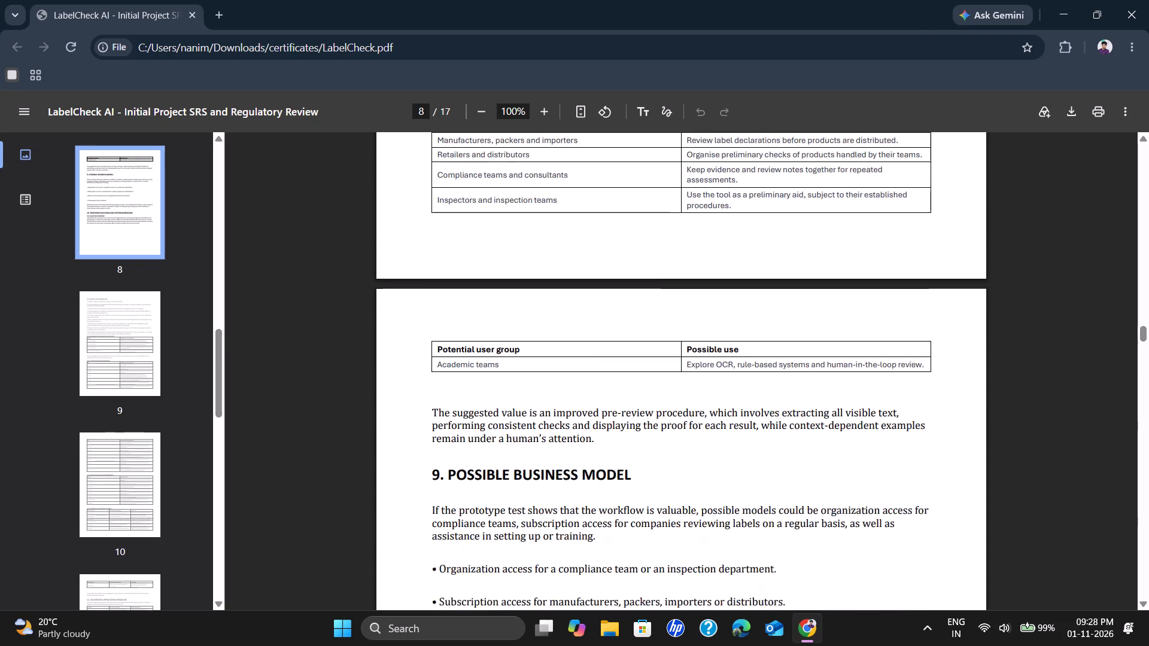
Examine page 4's dataset preparation, initial research limitations and retained research references.
{"action": "scroll", "coordinate": [811, 299], "scroll_direction": "up", "scroll_amount": 6}
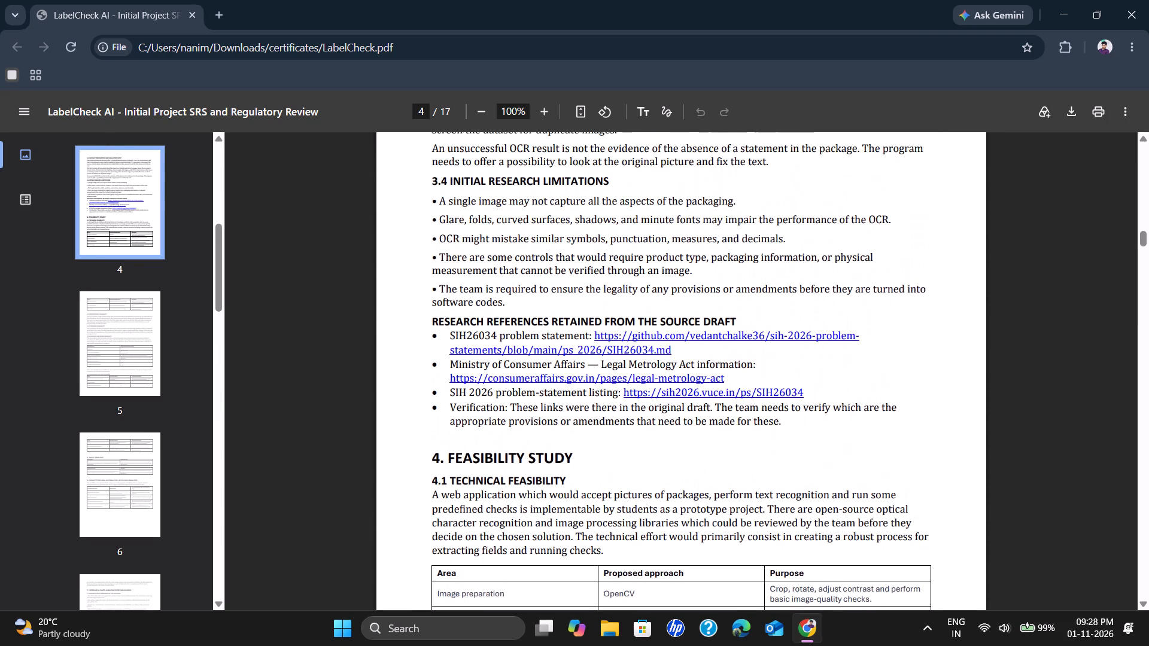
{"action": "scroll", "coordinate": [811, 299], "scroll_direction": "down", "scroll_amount": 4}
{"action": "scroll", "coordinate": [811, 299], "scroll_direction": "up", "scroll_amount": 4}
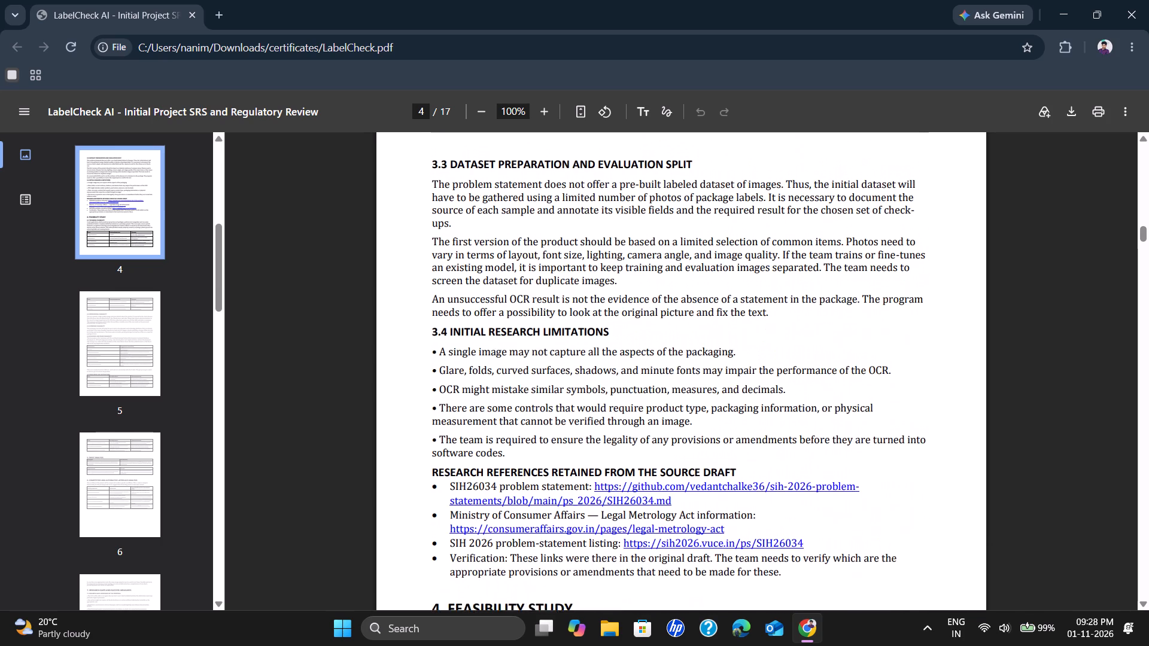
{"action": "scroll", "coordinate": [811, 299], "scroll_direction": "up", "scroll_amount": 1}
{"action": "scroll", "coordinate": [811, 299], "scroll_direction": "down", "scroll_amount": 4}
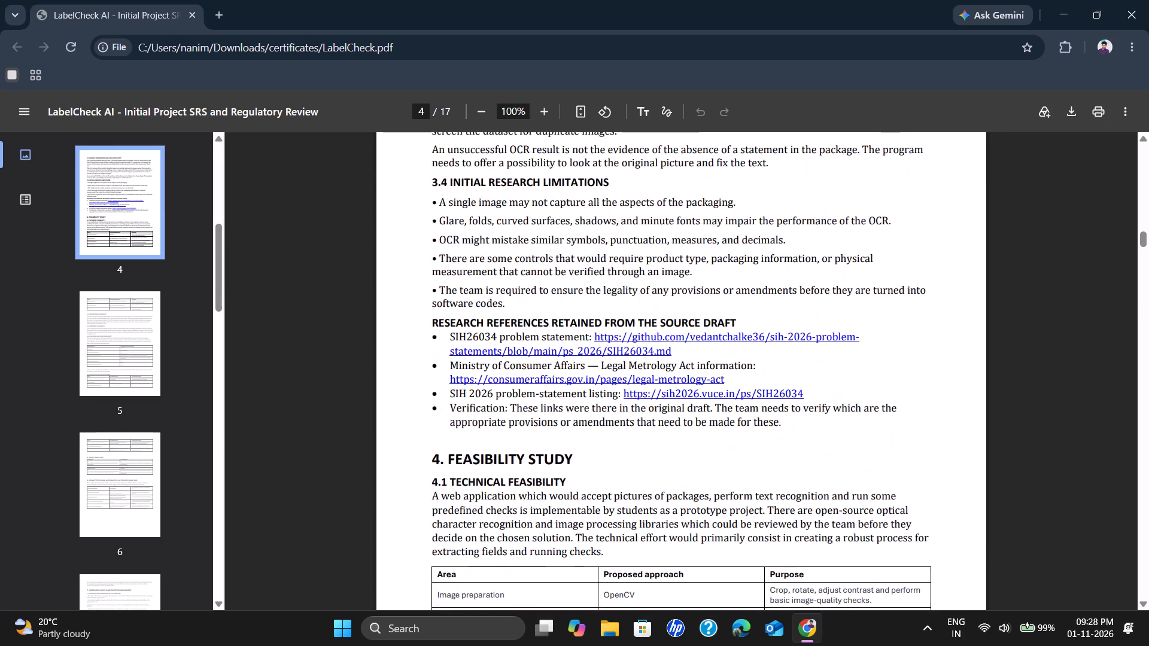
Recheck the official sources and final pre-submission checks on the last page, plus sections B3 and B4 on page 16.
{"action": "scroll", "coordinate": [811, 299], "scroll_direction": "down", "scroll_amount": 19}
{"action": "scroll", "coordinate": [811, 299], "scroll_direction": "down", "scroll_amount": 4}
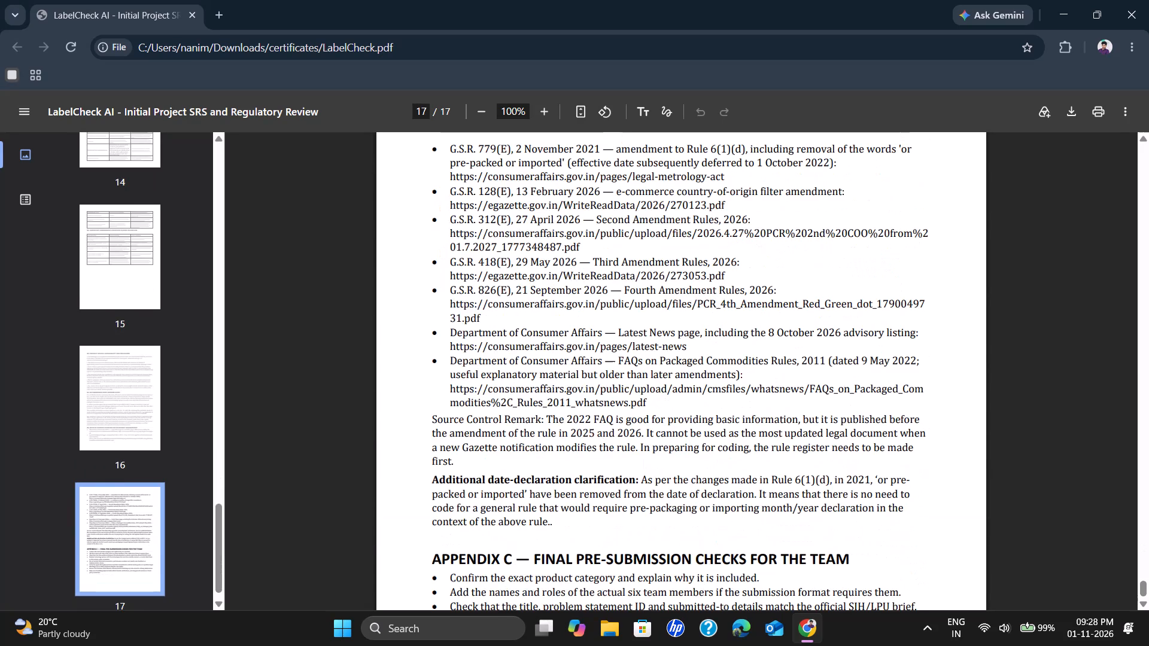
{"action": "scroll", "coordinate": [811, 299], "scroll_direction": "down", "scroll_amount": 4}
{"action": "scroll", "coordinate": [811, 299], "scroll_direction": "up", "scroll_amount": 3}
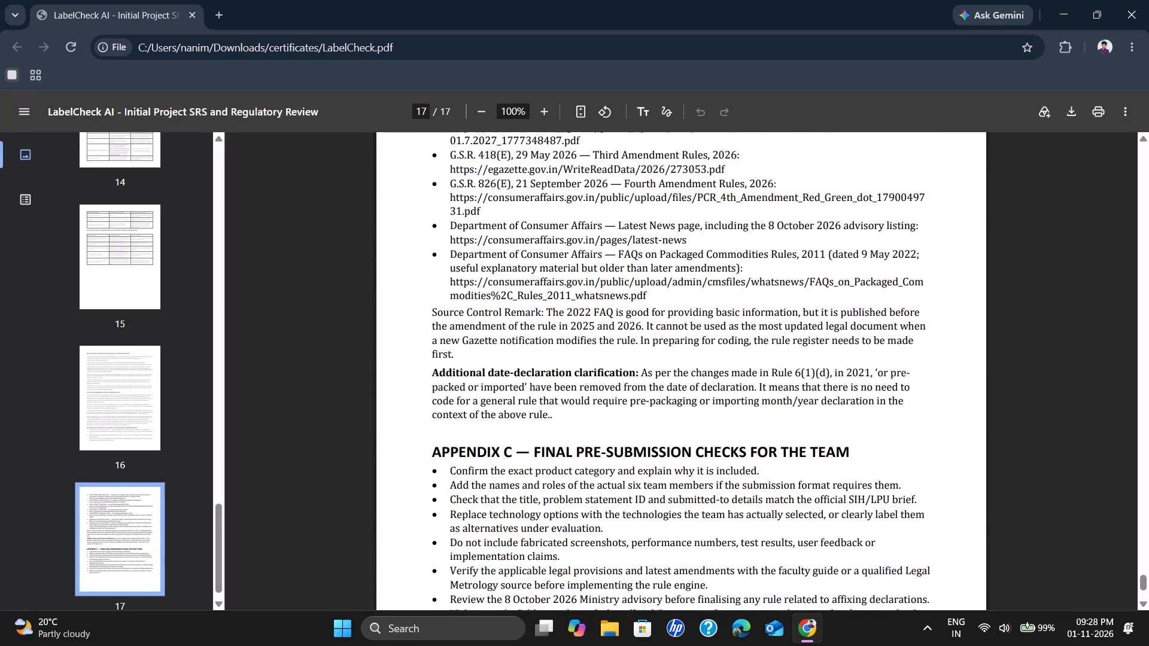
{"action": "scroll", "coordinate": [811, 299], "scroll_direction": "down", "scroll_amount": 1}
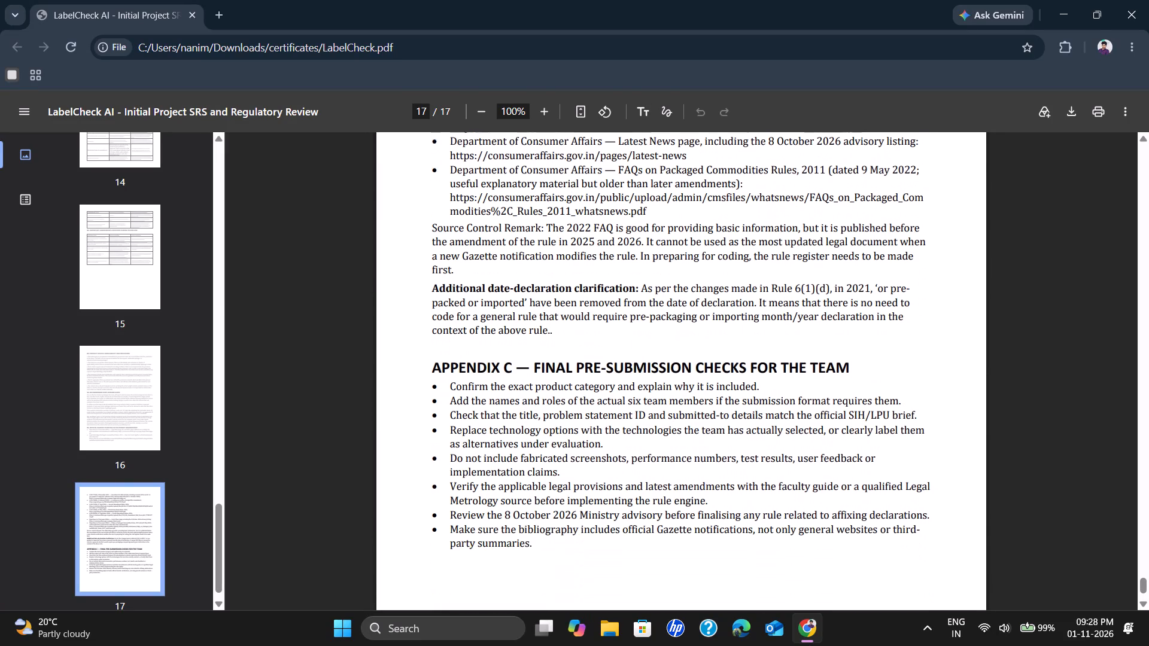
{"action": "scroll", "coordinate": [811, 299], "scroll_direction": "down", "scroll_amount": 1}
{"action": "scroll", "coordinate": [811, 299], "scroll_direction": "up", "scroll_amount": 1}
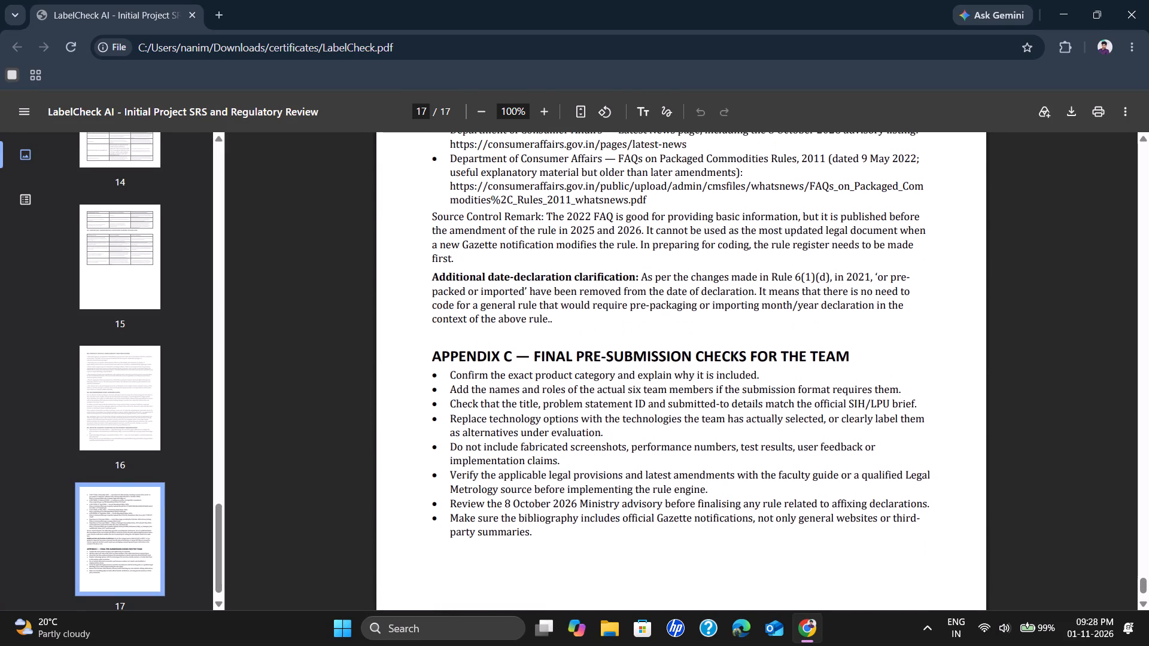
{"action": "scroll", "coordinate": [811, 299], "scroll_direction": "up", "scroll_amount": 5}
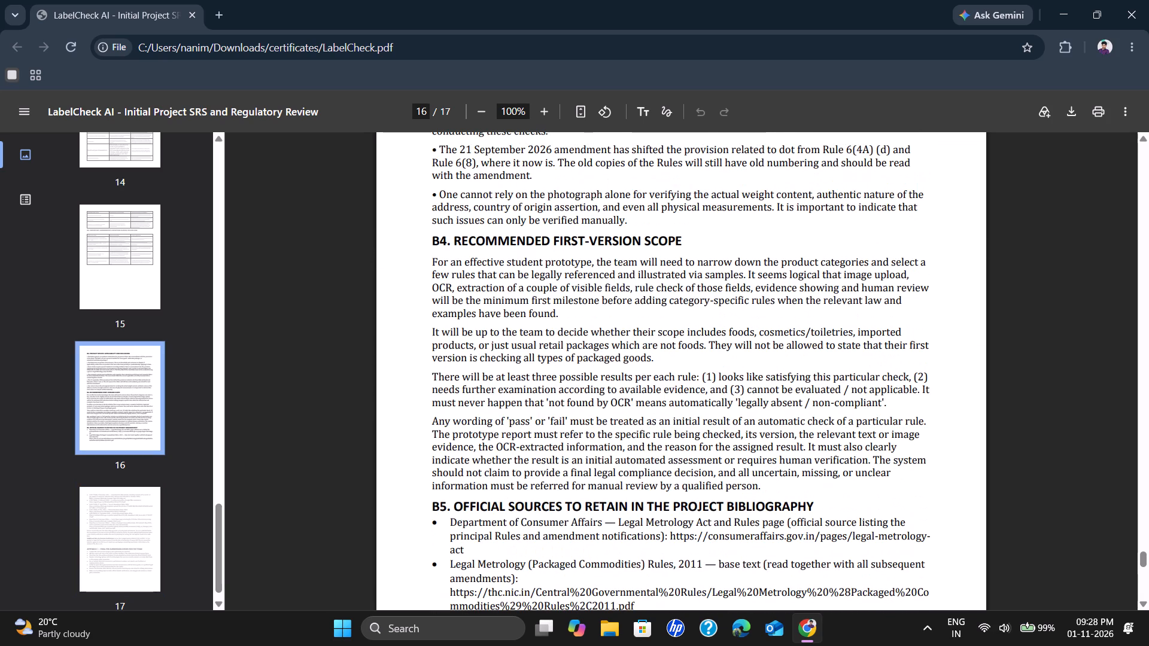
{"action": "scroll", "coordinate": [811, 299], "scroll_direction": "up", "scroll_amount": 5}
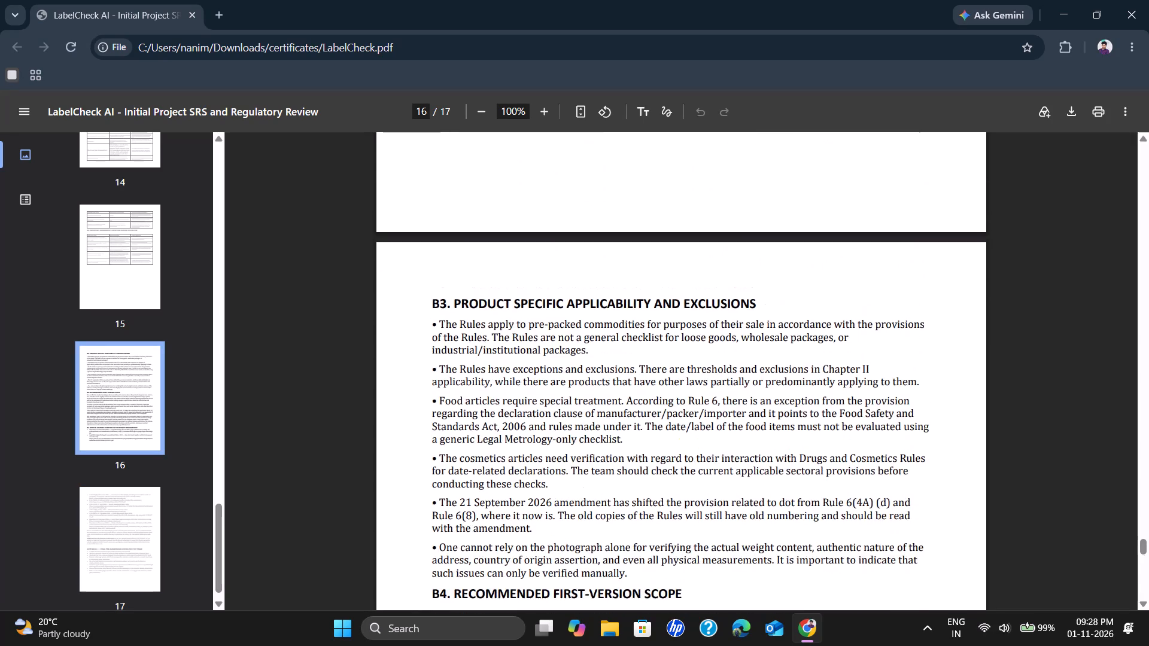
{"action": "scroll", "coordinate": [811, 299], "scroll_direction": "up", "scroll_amount": 1}
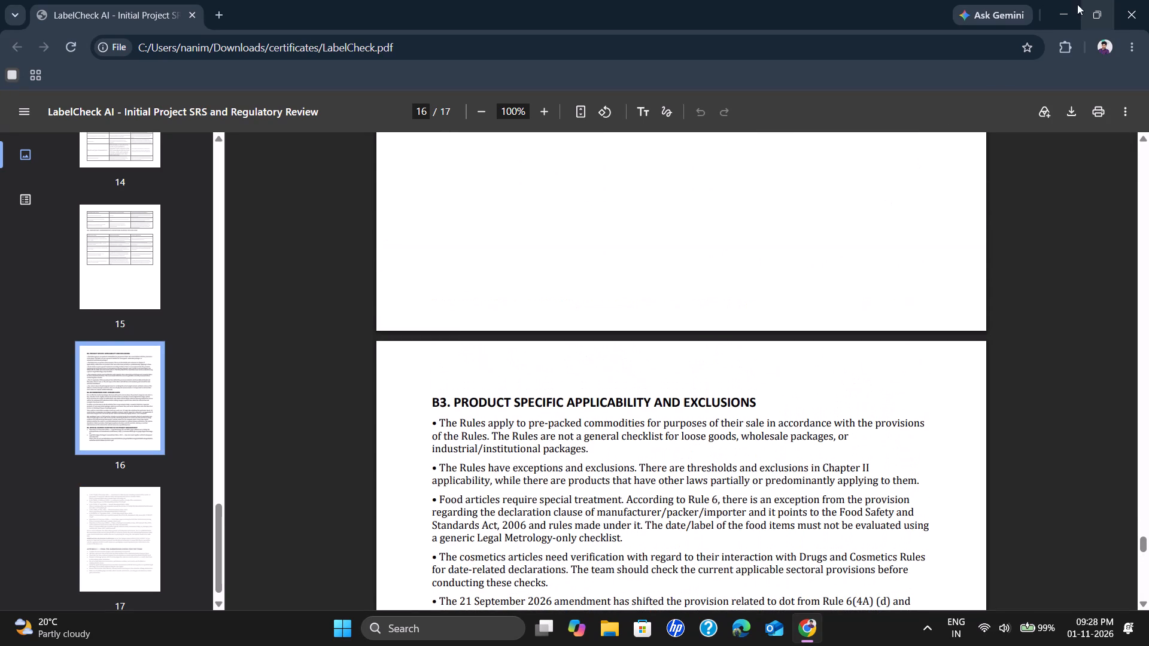
Switch to File Explorer and look through the certificates, sample_documents and Desktop folders and the recent files for the LabelCheck document.
{"action": "left_click", "coordinate": [1074, 4]}
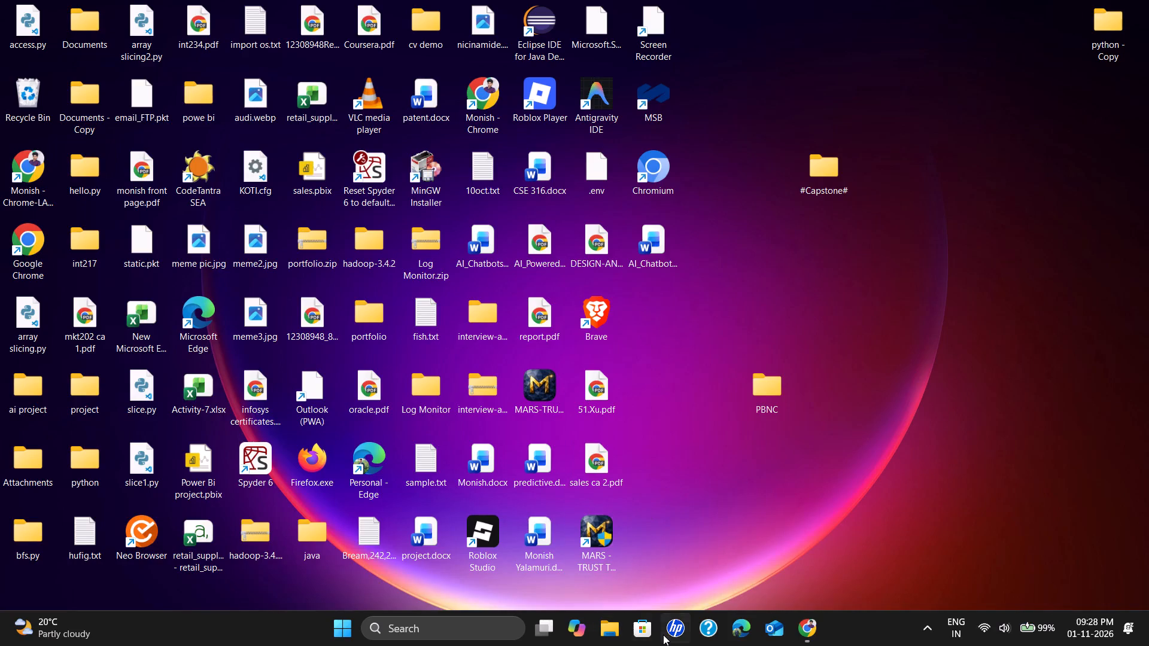
{"action": "left_click", "coordinate": [615, 631]}
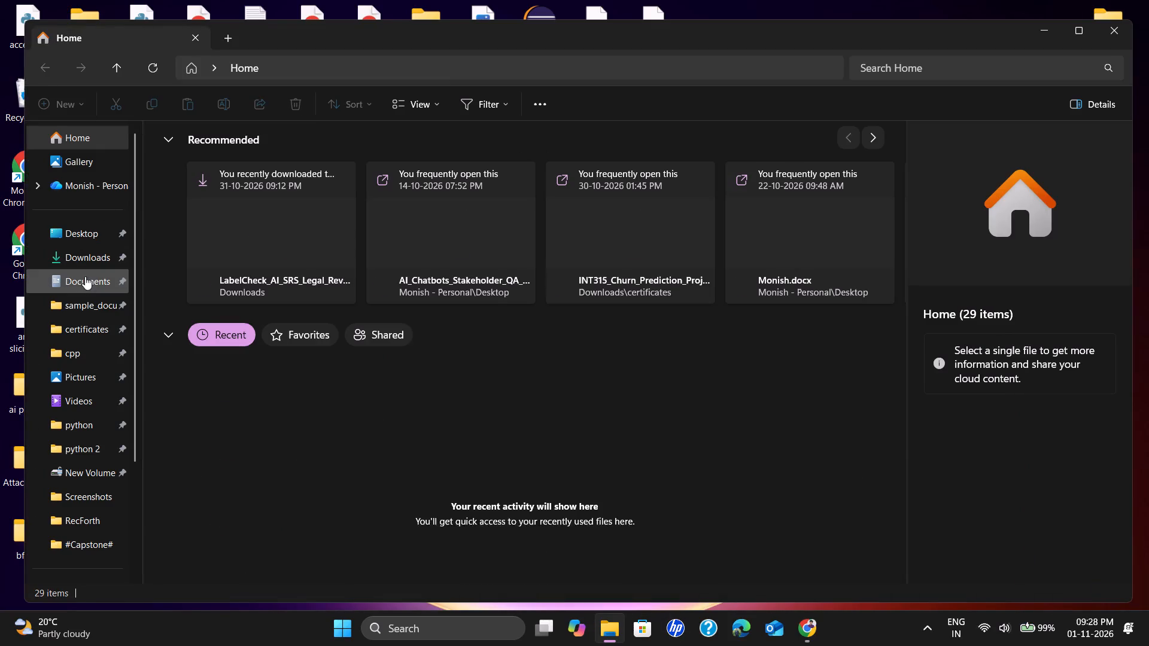
{"action": "left_click", "coordinate": [86, 330]}
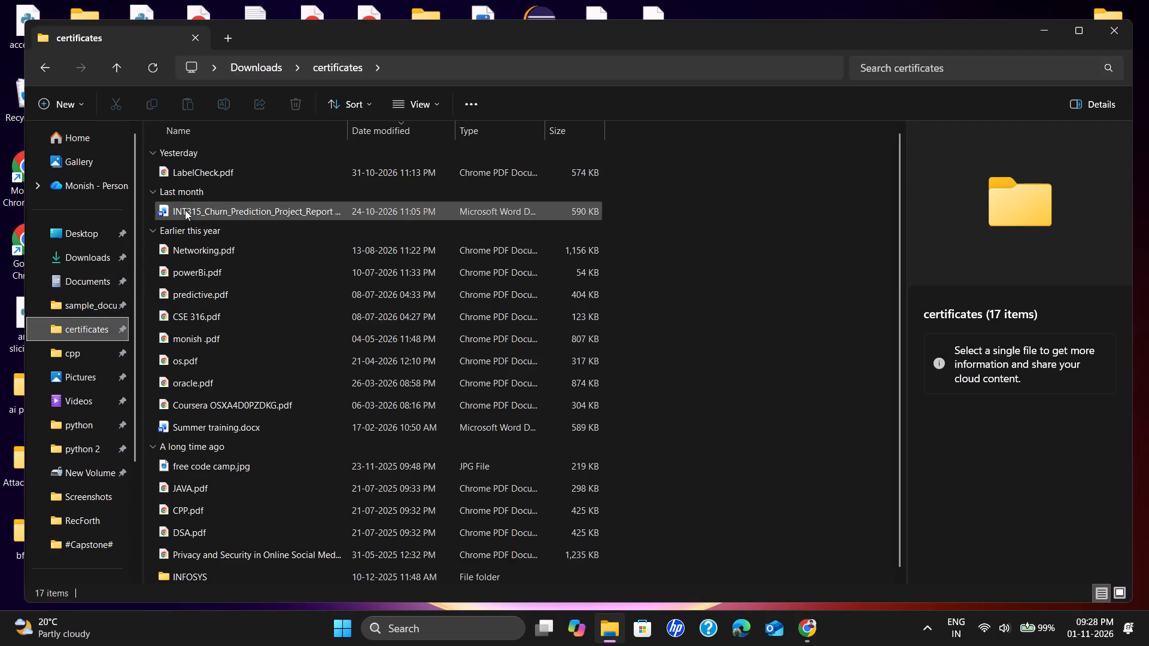
{"action": "left_click", "coordinate": [73, 298]}
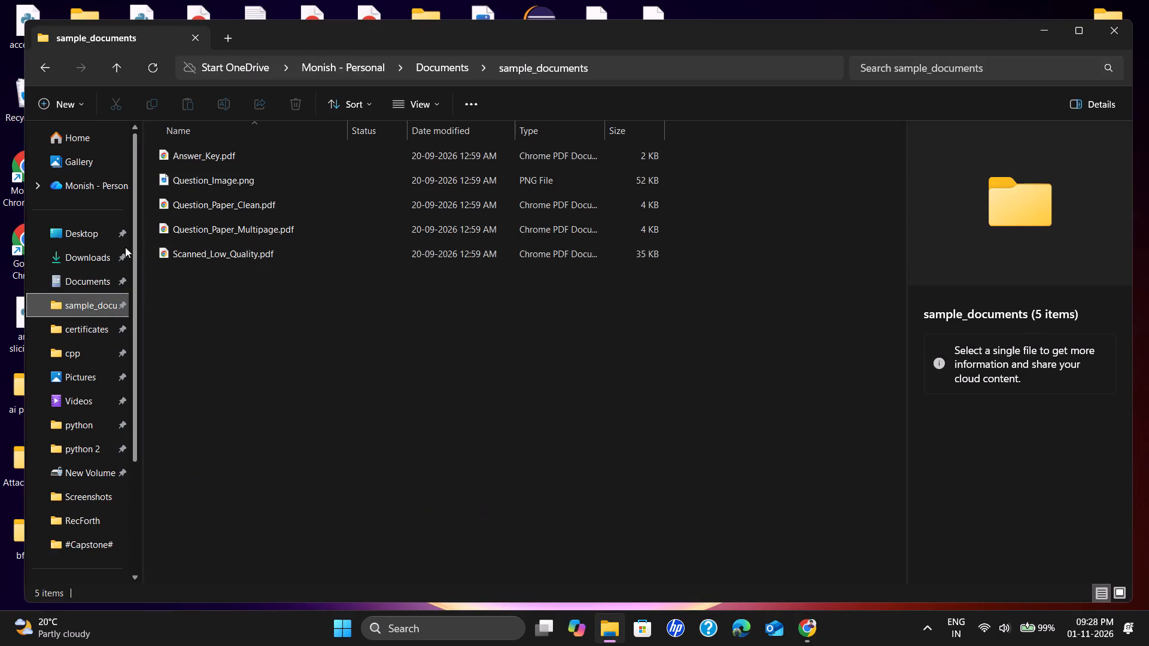
{"action": "left_click", "coordinate": [82, 245]}
{"action": "left_click", "coordinate": [81, 234]}
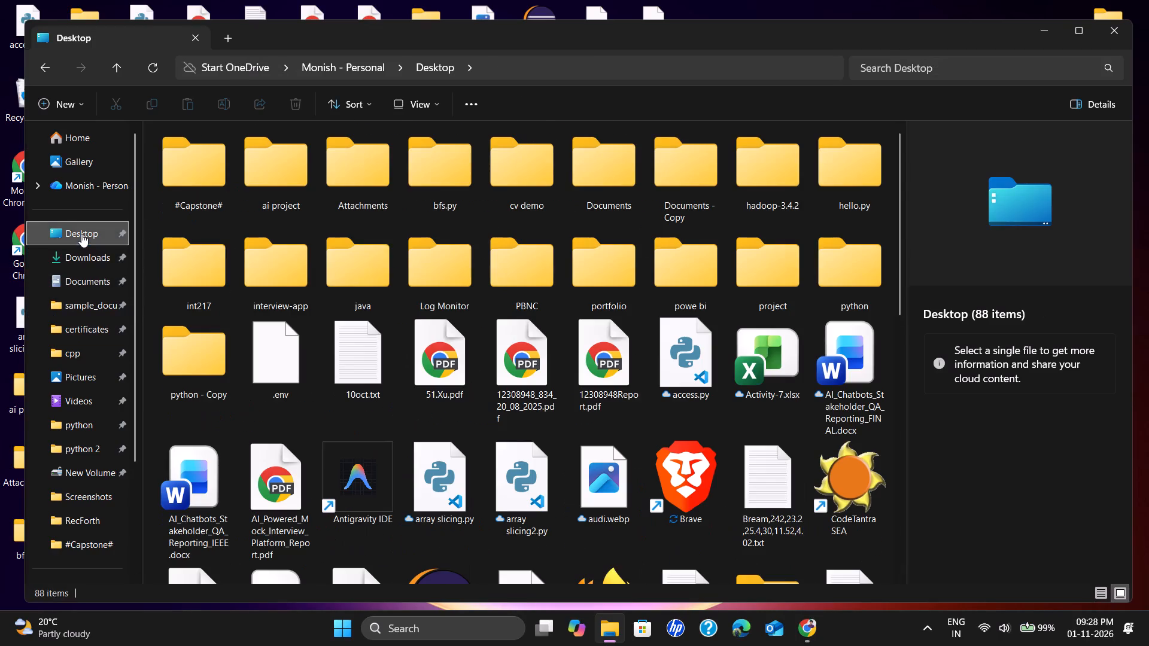
{"action": "left_click", "coordinate": [101, 147]}
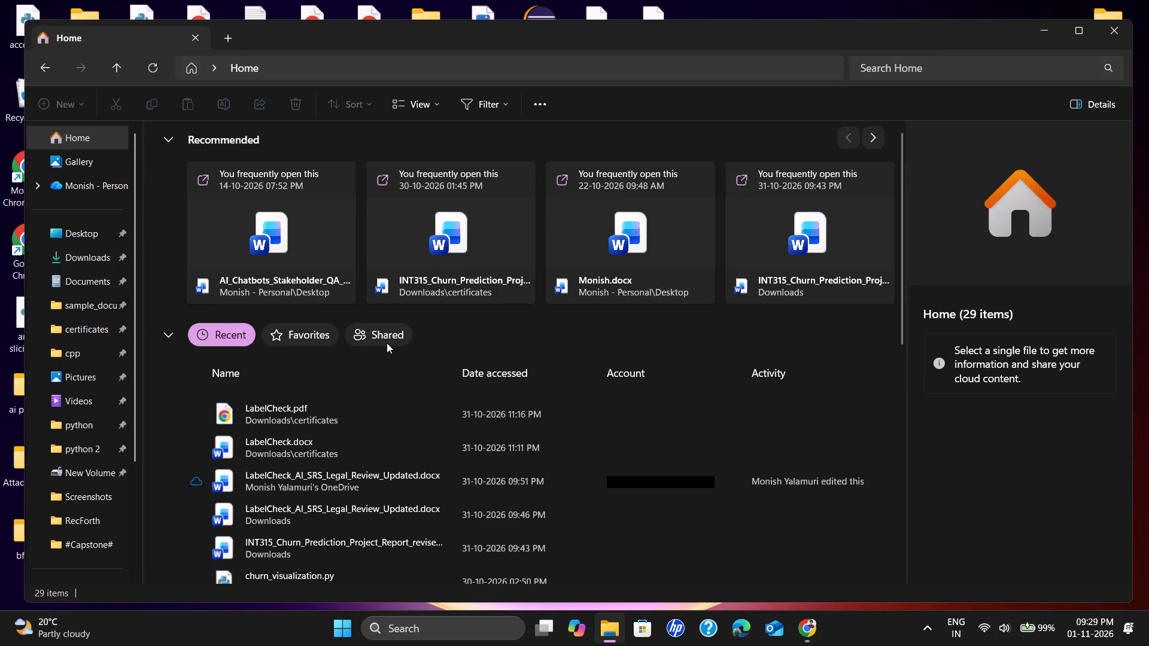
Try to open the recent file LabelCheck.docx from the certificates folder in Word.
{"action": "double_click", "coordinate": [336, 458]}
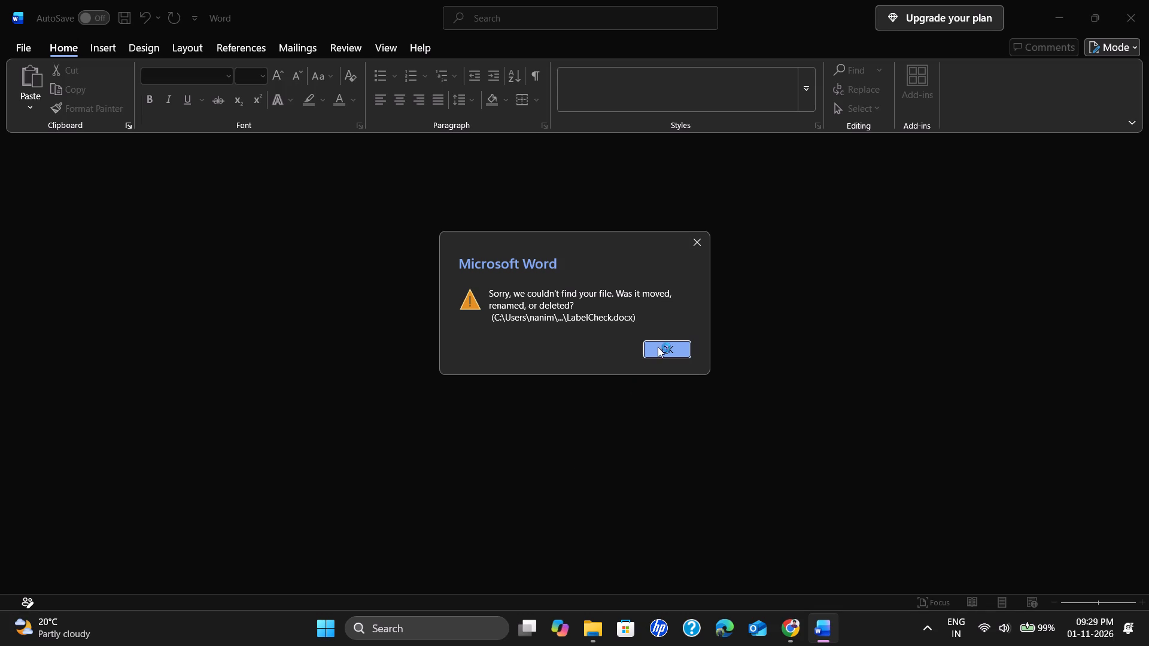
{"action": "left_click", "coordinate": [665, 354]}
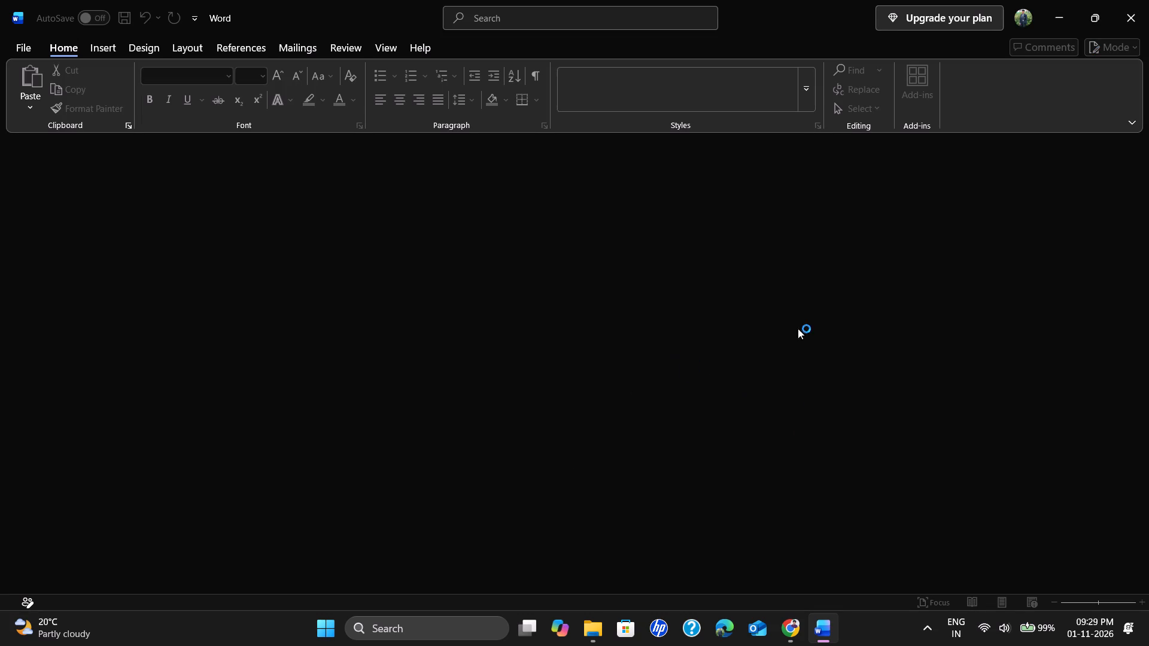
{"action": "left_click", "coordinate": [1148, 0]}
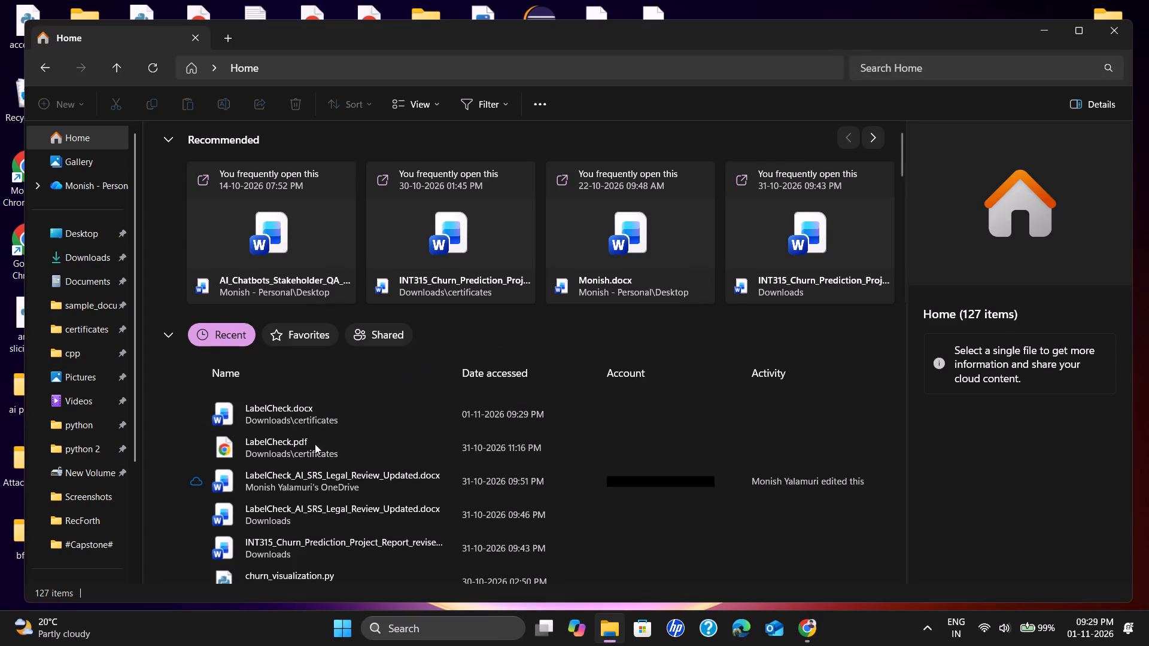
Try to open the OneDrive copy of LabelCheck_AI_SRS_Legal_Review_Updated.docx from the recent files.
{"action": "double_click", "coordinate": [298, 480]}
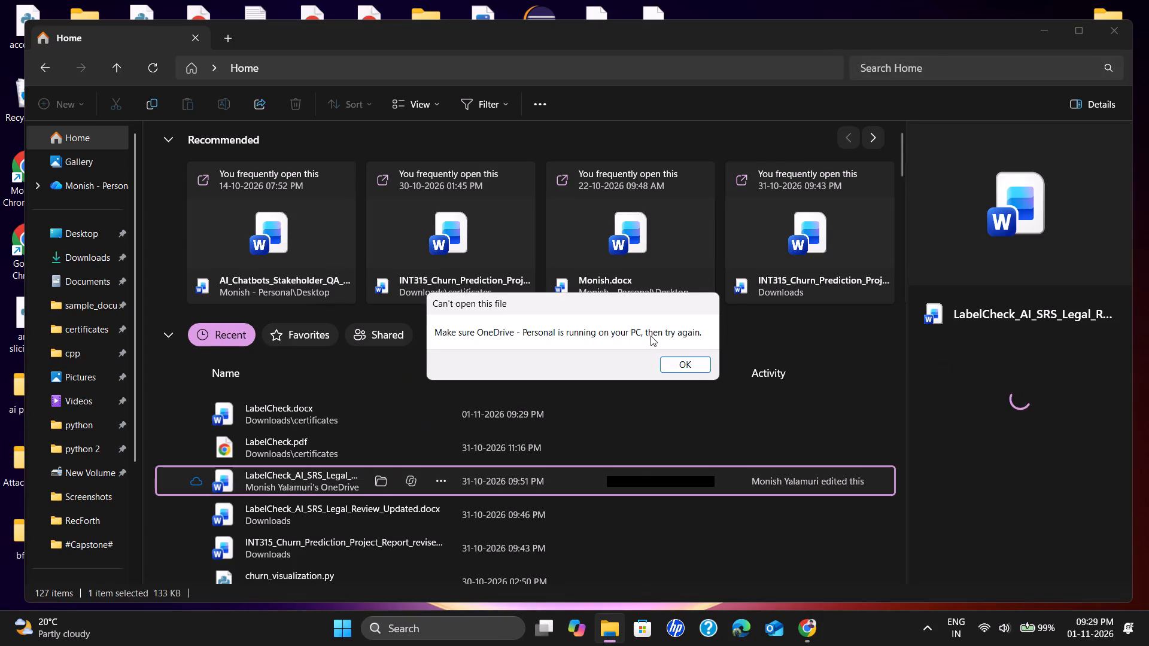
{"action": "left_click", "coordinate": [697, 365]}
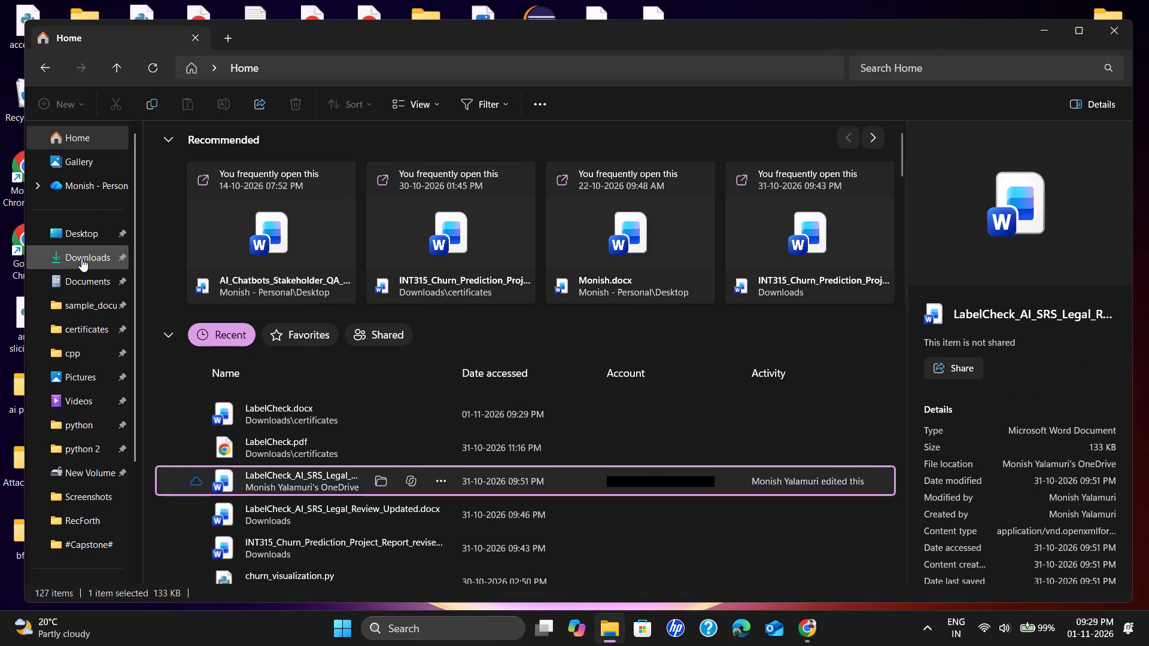
Open LabelCheck.pdf from the certificates folder in Word for editing.
{"action": "left_click", "coordinate": [88, 327]}
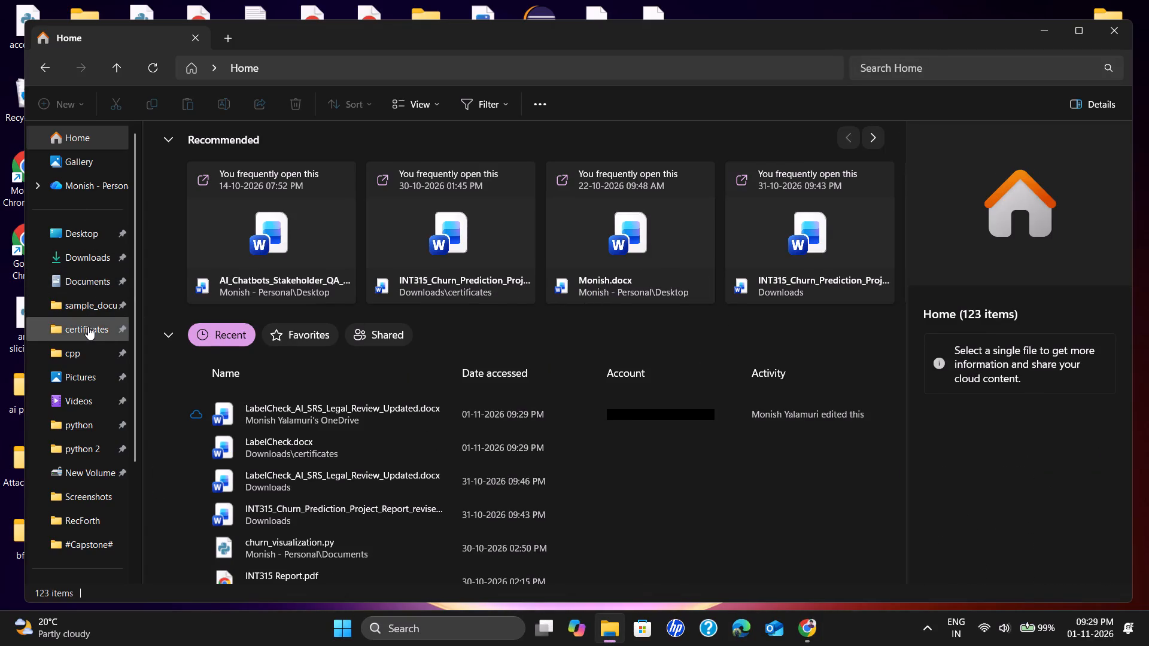
{"action": "left_click", "coordinate": [215, 176]}
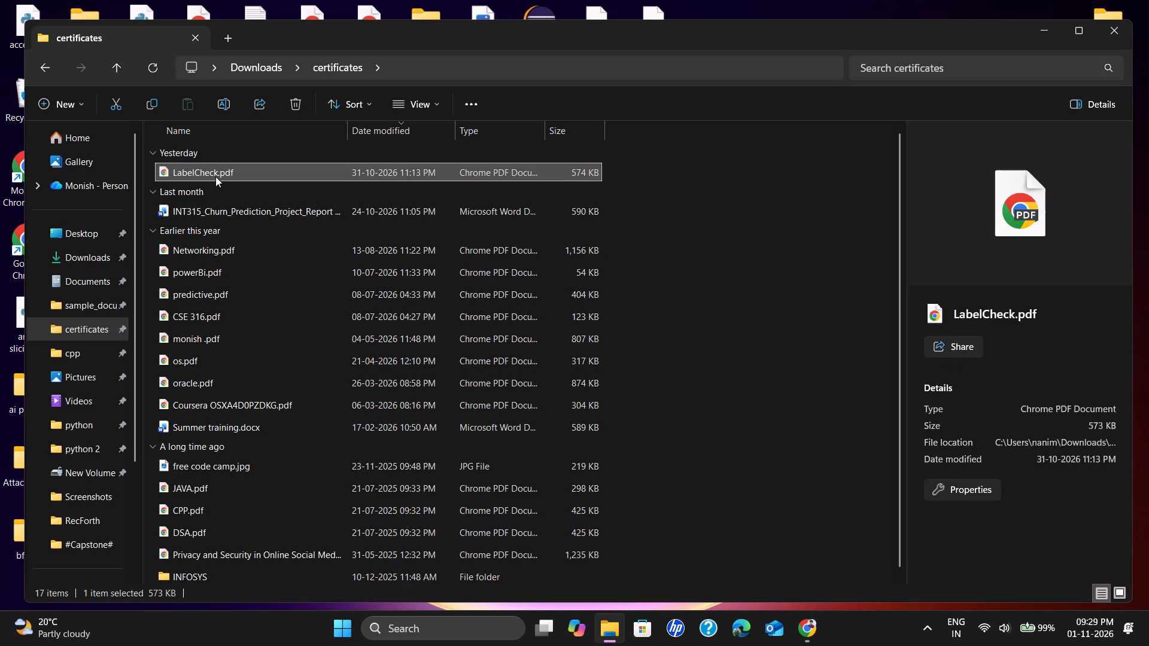
{"action": "right_click", "coordinate": [215, 176]}
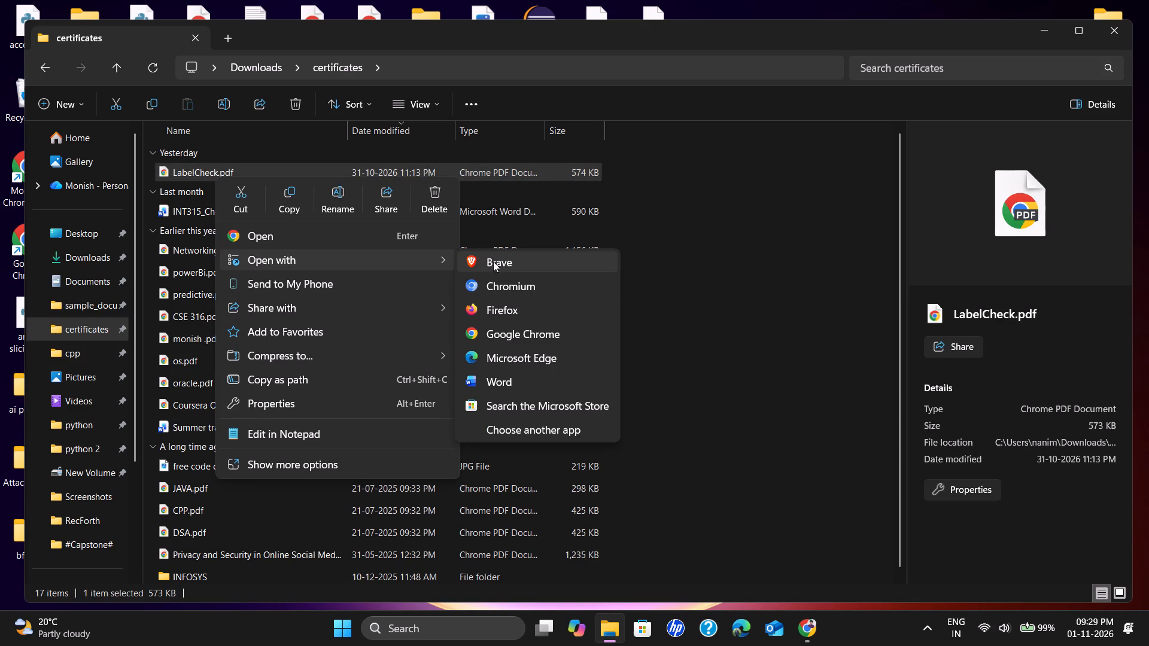
{"action": "left_click", "coordinate": [534, 383]}
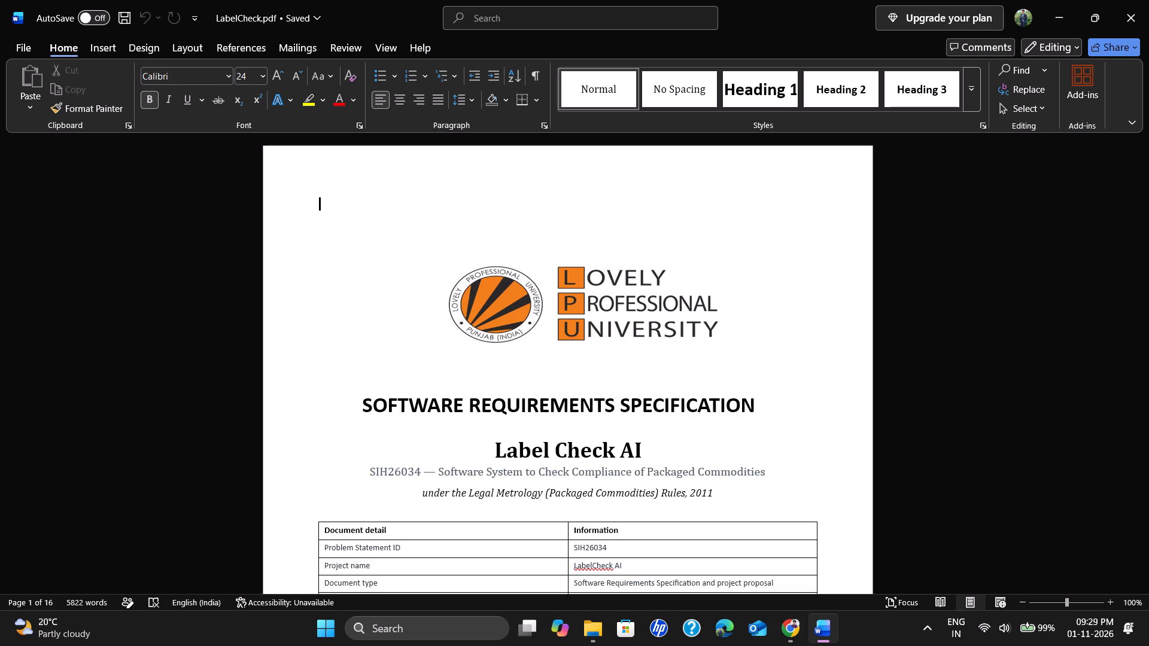
Delete the Appendix C heading, Final Pre-Submission Checks for the Team, on the last page along with most of its first checklist item.
{"action": "scroll", "coordinate": [554, 306], "scroll_direction": "down", "scroll_amount": 1}
{"action": "scroll", "coordinate": [636, 339], "scroll_direction": "down", "scroll_amount": 3}
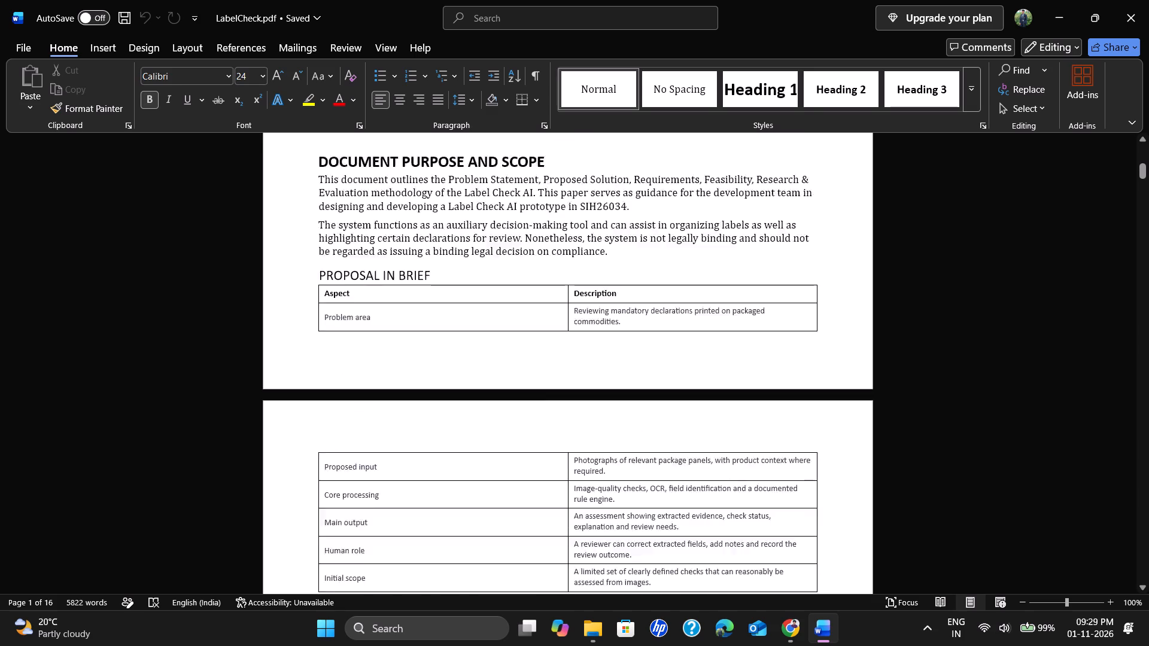
{"action": "scroll", "coordinate": [636, 339], "scroll_direction": "down", "scroll_amount": 20}
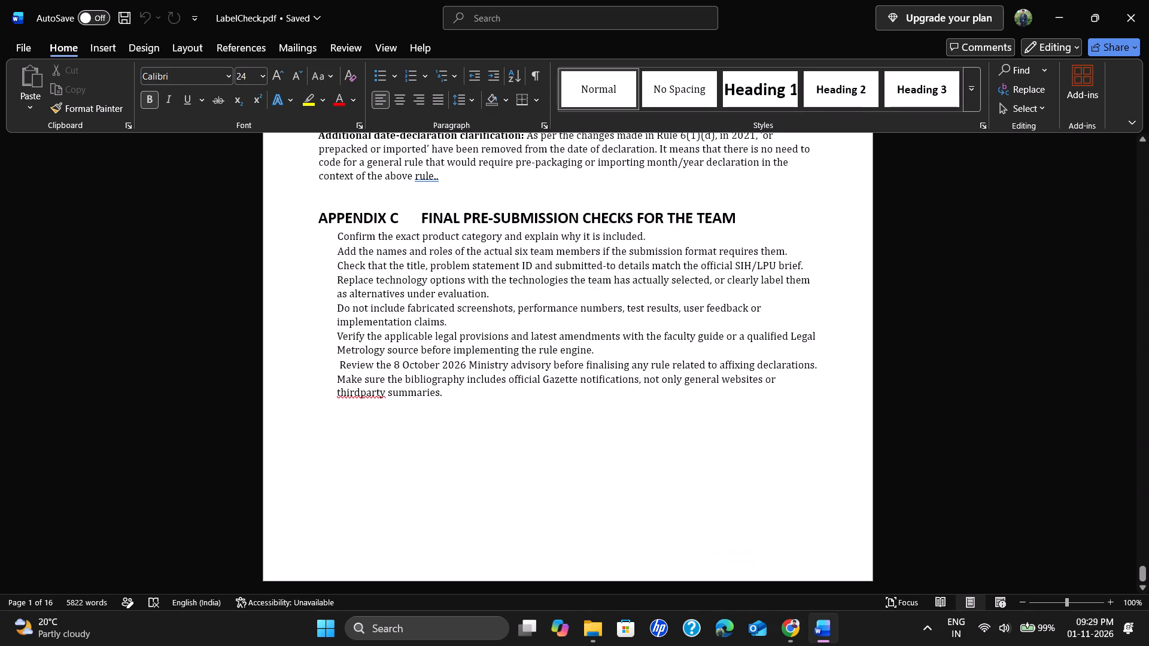
{"action": "scroll", "coordinate": [598, 346], "scroll_direction": "up", "scroll_amount": 1}
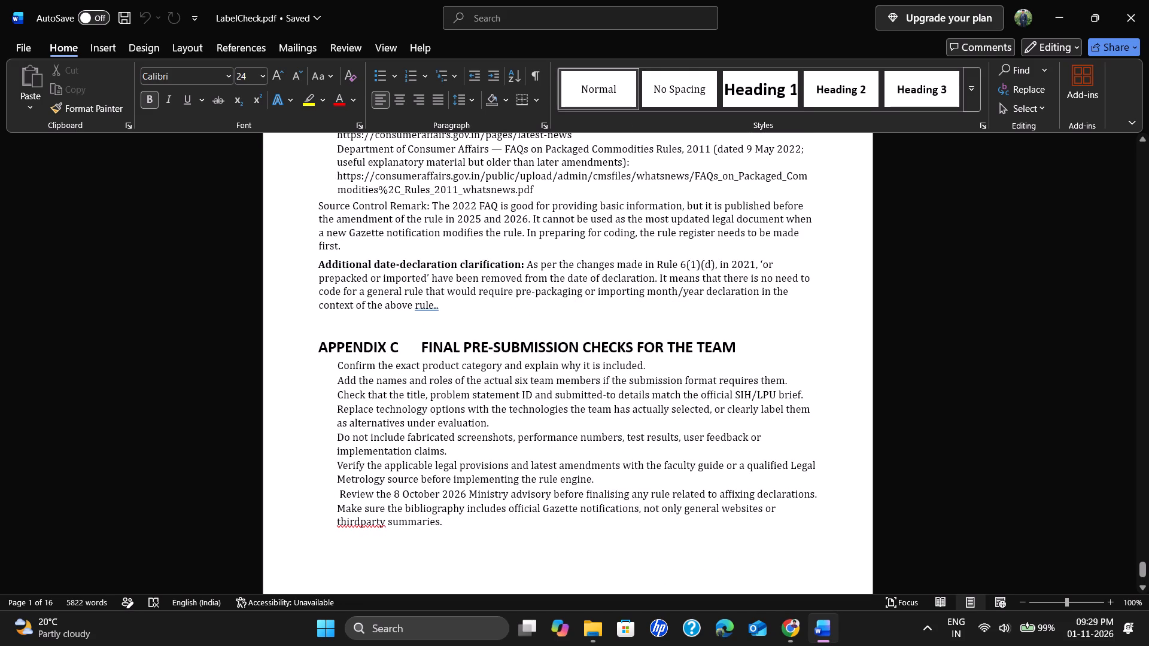
{"action": "left_click", "coordinate": [385, 345]}
{"action": "key", "text": "Left"}
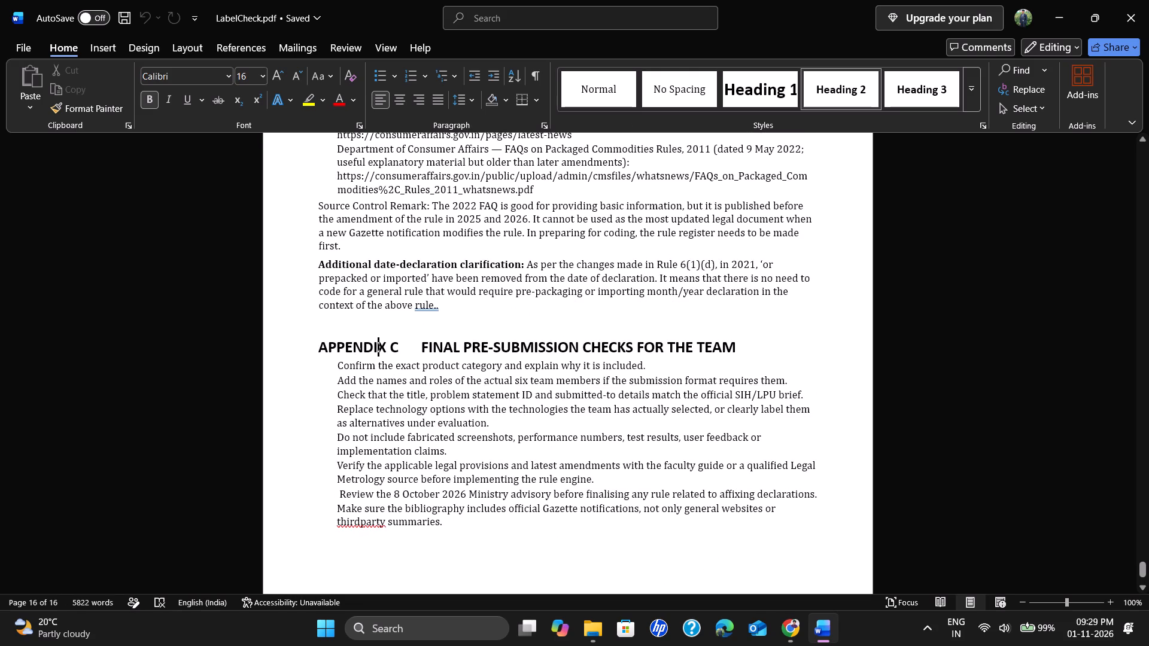
{"action": "key", "text": "Left"}
{"action": "key", "text": "Left"}
{"action": "key", "text": "Left"}
{"action": "key", "text": "Left"}
{"action": "key", "text": "Left"}
{"action": "key", "text": "Left"}
{"action": "key", "text": "Left"}
{"action": "key", "text": "Delete"}
{"action": "key", "text": "Delete"}
{"action": "key", "text": "Delete"}
{"action": "key", "text": "Delete"}
{"action": "key", "text": "Delete"}
{"action": "key", "text": "Delete"}
{"action": "key", "text": "Delete"}
{"action": "key", "text": "Delete"}
{"action": "key", "text": "Delete"}
{"action": "key", "text": "Delete"}
{"action": "key", "text": "Delete"}
{"action": "key", "text": "Delete"}
{"action": "key", "text": "Delete"}
{"action": "key", "text": "Delete"}
{"action": "key", "text": "Delete"}
{"action": "key", "text": "Delete"}
{"action": "key", "text": "Delete"}
{"action": "key", "text": "Delete"}
{"action": "key", "text": "Delete"}
{"action": "key", "text": "Delete"}
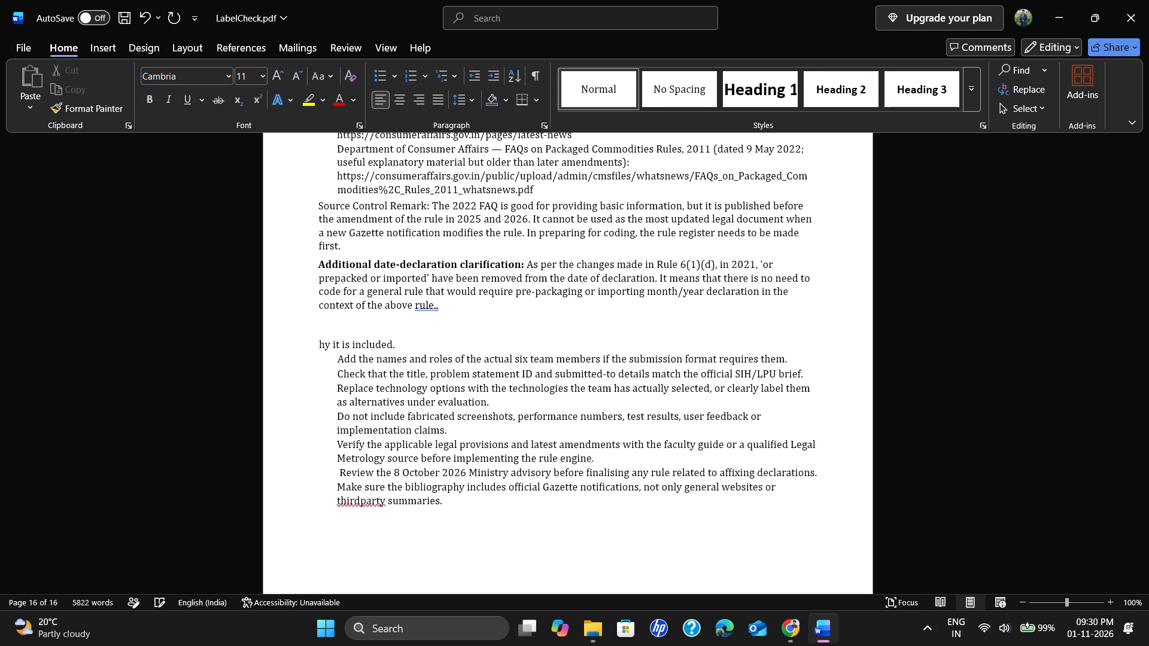
Delete all the remaining pre-submission checklist text at the end of the document, through the bibliography item.
{"action": "key", "text": "shift+Down"}
{"action": "key", "text": "shift+Down"}
{"action": "key", "text": "shift+Down"}
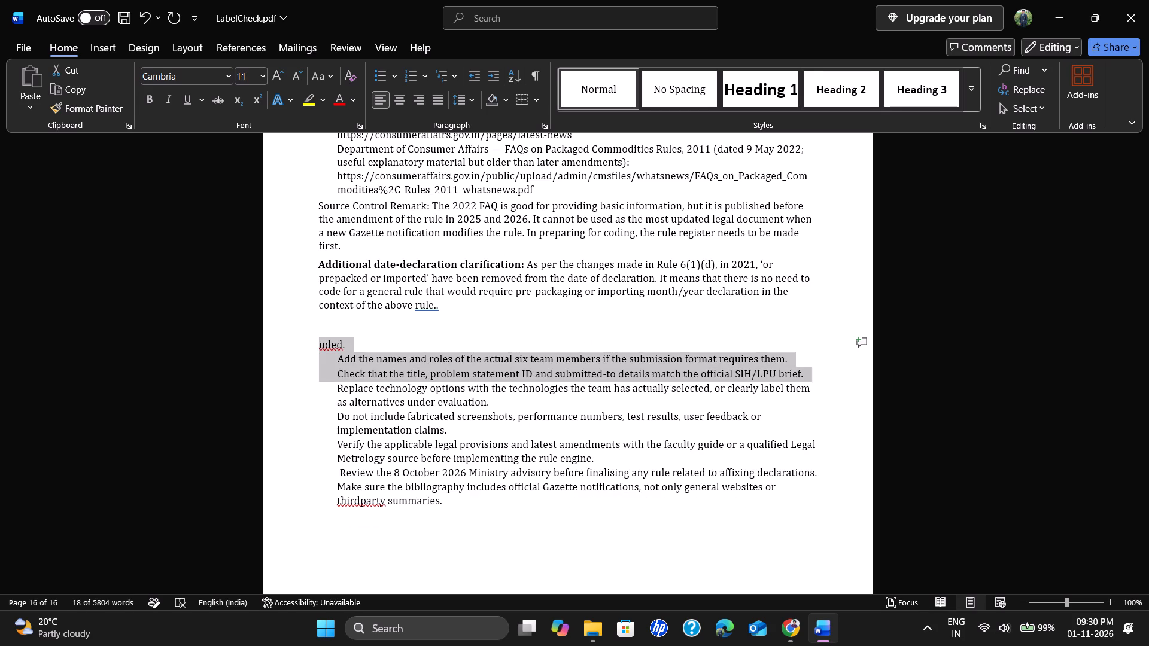
{"action": "key", "text": "shift+Down"}
{"action": "key", "text": "shift+Down"}
{"action": "key", "text": "shift+Down"}
{"action": "key", "text": "shift+Down"}
{"action": "key", "text": "shift+Down"}
{"action": "key", "text": "shift+Down"}
{"action": "key", "text": "shift+Down"}
{"action": "key", "text": "shift+Down"}
{"action": "key", "text": "shift+Down"}
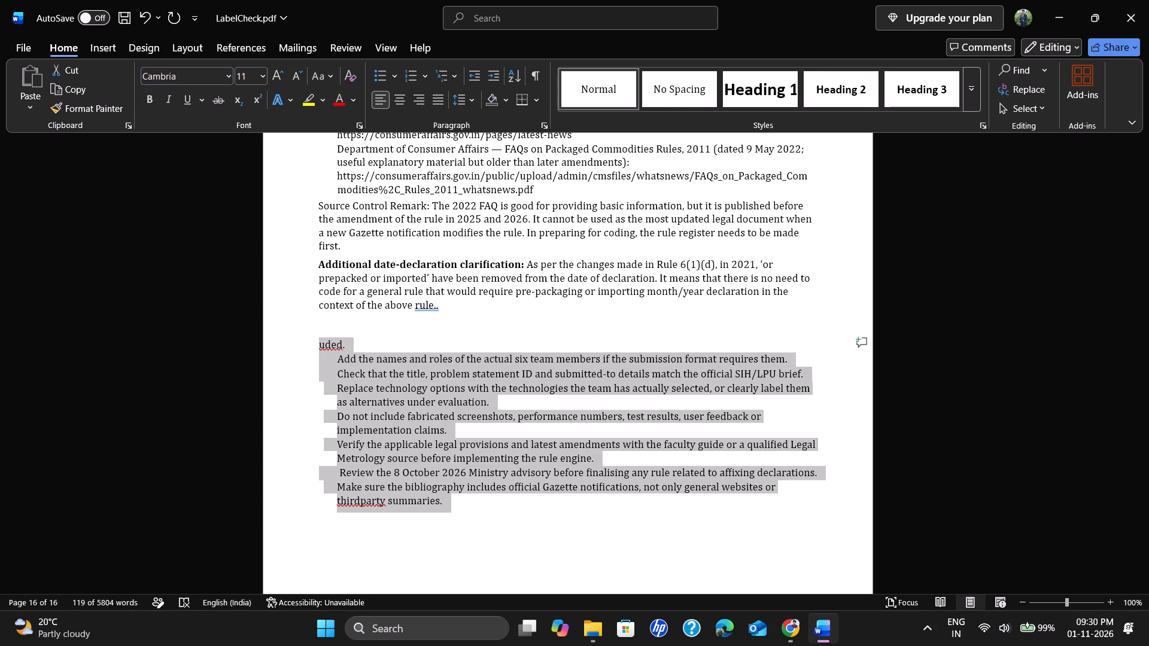
{"action": "key", "text": "BackSpace"}
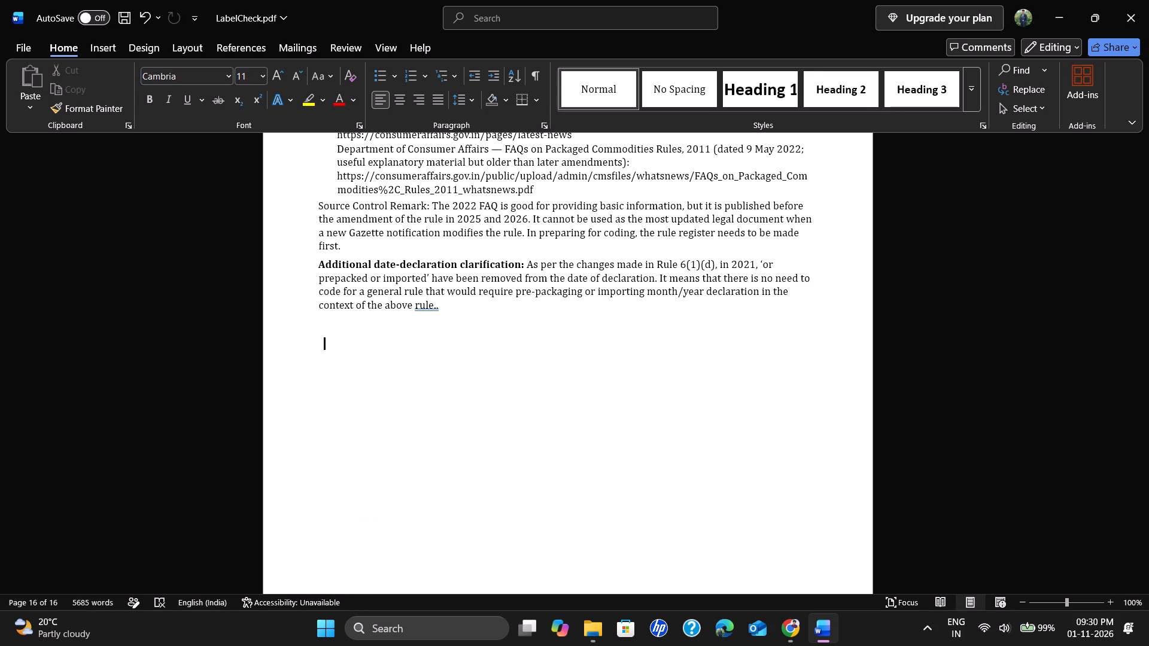
{"action": "key", "text": "BackSpace"}
Review the official source references and sections B3 and B4 above the deleted appendix, switching briefly to the PDF in Chrome.
{"action": "scroll", "coordinate": [516, 339], "scroll_direction": "up", "scroll_amount": 1}
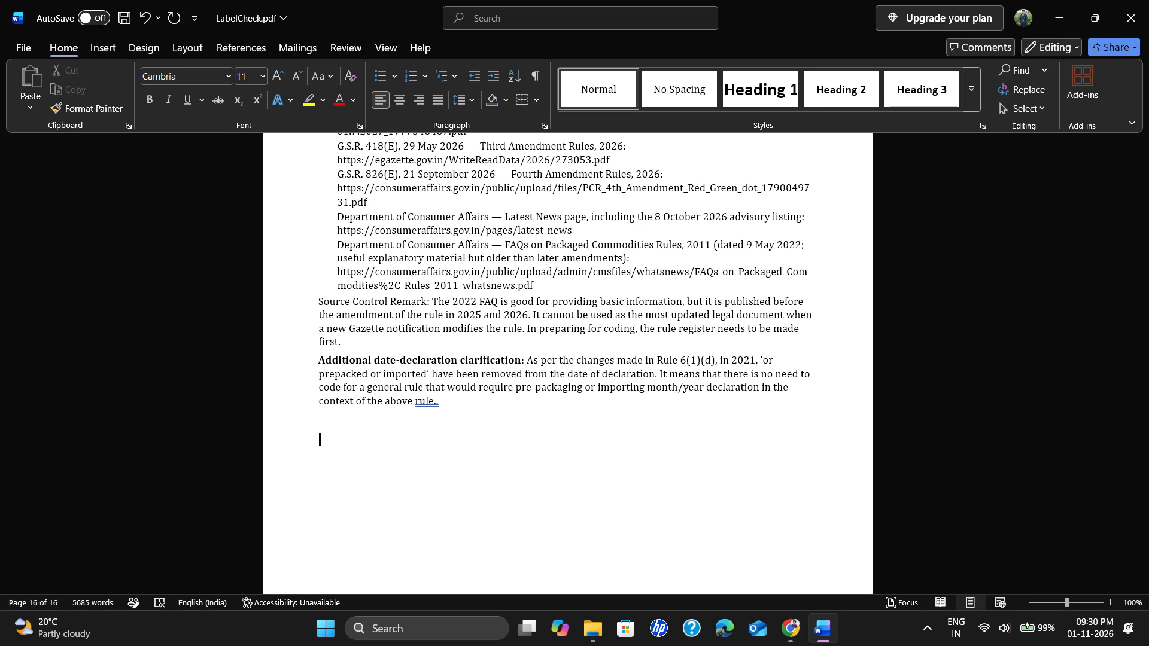
{"action": "scroll", "coordinate": [516, 339], "scroll_direction": "up", "scroll_amount": 3}
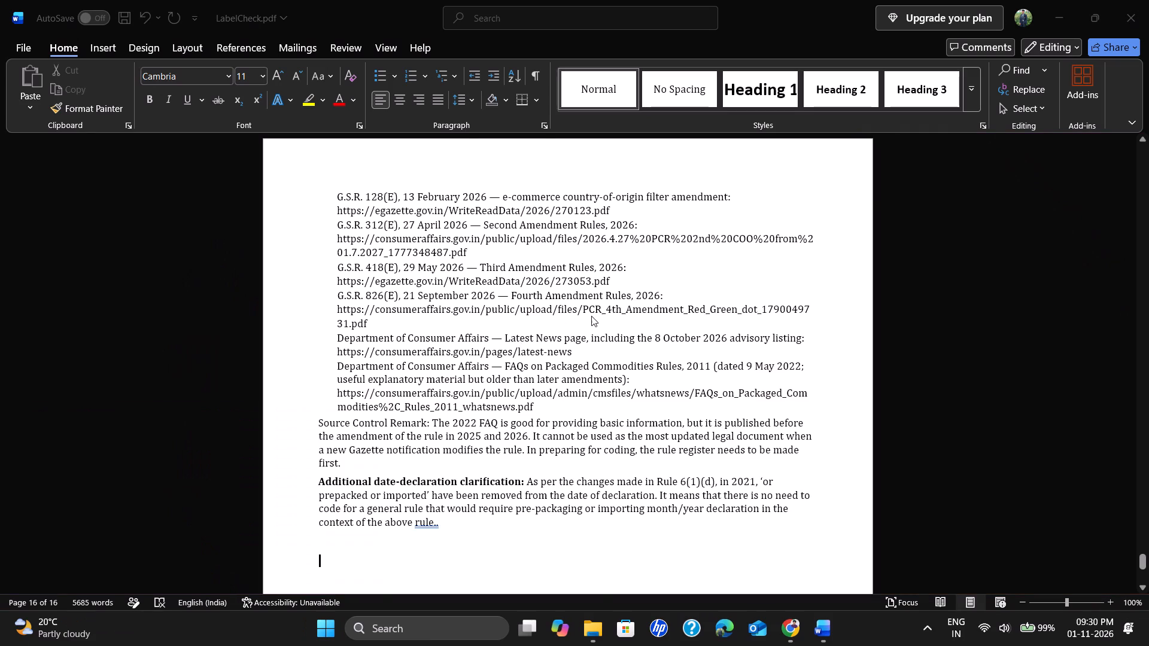
{"action": "scroll", "coordinate": [591, 316], "scroll_direction": "up", "scroll_amount": 4}
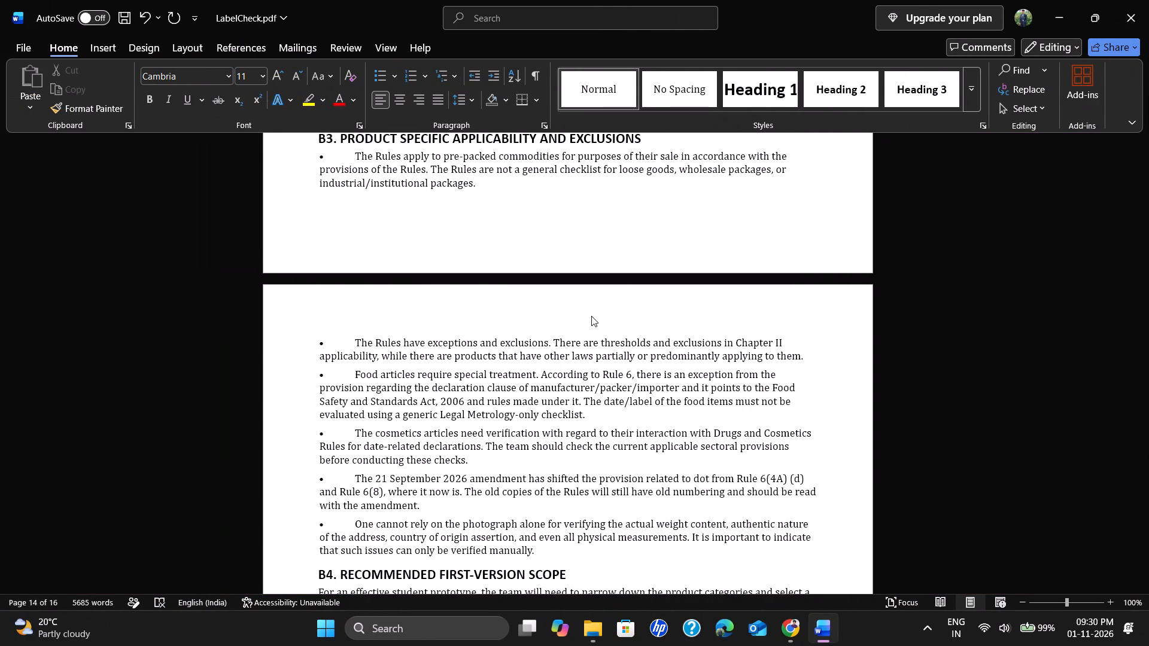
{"action": "left_click", "coordinate": [801, 625]}
{"action": "left_click", "coordinate": [812, 629]}
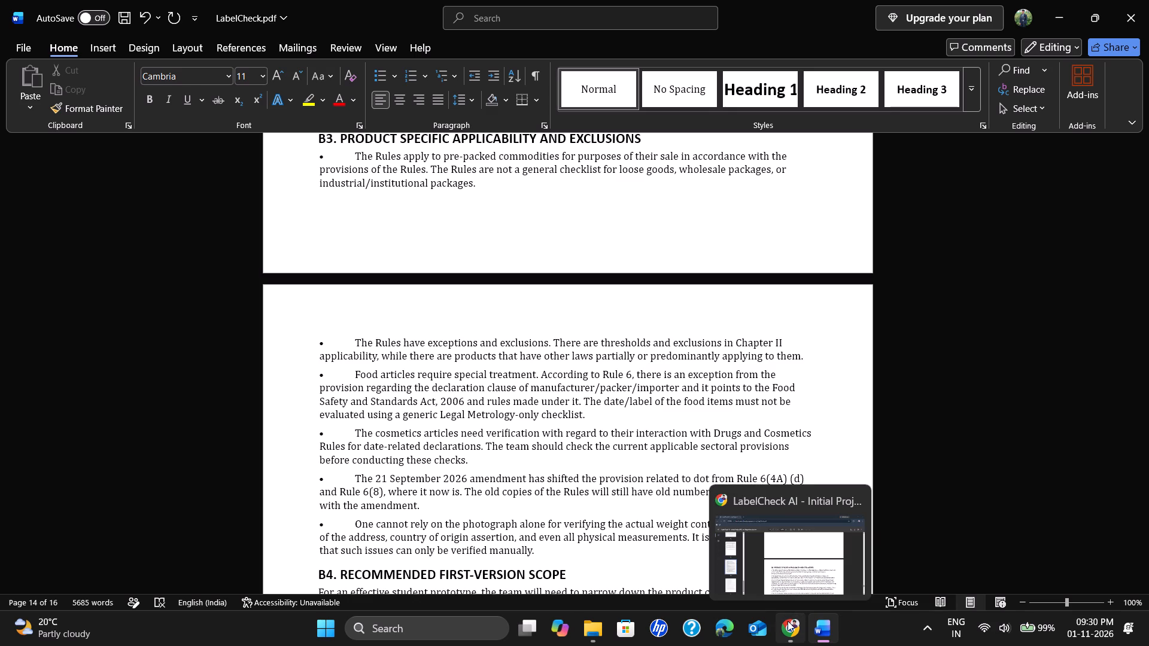
Open Windows Settings and search for "touchp" to bring up the Touchpad settings page.
{"action": "left_click", "coordinate": [460, 626]}
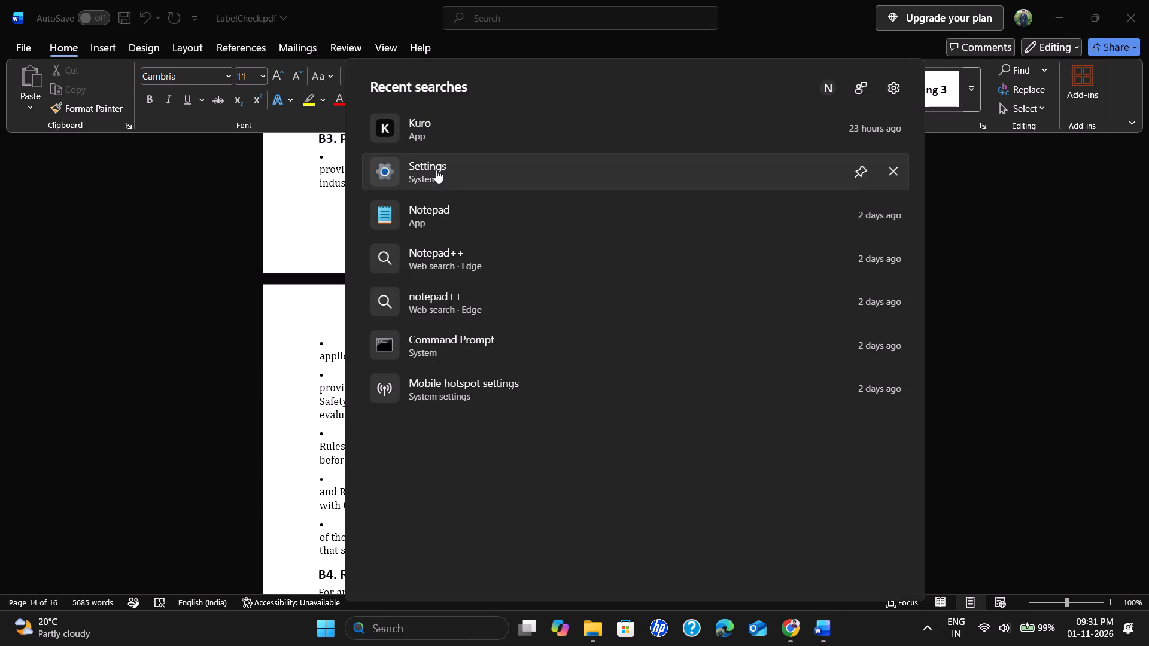
{"action": "left_click", "coordinate": [436, 170]}
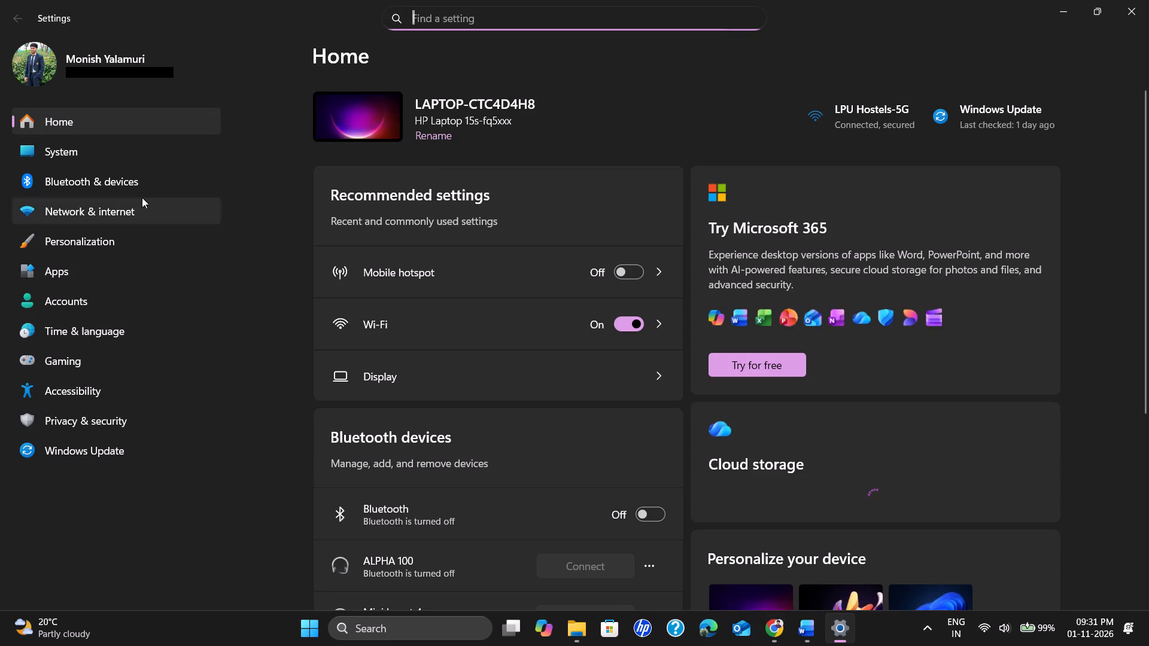
{"action": "left_click", "coordinate": [580, 15]}
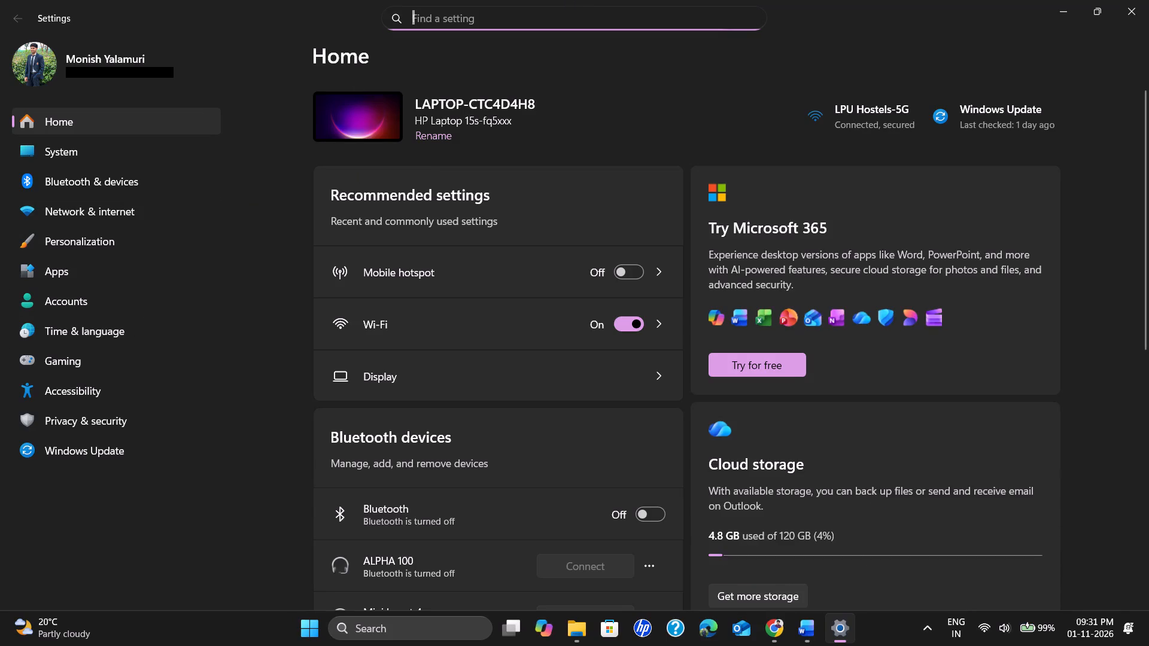
{"action": "type", "text": "touchp"}
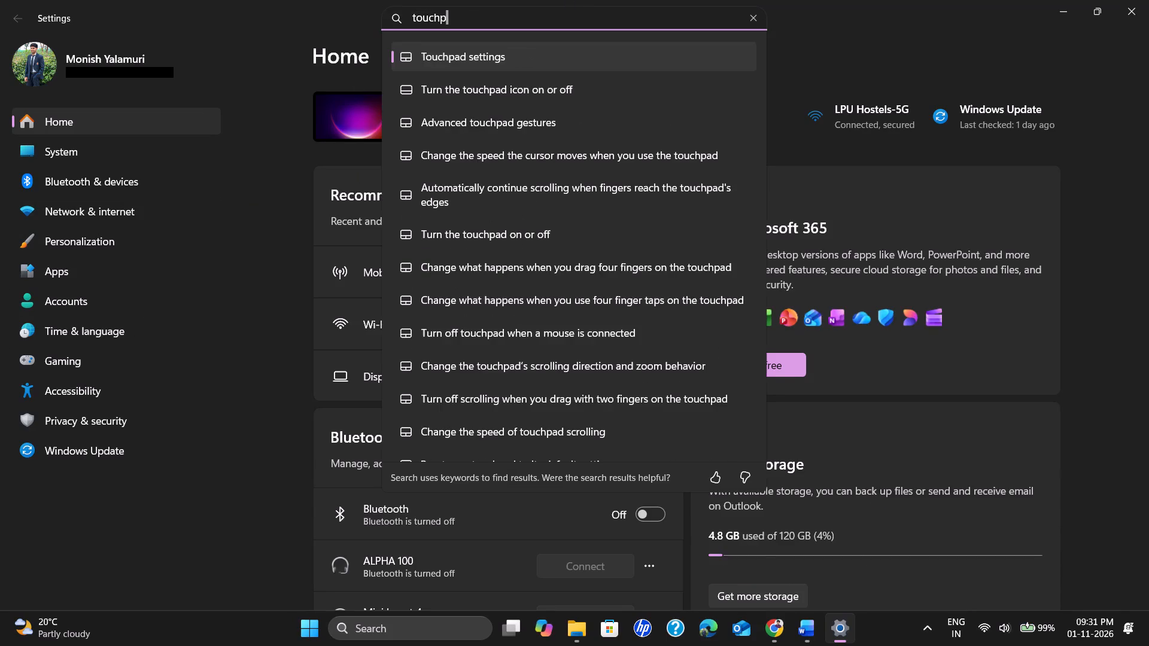
{"action": "left_click", "coordinate": [530, 59]}
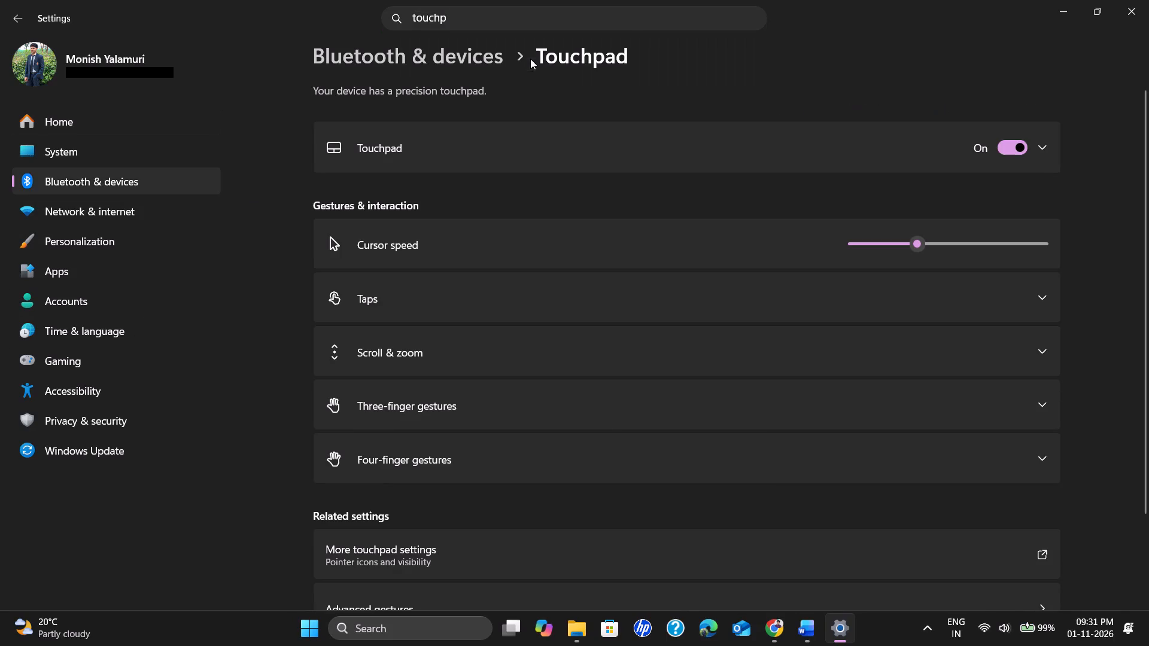
Set the three-finger swipes to Switch apps and show desktop, and the three-finger taps to Open search.
{"action": "scroll", "coordinate": [844, 339], "scroll_direction": "down", "scroll_amount": 4}
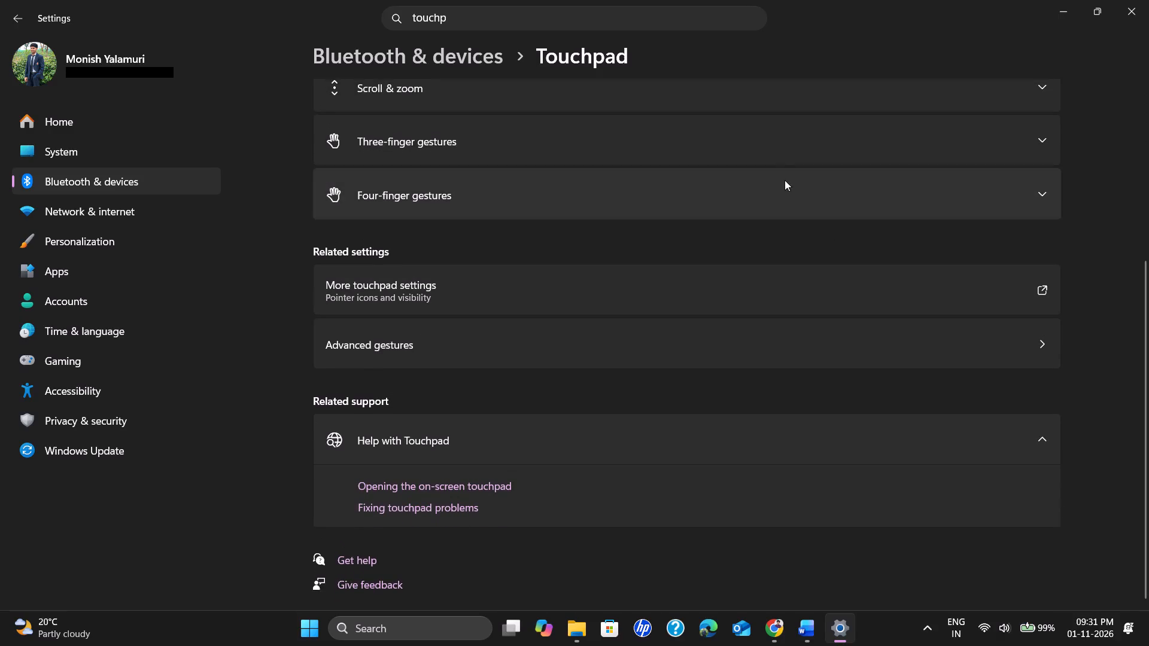
{"action": "left_click", "coordinate": [791, 144]}
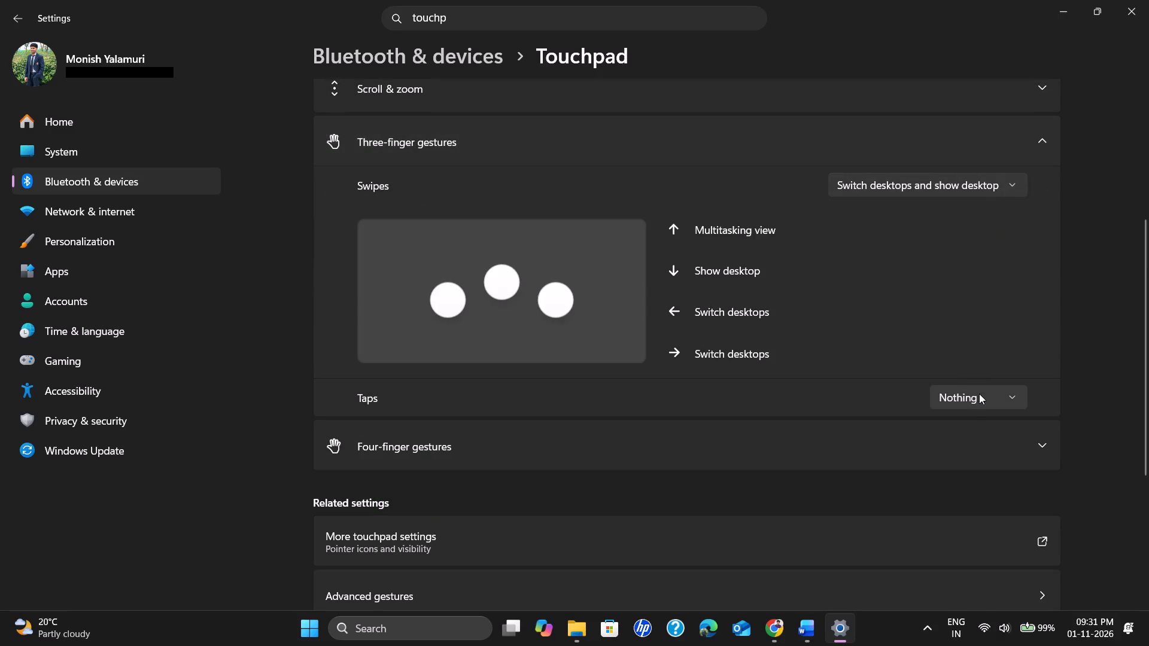
{"action": "left_click", "coordinate": [965, 188]}
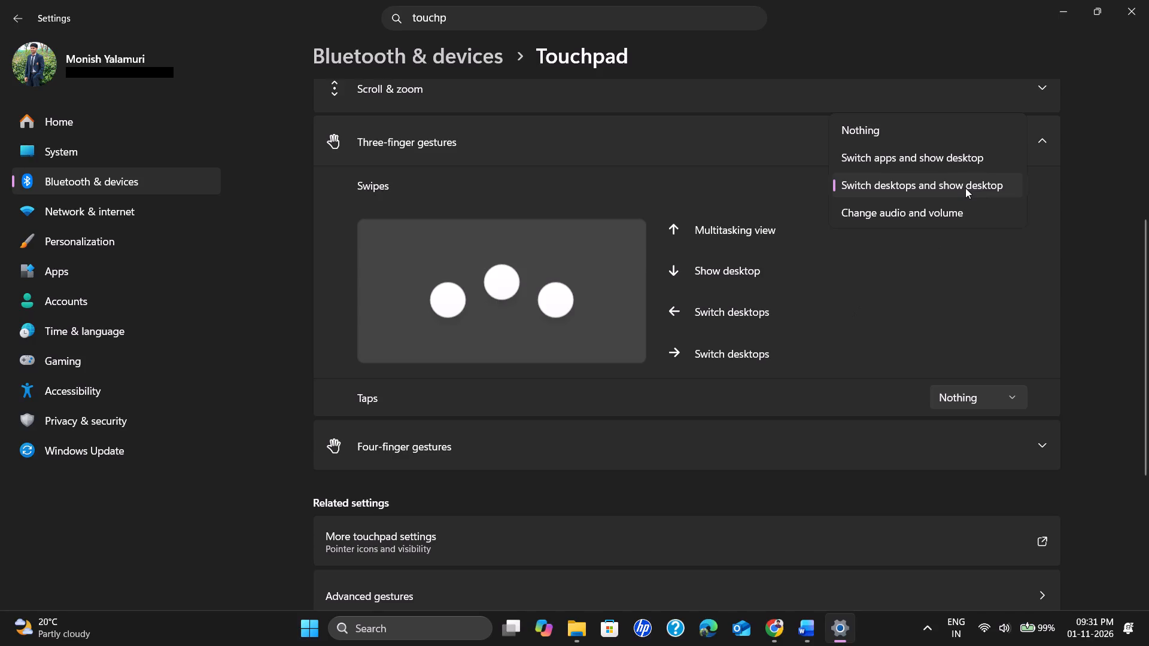
{"action": "left_click", "coordinate": [965, 158]}
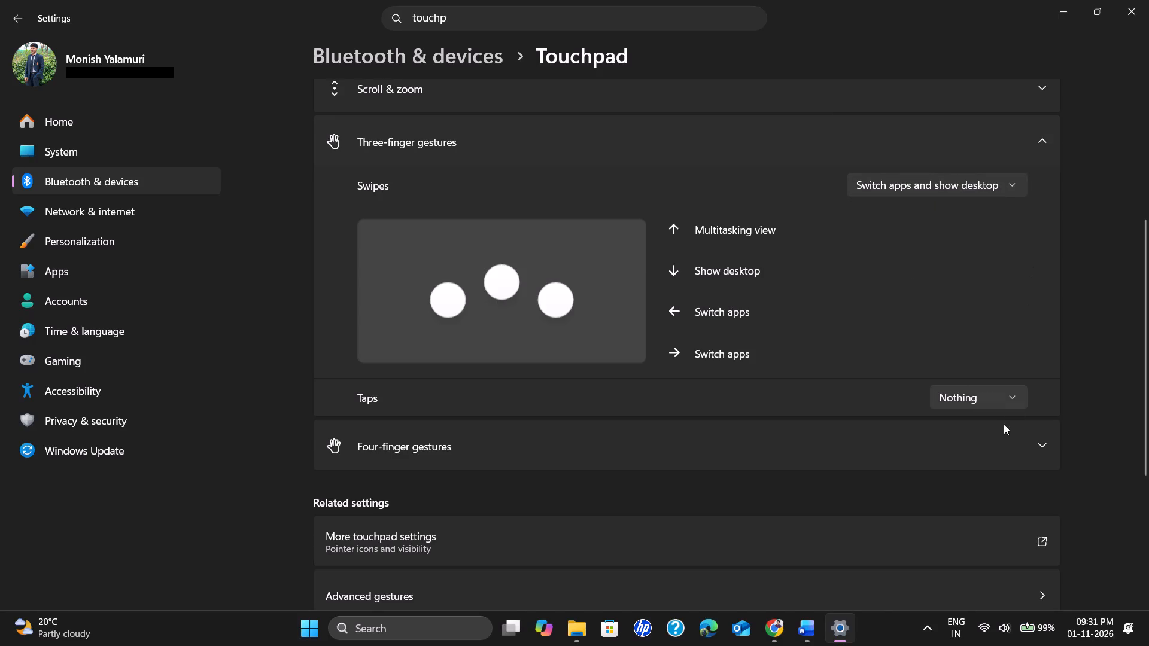
{"action": "left_click", "coordinate": [991, 404]}
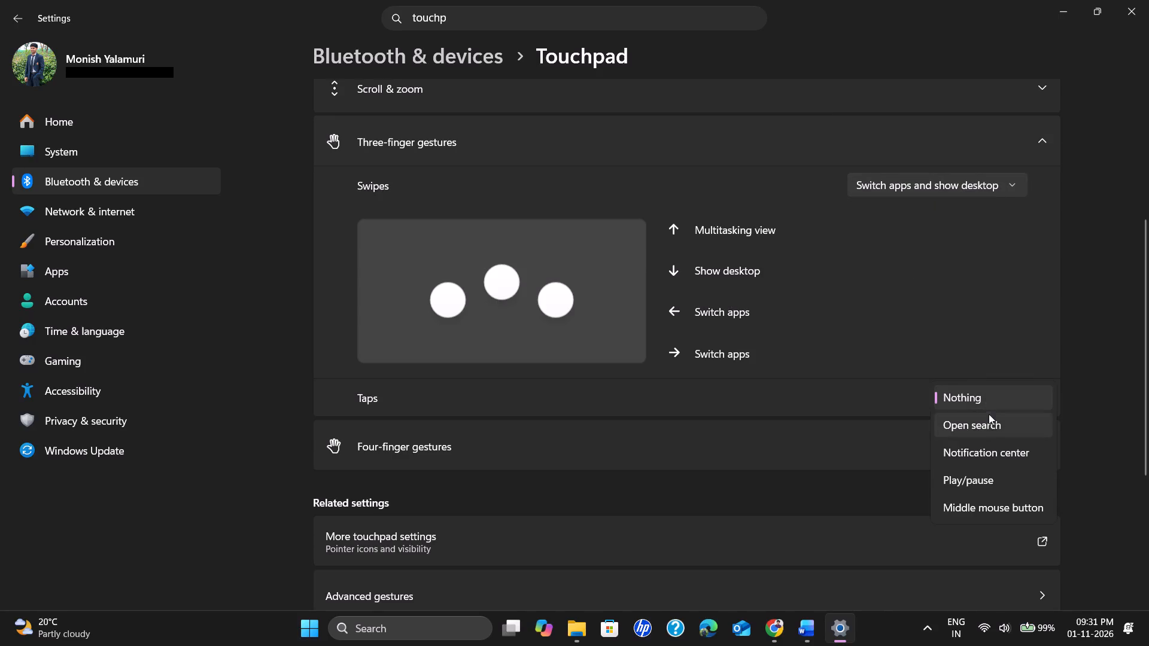
{"action": "left_click", "coordinate": [990, 419]}
Set the four-finger swipes to Switch desktops and show desktop, and close Settings.
{"action": "left_click", "coordinate": [965, 434]}
{"action": "scroll", "coordinate": [965, 434], "scroll_direction": "down", "scroll_amount": 2}
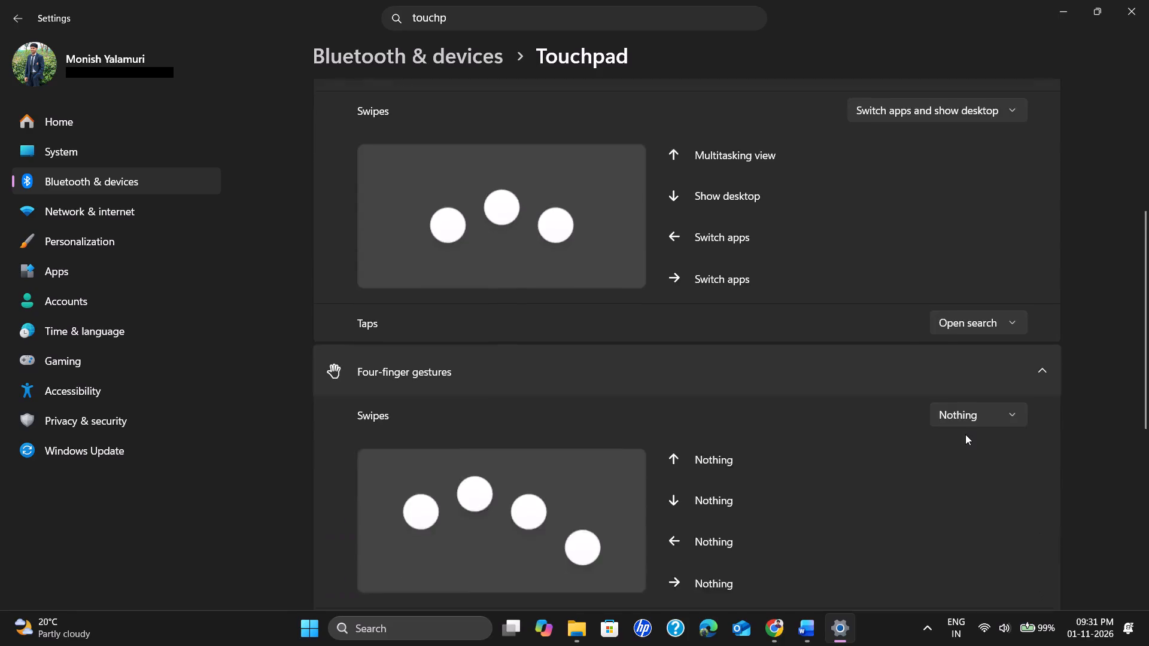
{"action": "scroll", "coordinate": [965, 434], "scroll_direction": "down", "scroll_amount": 2}
{"action": "left_click", "coordinate": [1008, 255]}
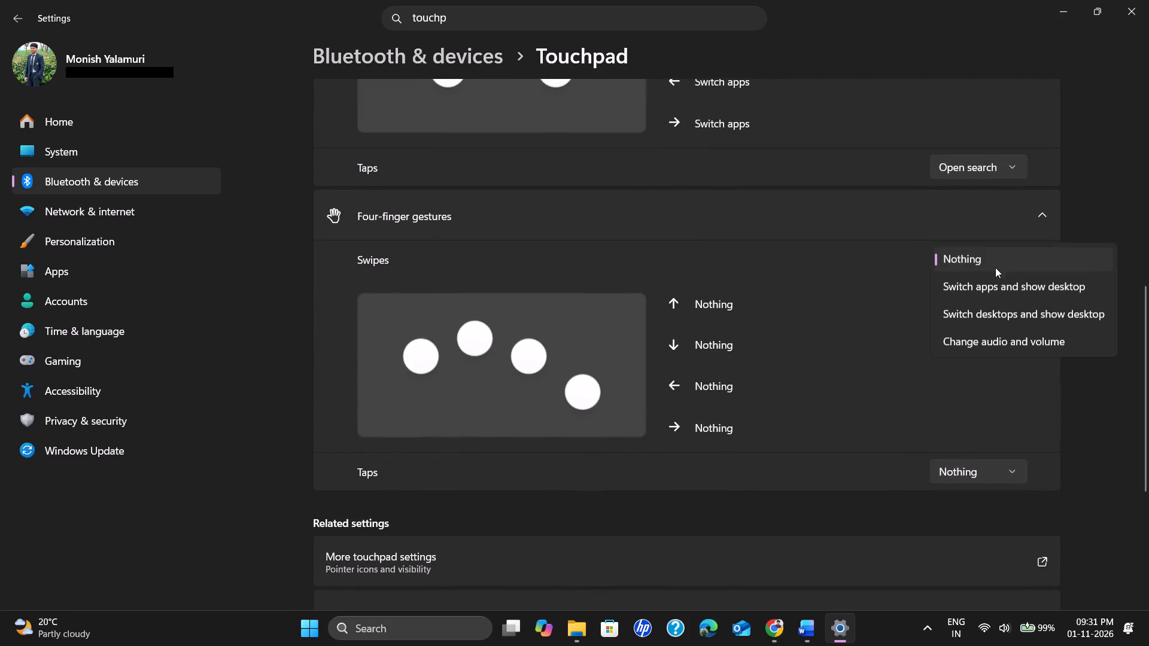
{"action": "left_click", "coordinate": [999, 306]}
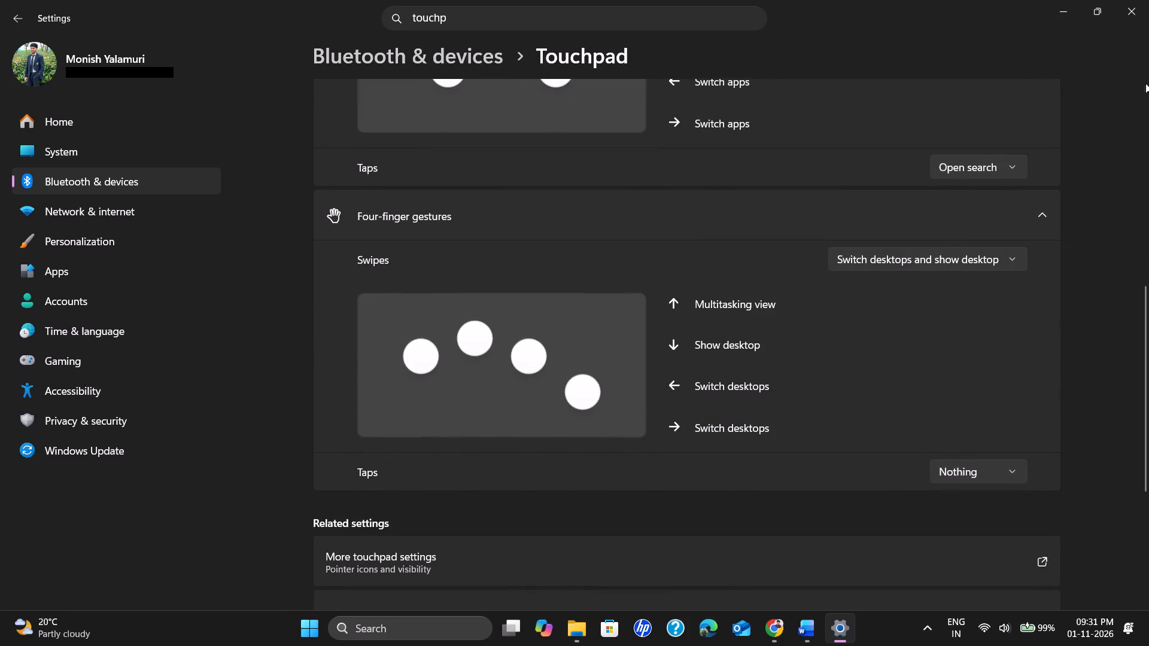
{"action": "left_click", "coordinate": [1148, 0]}
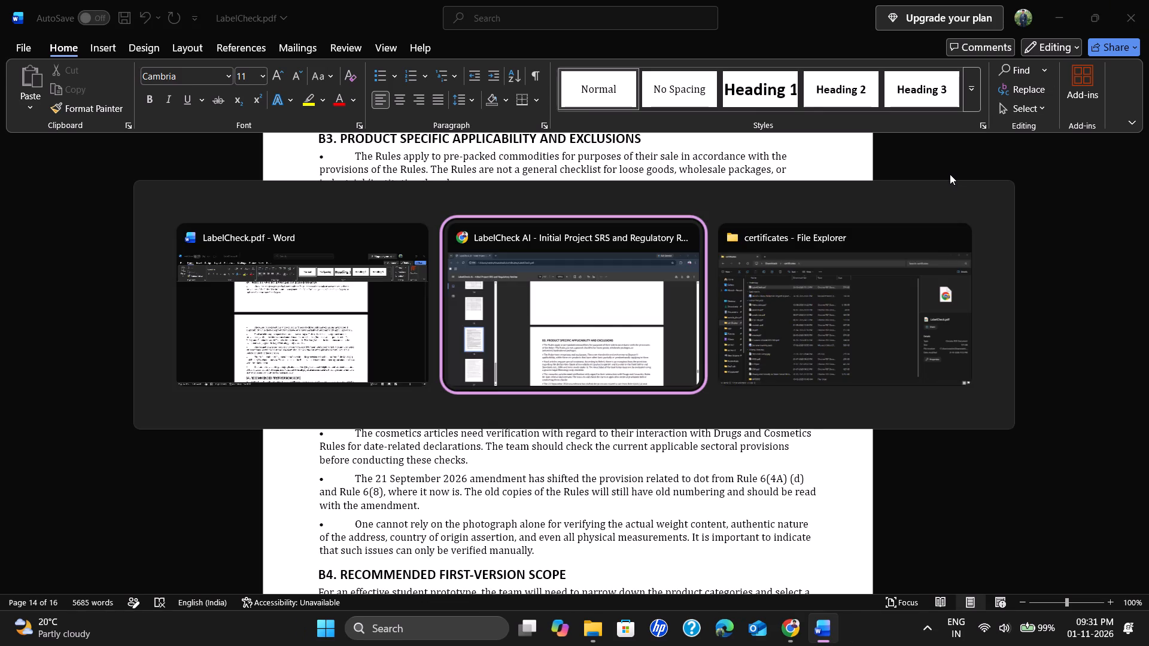
Review the end of the LabelCheck document in Word, from the date-declaration clarification back through sections B5 and B4.
{"action": "scroll", "coordinate": [759, 240], "scroll_direction": "down", "scroll_amount": 7}
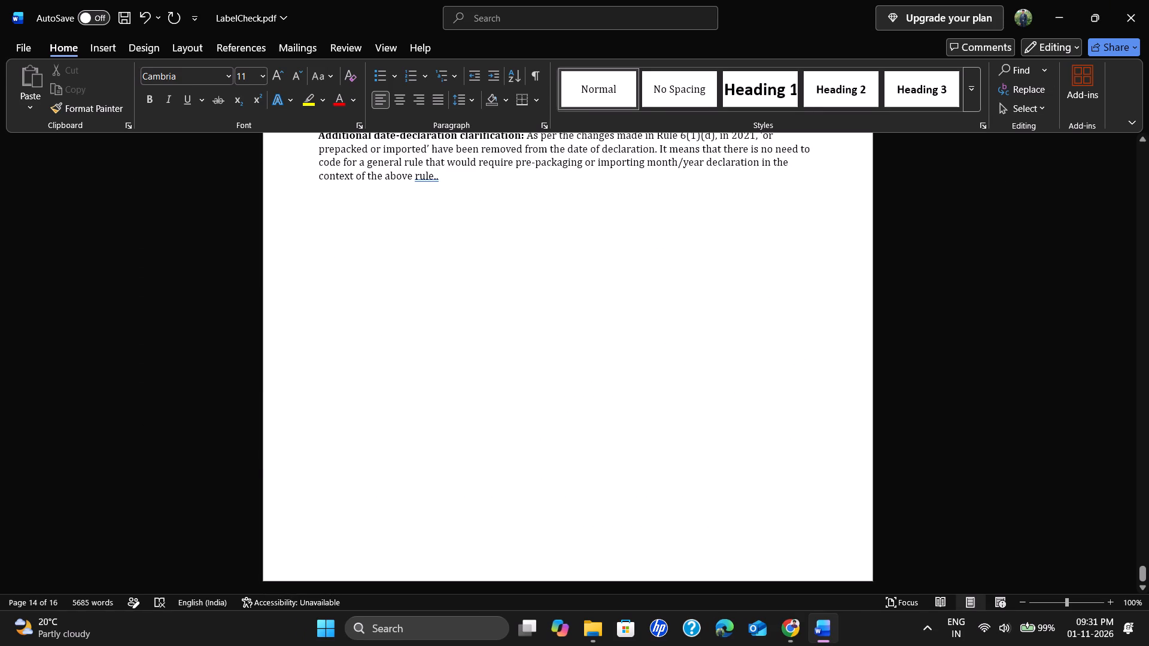
{"action": "scroll", "coordinate": [759, 240], "scroll_direction": "up", "scroll_amount": 3}
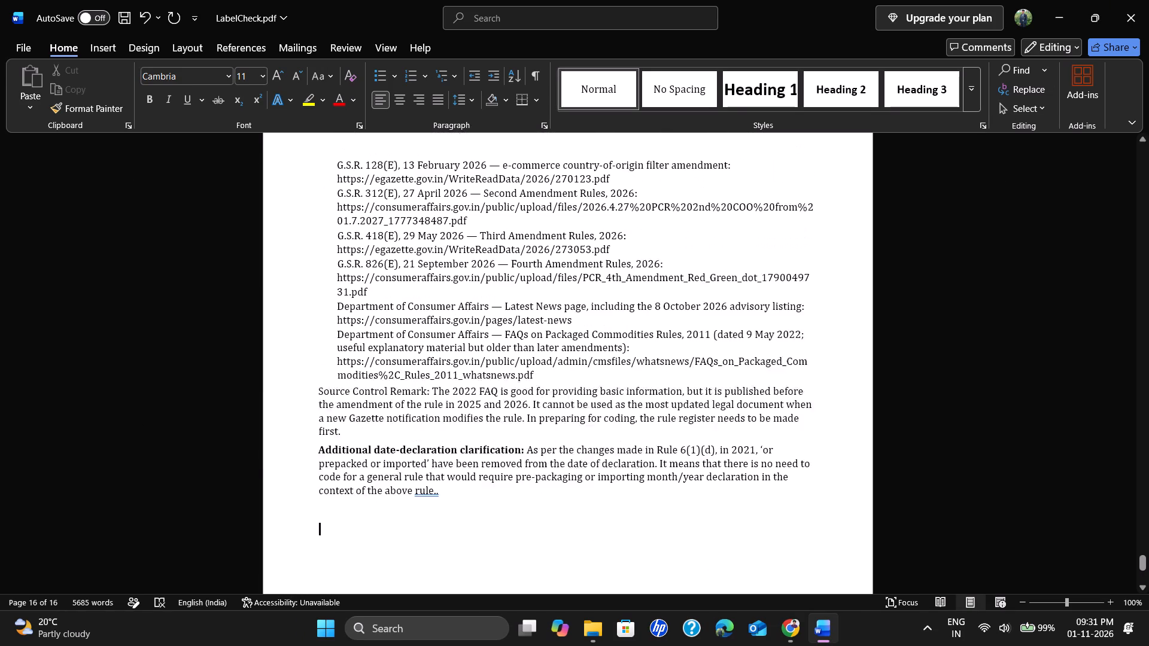
{"action": "scroll", "coordinate": [759, 240], "scroll_direction": "up", "scroll_amount": 1}
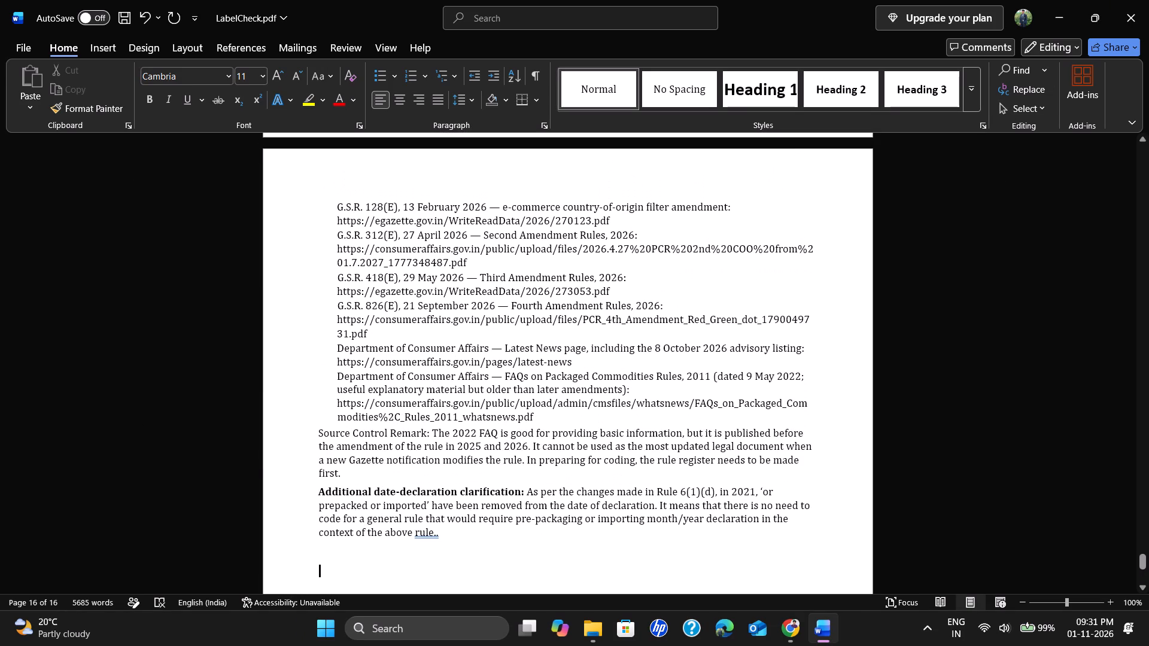
{"action": "scroll", "coordinate": [759, 240], "scroll_direction": "up", "scroll_amount": 3}
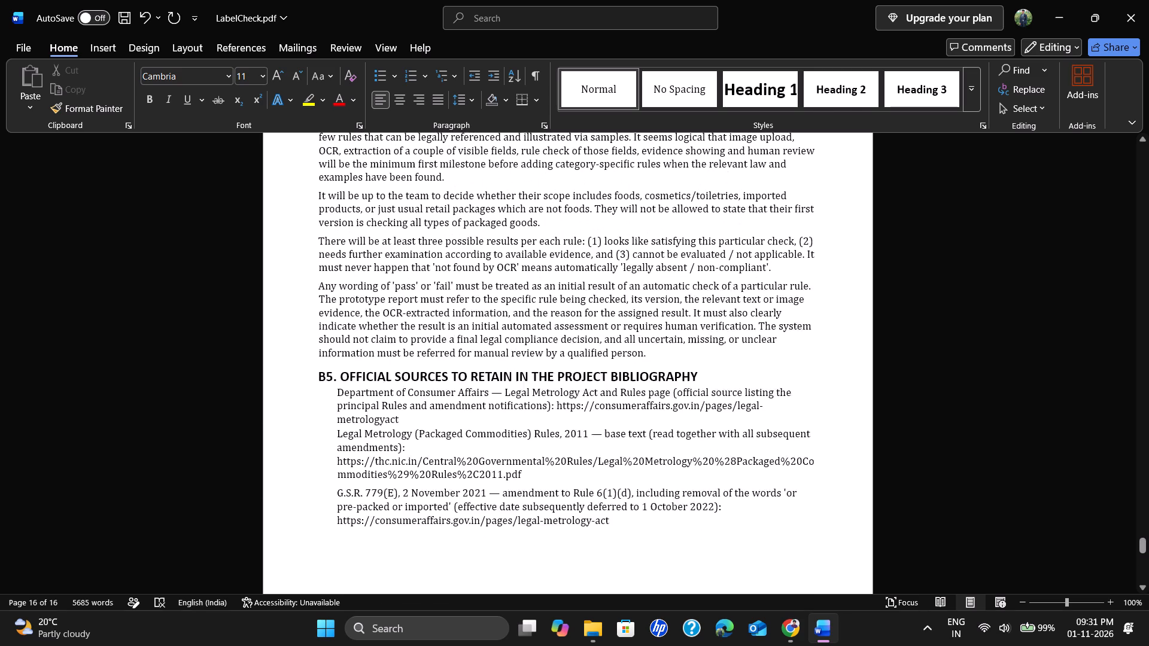
{"action": "scroll", "coordinate": [759, 240], "scroll_direction": "up", "scroll_amount": 1}
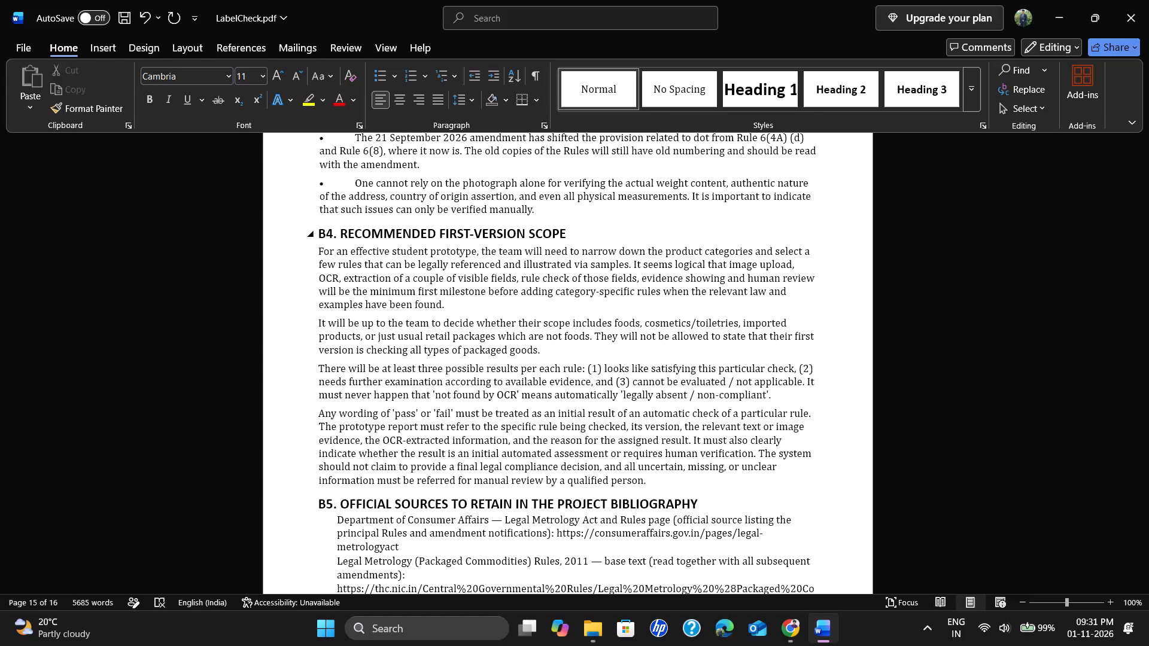
{"action": "scroll", "coordinate": [742, 287], "scroll_direction": "down", "scroll_amount": 1}
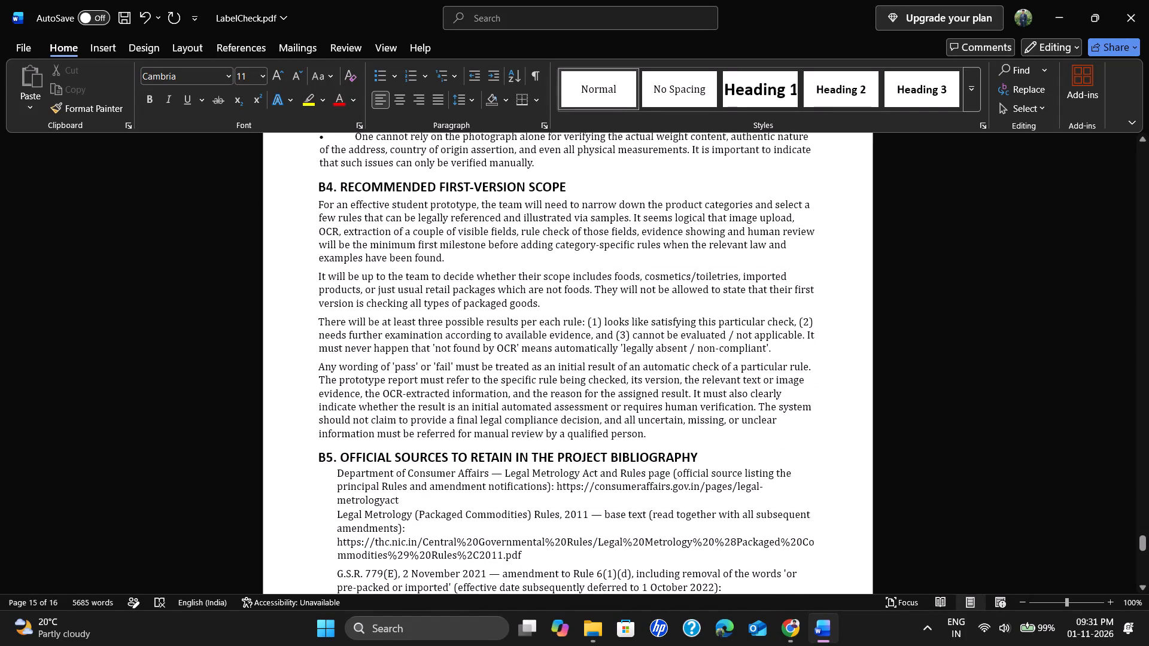
{"action": "scroll", "coordinate": [733, 309], "scroll_direction": "up", "scroll_amount": 1}
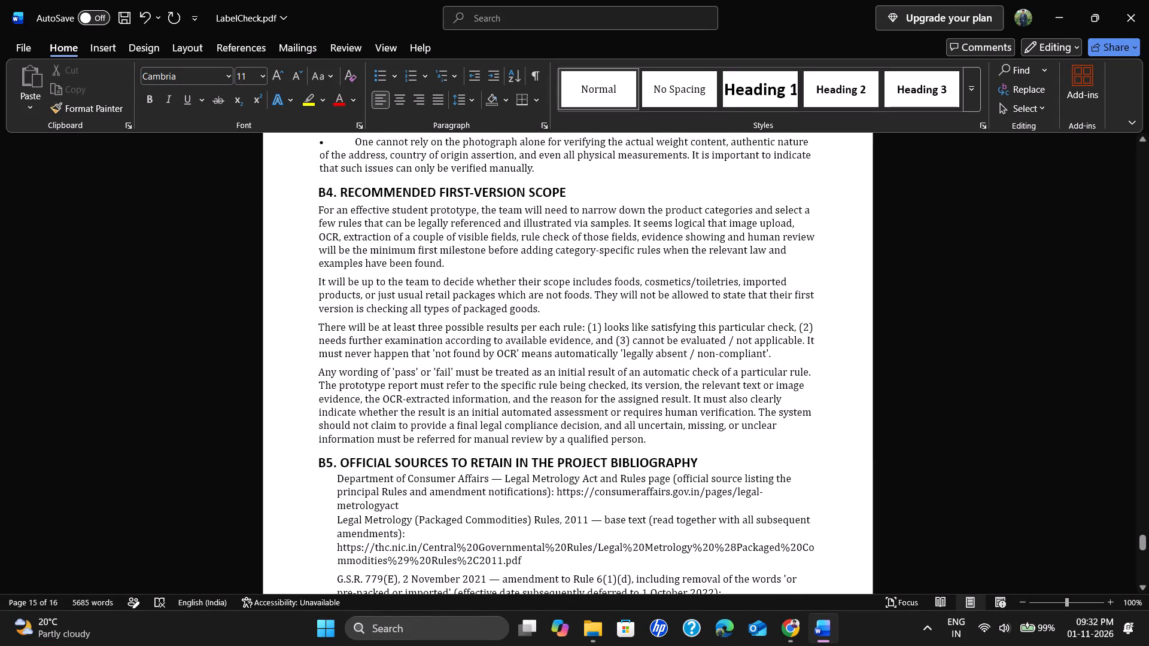
Delete the whole section B4, Recommended First-Version Scope, including its heading and all four paragraphs.
{"action": "left_click", "coordinate": [665, 439]}
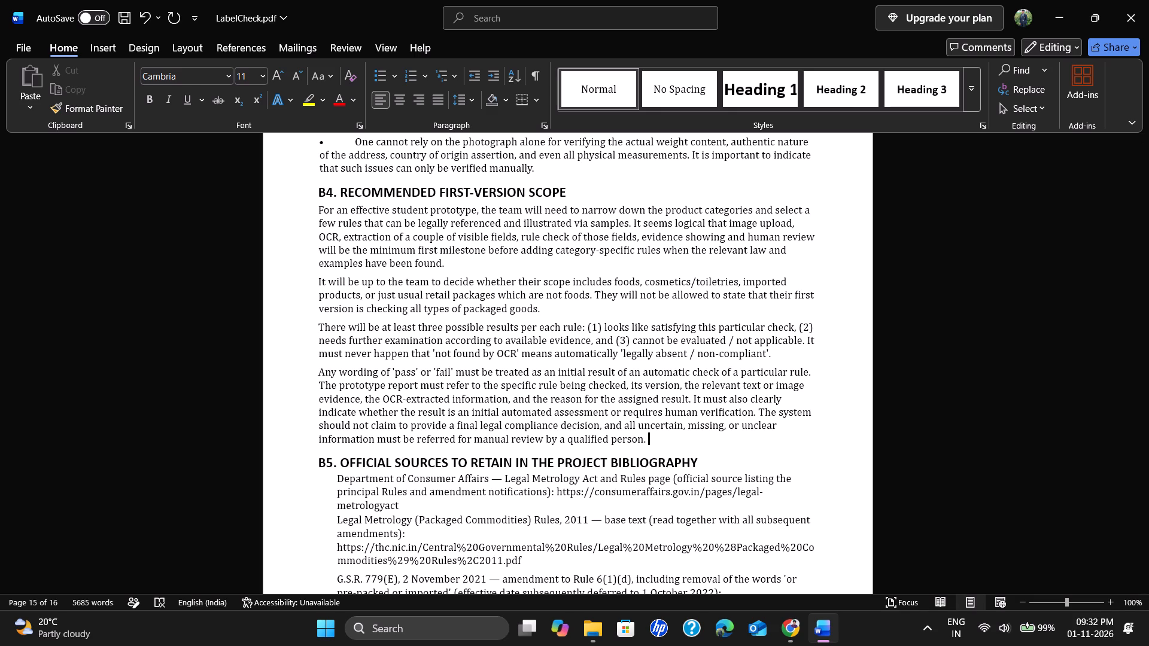
{"action": "left_click", "coordinate": [665, 439]}
{"action": "scroll", "coordinate": [665, 439], "scroll_direction": "up", "scroll_amount": 1}
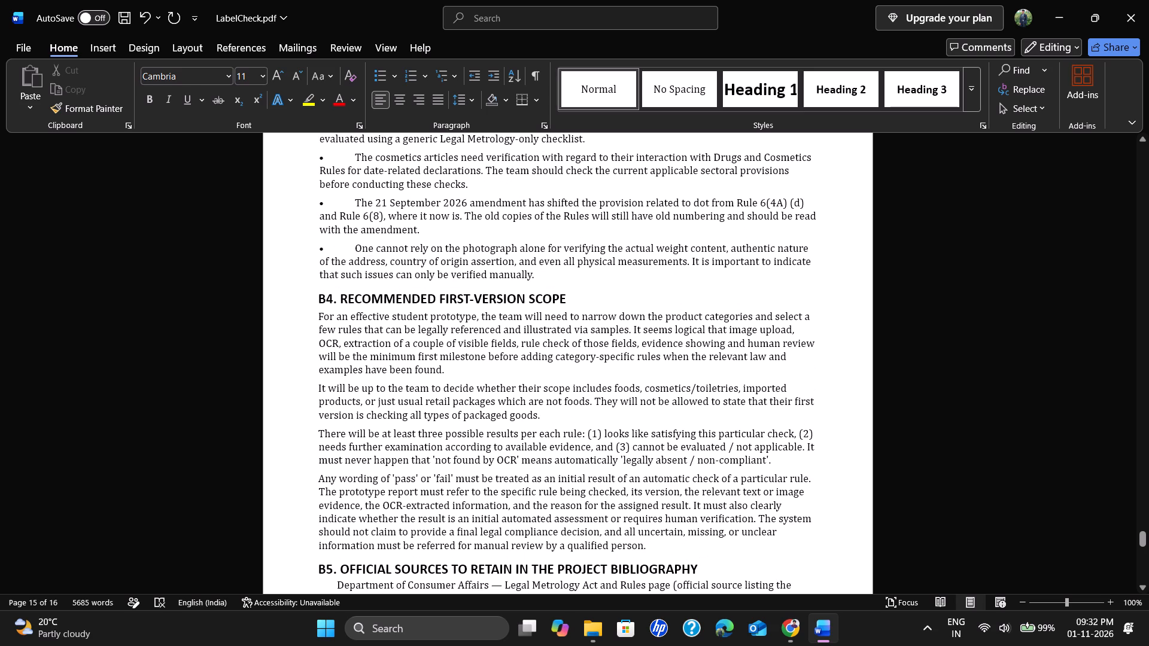
{"action": "scroll", "coordinate": [665, 439], "scroll_direction": "down", "scroll_amount": 1}
{"action": "scroll", "coordinate": [665, 439], "scroll_direction": "up", "scroll_amount": 1}
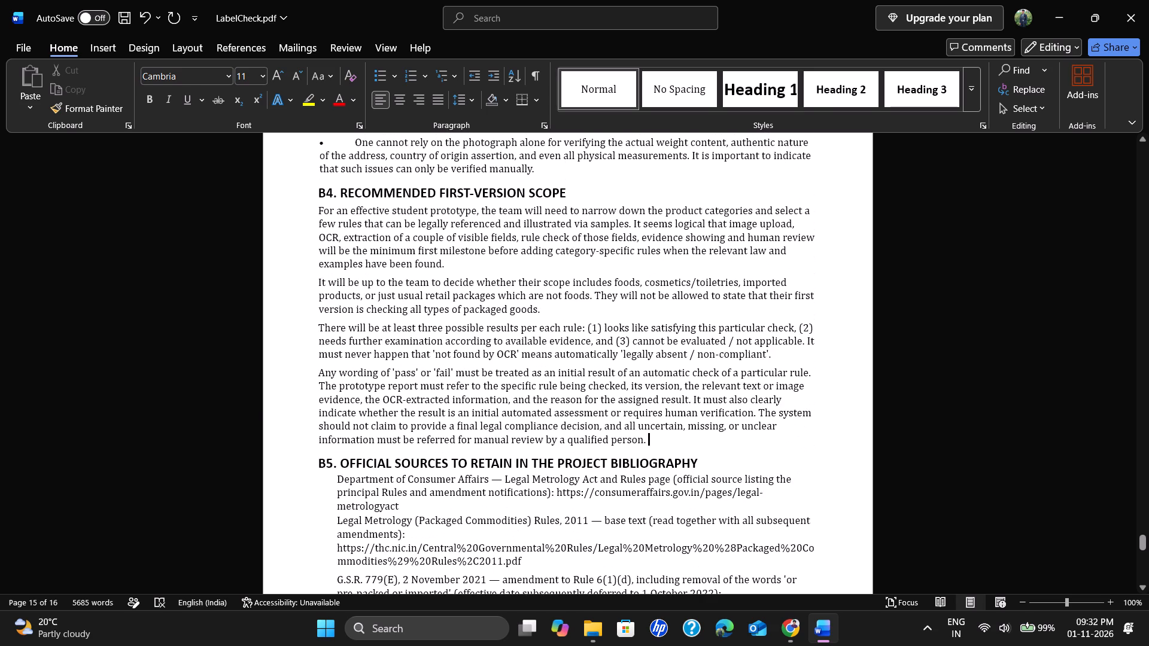
{"action": "scroll", "coordinate": [665, 439], "scroll_direction": "down", "scroll_amount": 4}
{"action": "scroll", "coordinate": [665, 439], "scroll_direction": "up", "scroll_amount": 4}
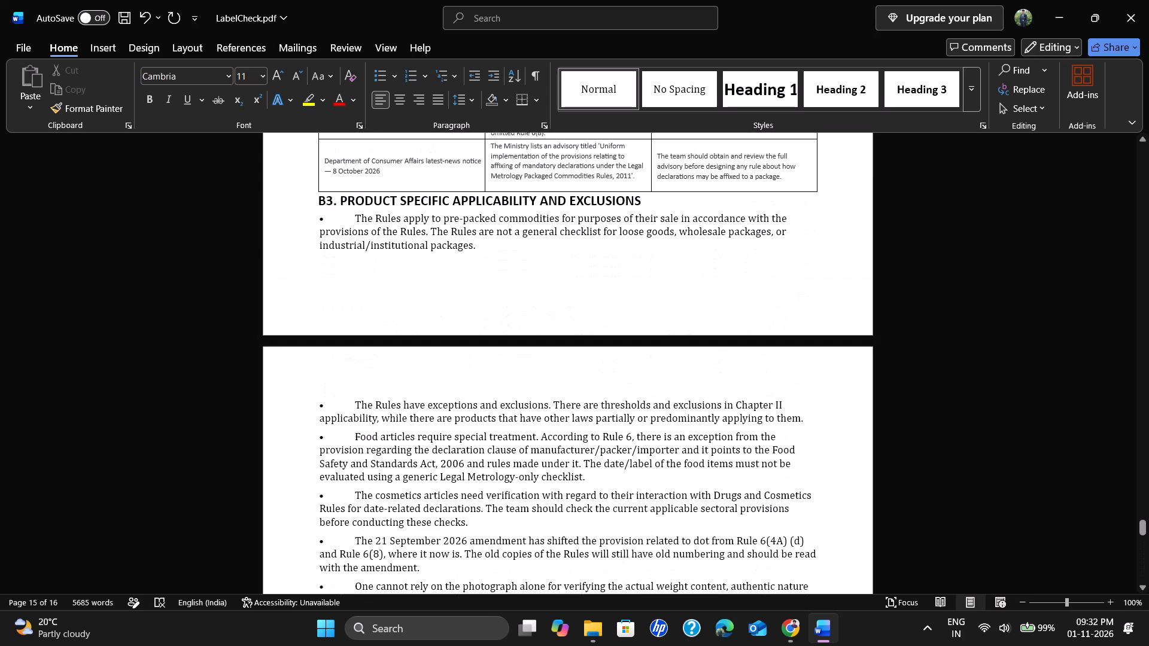
{"action": "scroll", "coordinate": [665, 439], "scroll_direction": "down", "scroll_amount": 4}
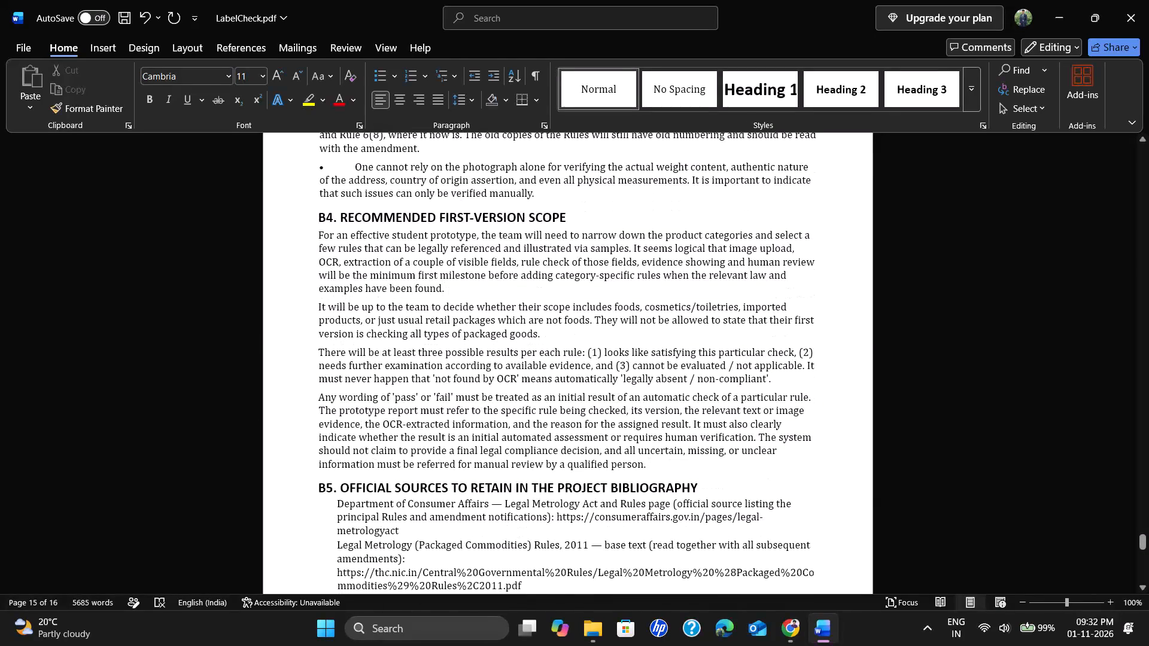
{"action": "right_click", "coordinate": [665, 439]}
{"action": "left_click", "coordinate": [511, 378]}
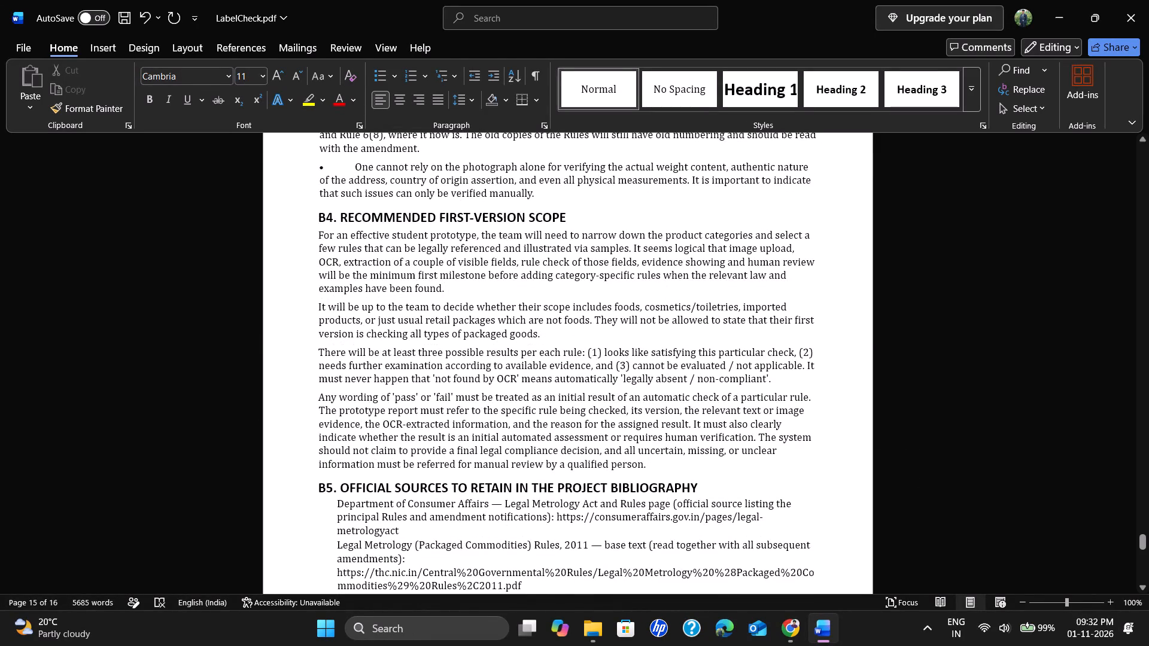
{"action": "left_click", "coordinate": [661, 465]}
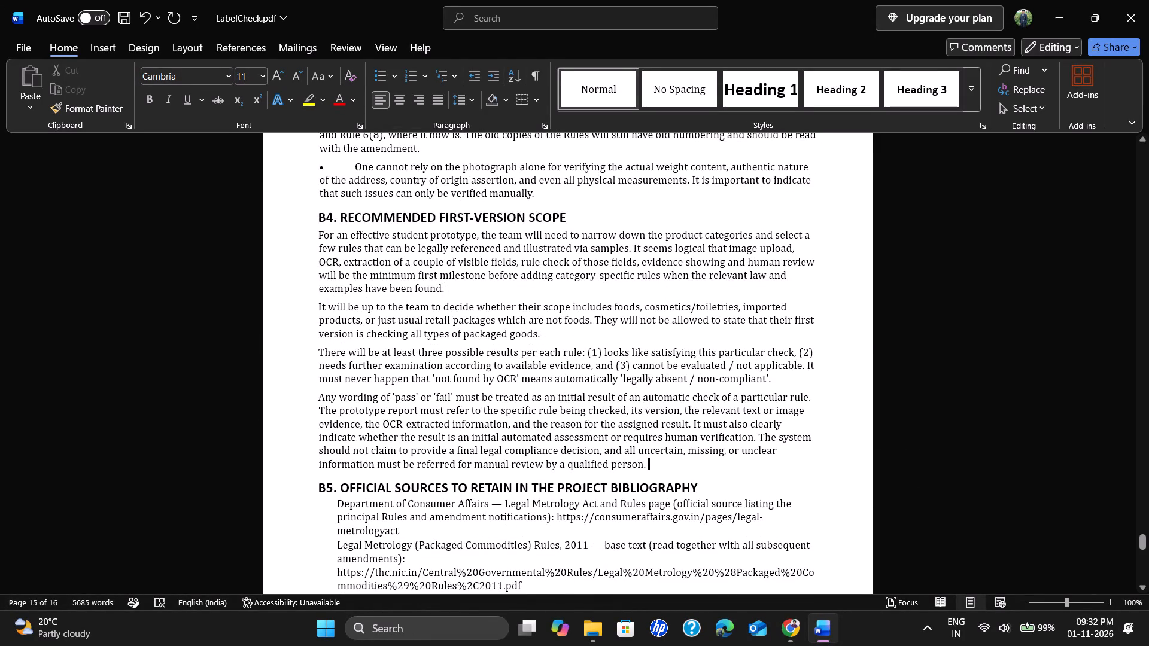
{"action": "left_click", "coordinate": [653, 466]}
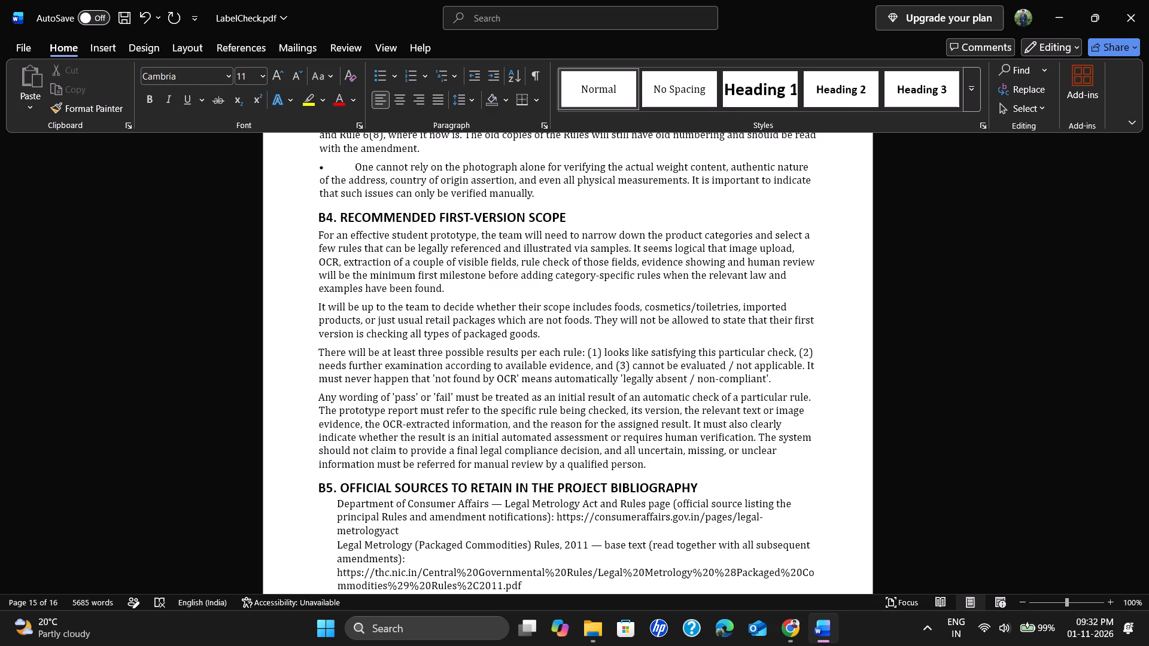
{"action": "left_click_drag", "start_coordinate": [653, 466], "coordinate": [528, 404]}
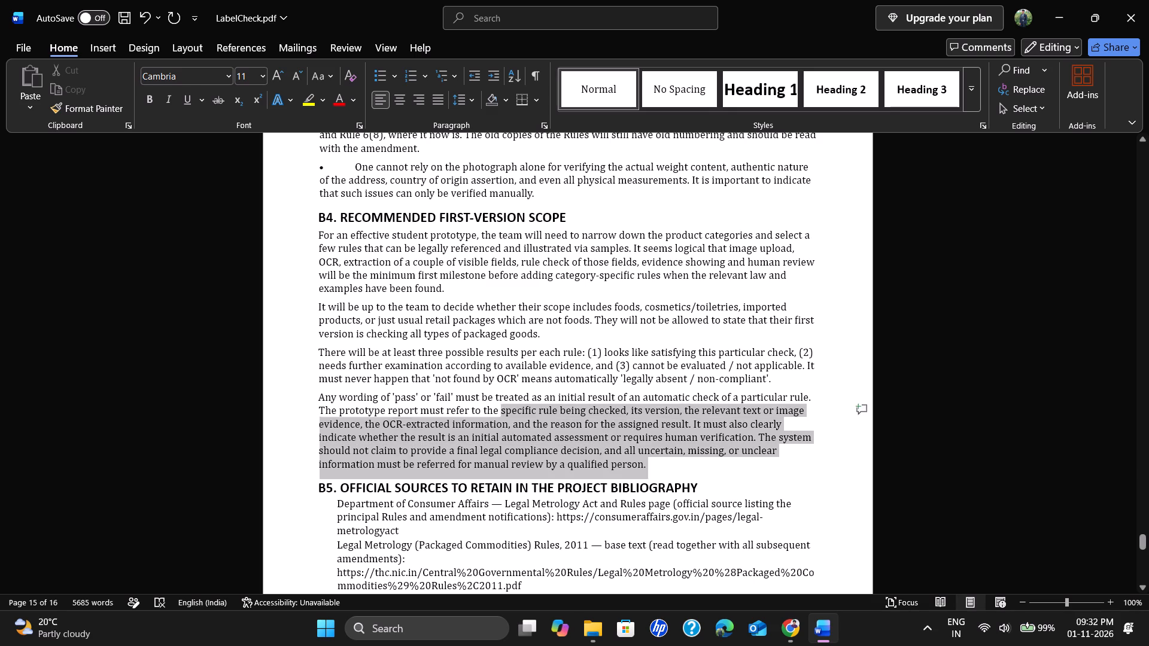
{"action": "left_click_drag", "start_coordinate": [528, 404], "coordinate": [305, 212]}
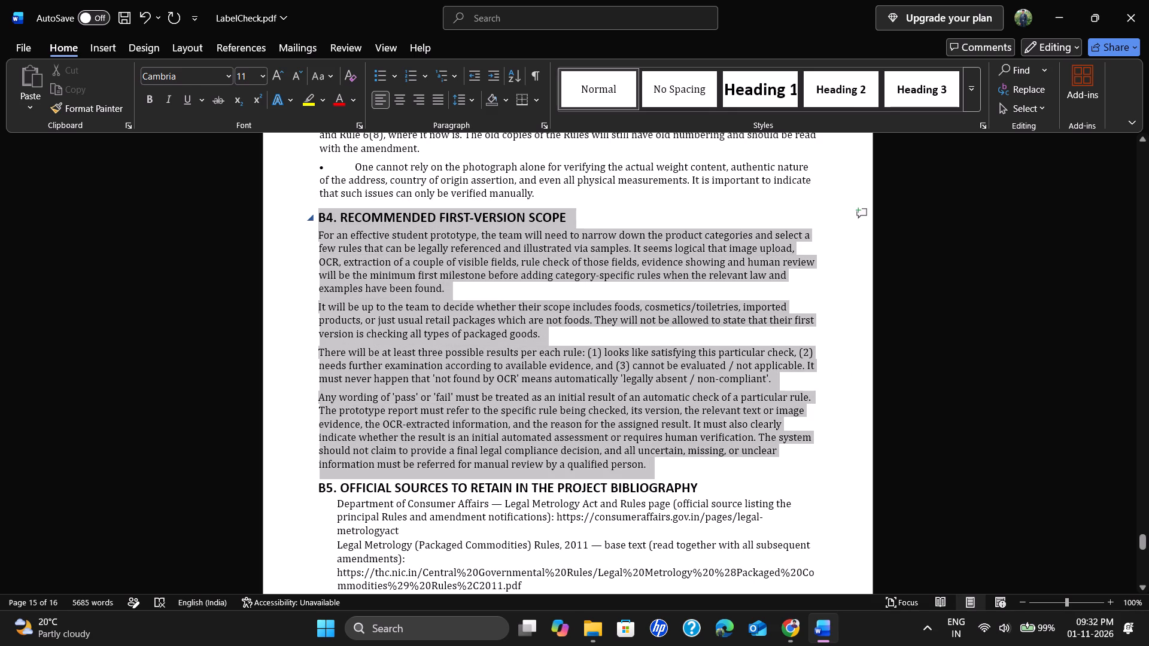
{"action": "left_click_drag", "start_coordinate": [305, 212], "coordinate": [245, 223]}
{"action": "key", "text": "BackSpace"}
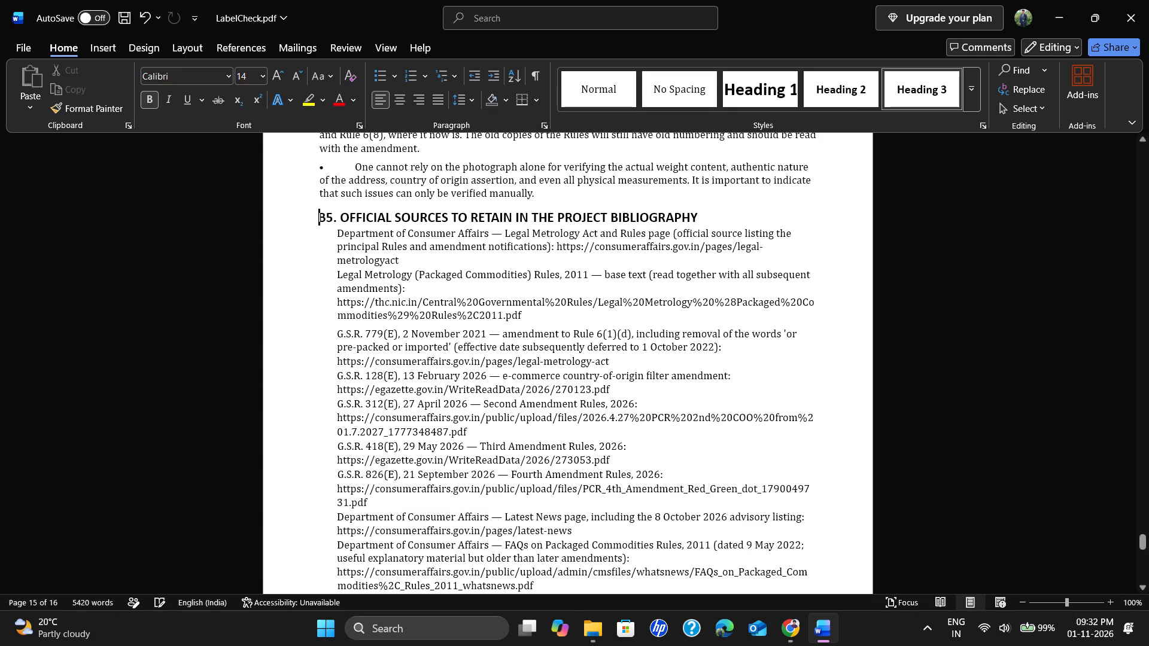
Review the document backwards from section B5 through B3 and the B2 amendments table to the B1 declarations table.
{"action": "scroll", "coordinate": [400, 260], "scroll_direction": "up", "scroll_amount": 2}
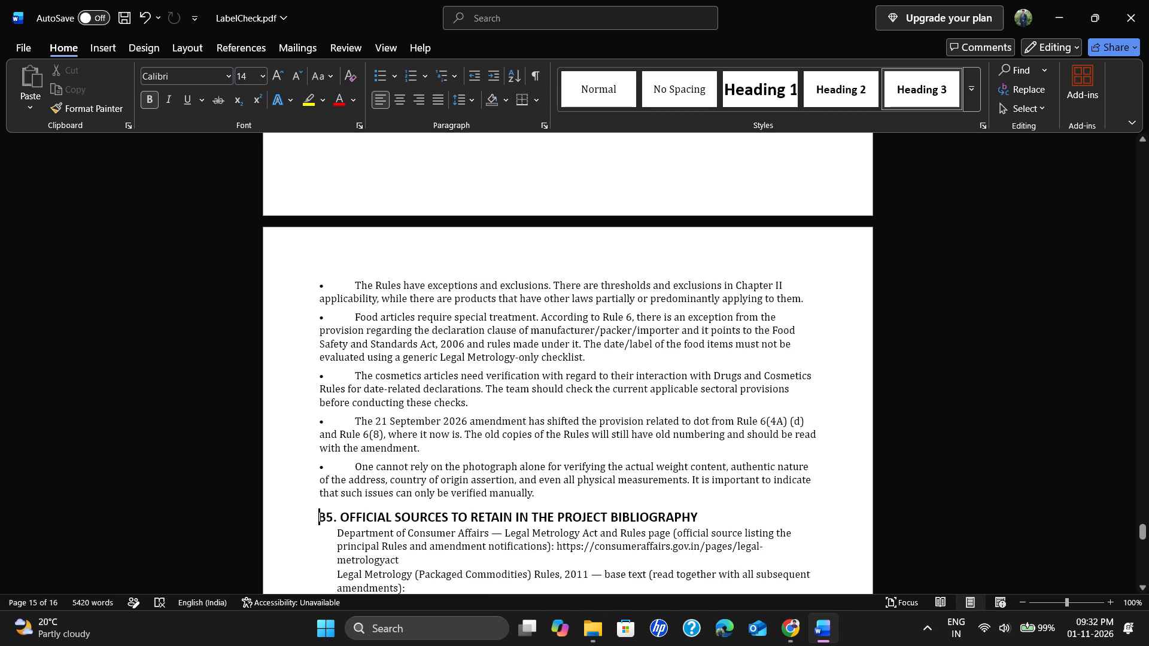
{"action": "scroll", "coordinate": [400, 260], "scroll_direction": "right", "scroll_amount": 1}
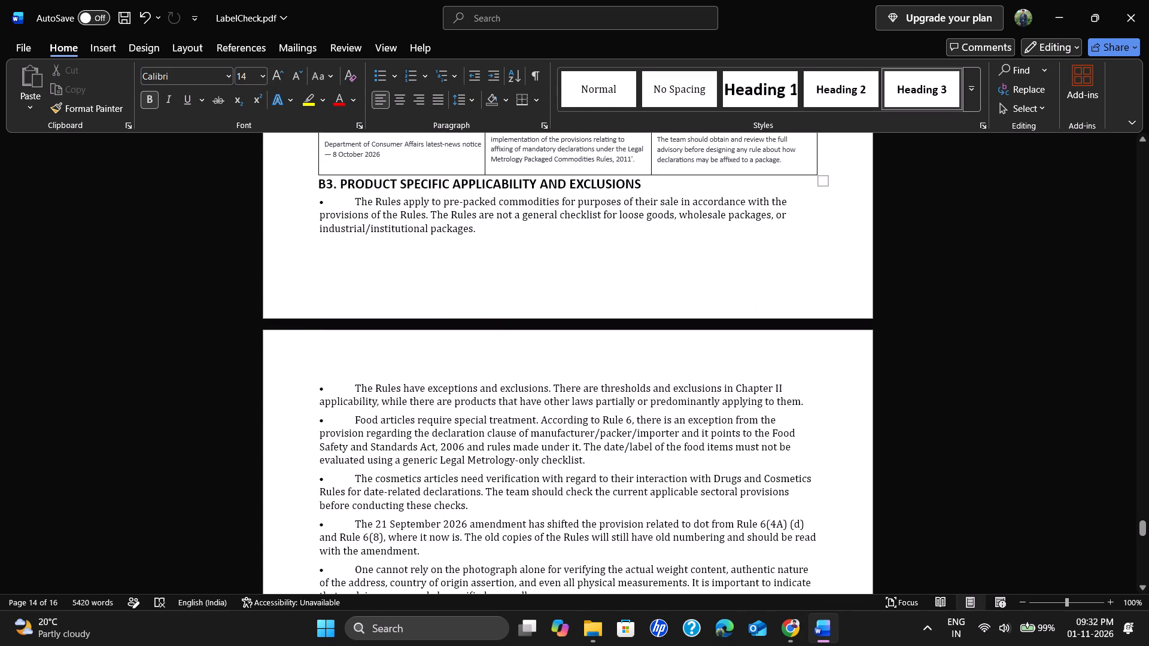
{"action": "scroll", "coordinate": [649, 262], "scroll_direction": "down", "scroll_amount": 1}
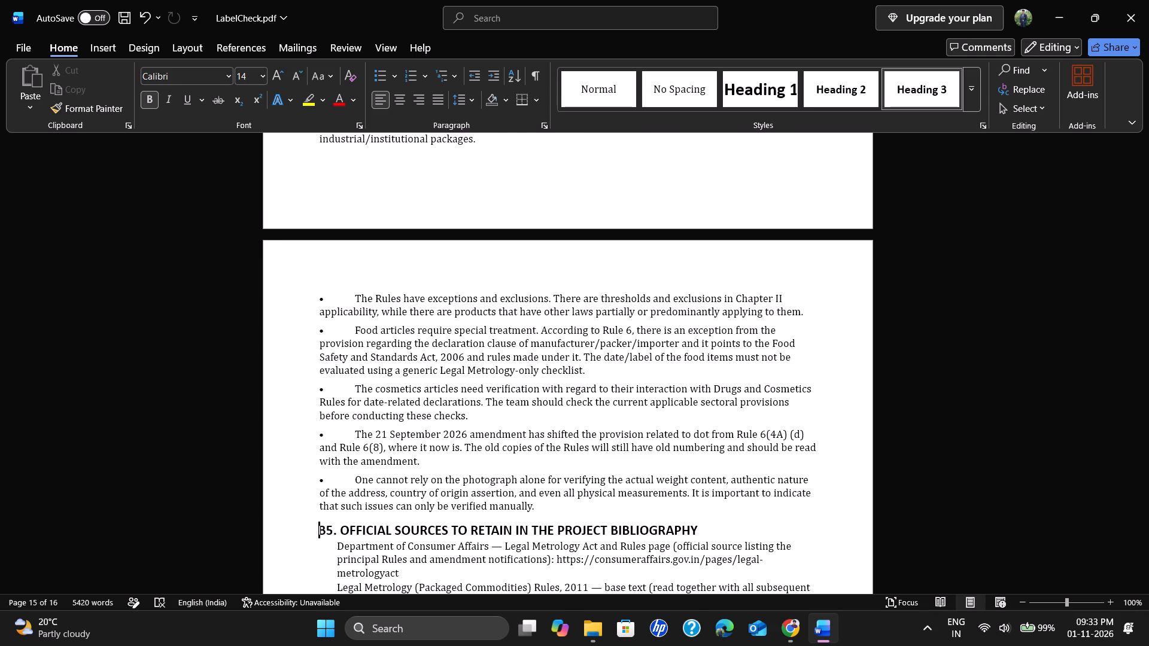
{"action": "left_click", "coordinate": [607, 438]}
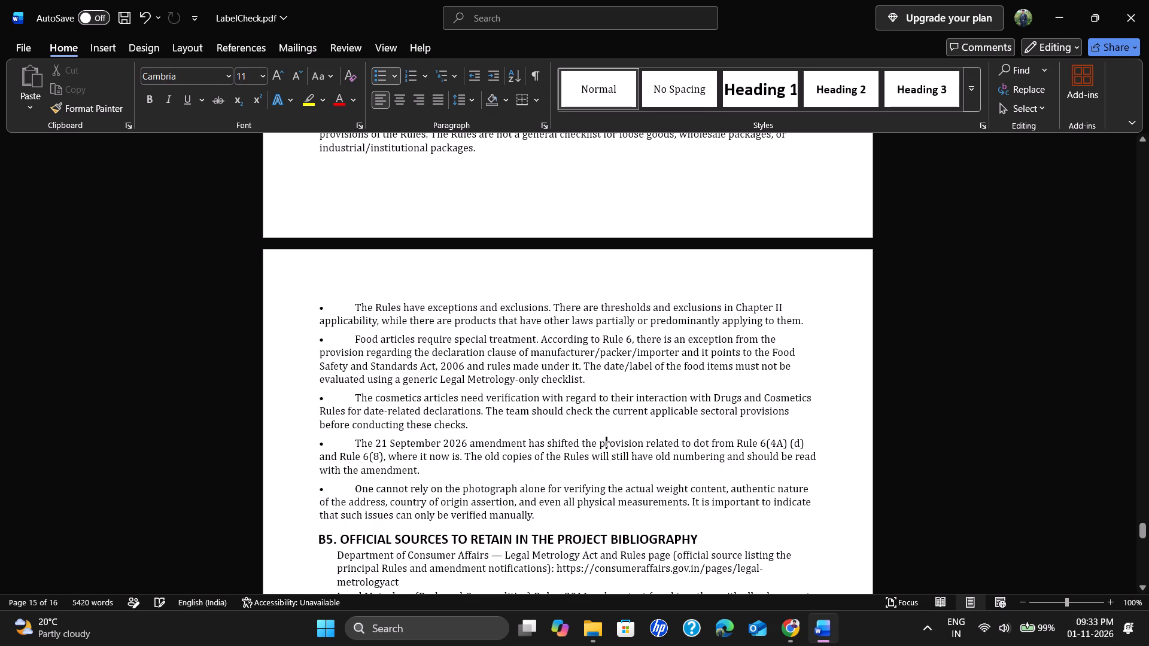
{"action": "left_click", "coordinate": [564, 400]}
{"action": "left_click", "coordinate": [554, 417]}
{"action": "scroll", "coordinate": [554, 417], "scroll_direction": "up", "scroll_amount": 1}
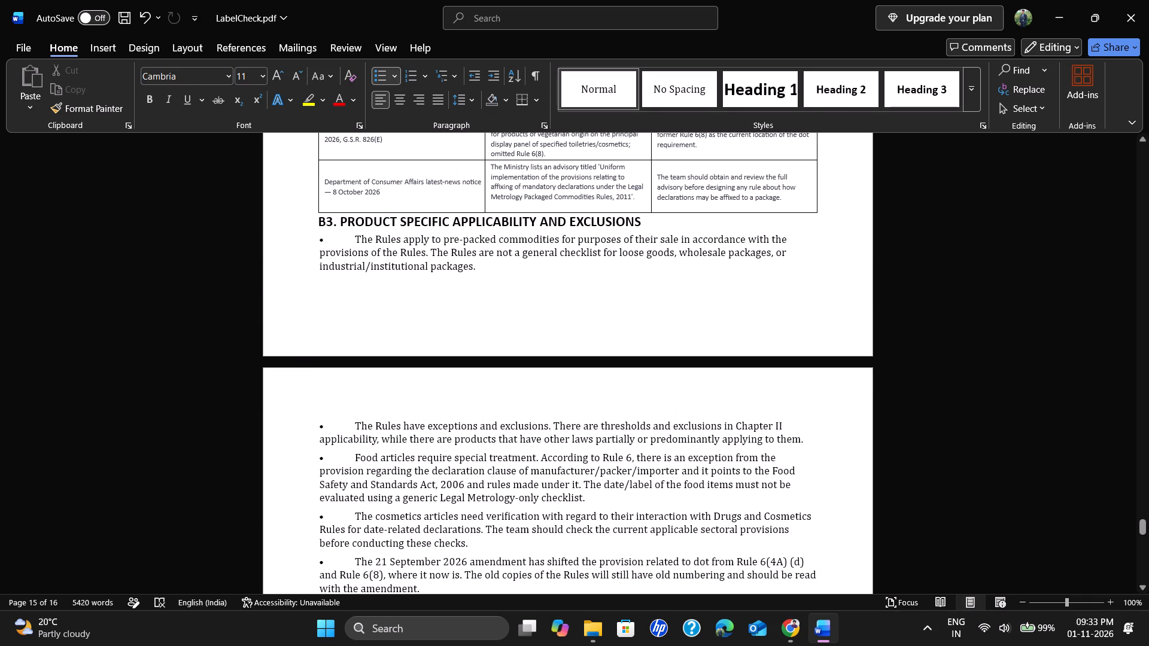
{"action": "scroll", "coordinate": [554, 417], "scroll_direction": "up", "scroll_amount": 2}
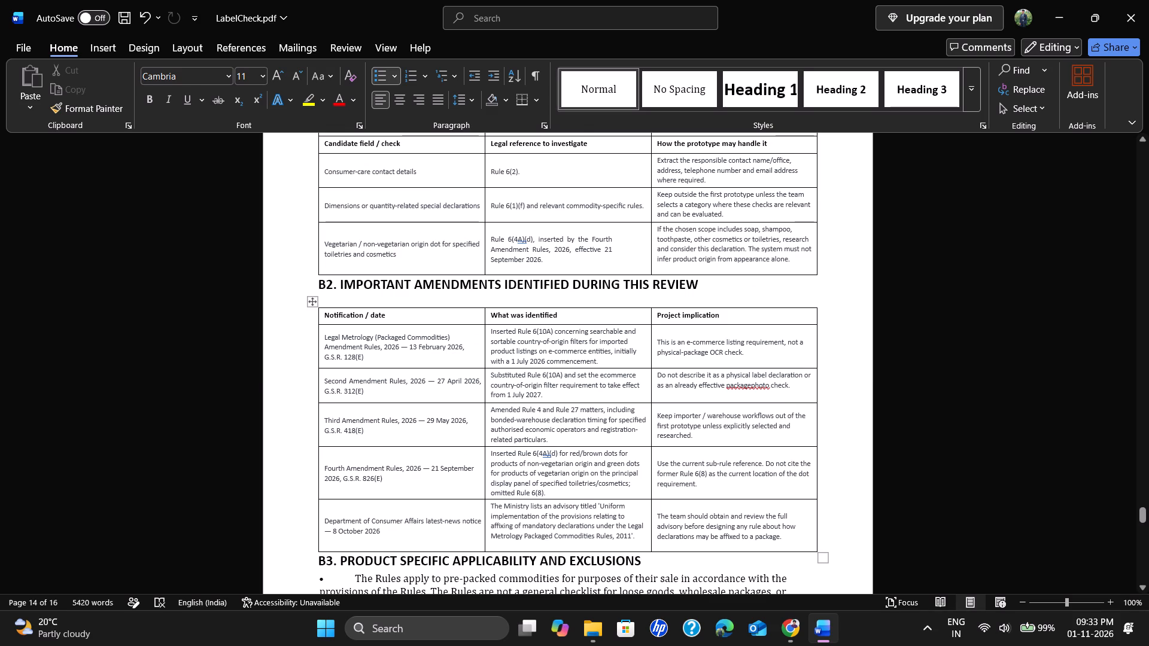
{"action": "scroll", "coordinate": [865, 413], "scroll_direction": "down", "scroll_amount": 1}
{"action": "scroll", "coordinate": [865, 413], "scroll_direction": "up", "scroll_amount": 1}
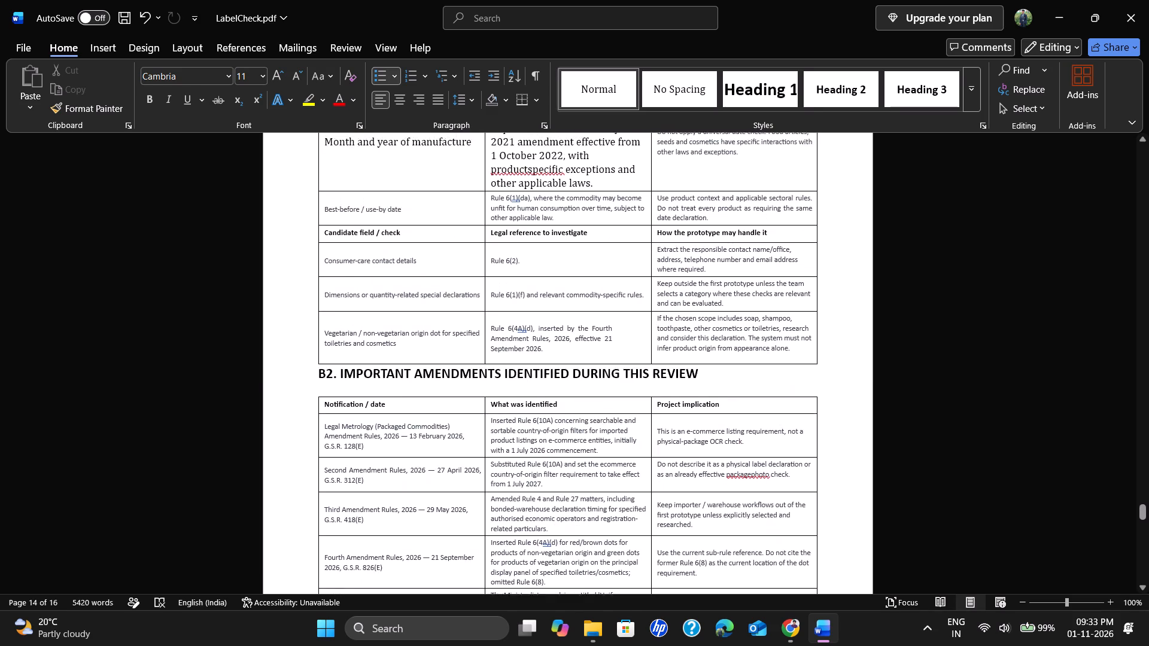
{"action": "scroll", "coordinate": [865, 413], "scroll_direction": "up", "scroll_amount": 2}
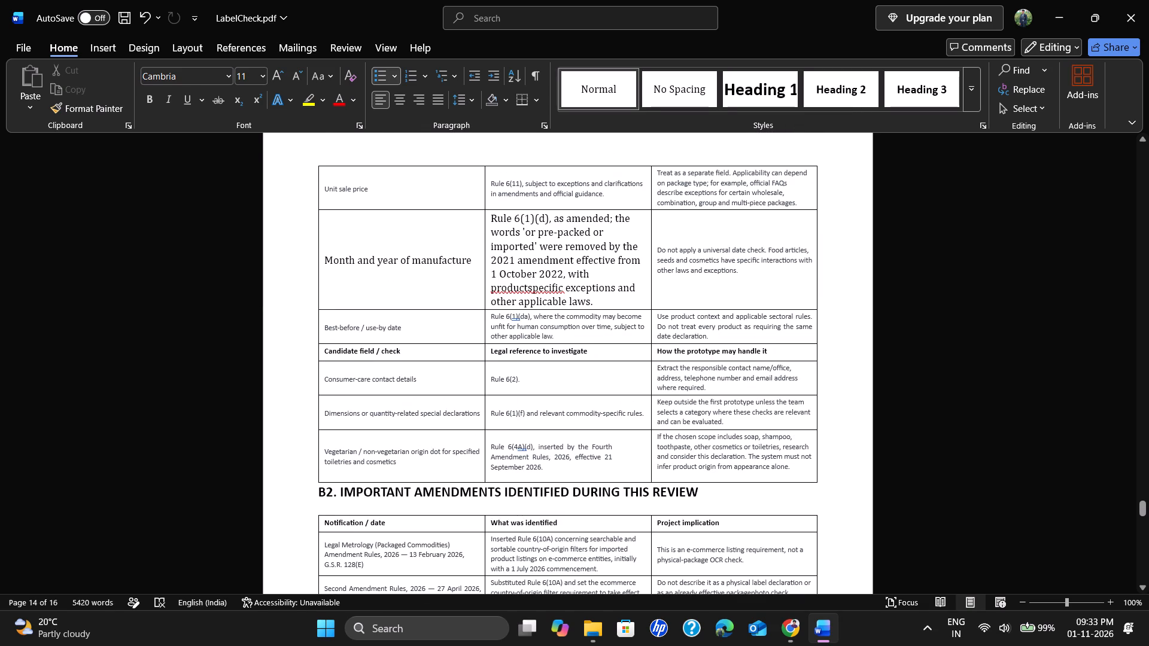
{"action": "scroll", "coordinate": [868, 394], "scroll_direction": "up", "scroll_amount": 1}
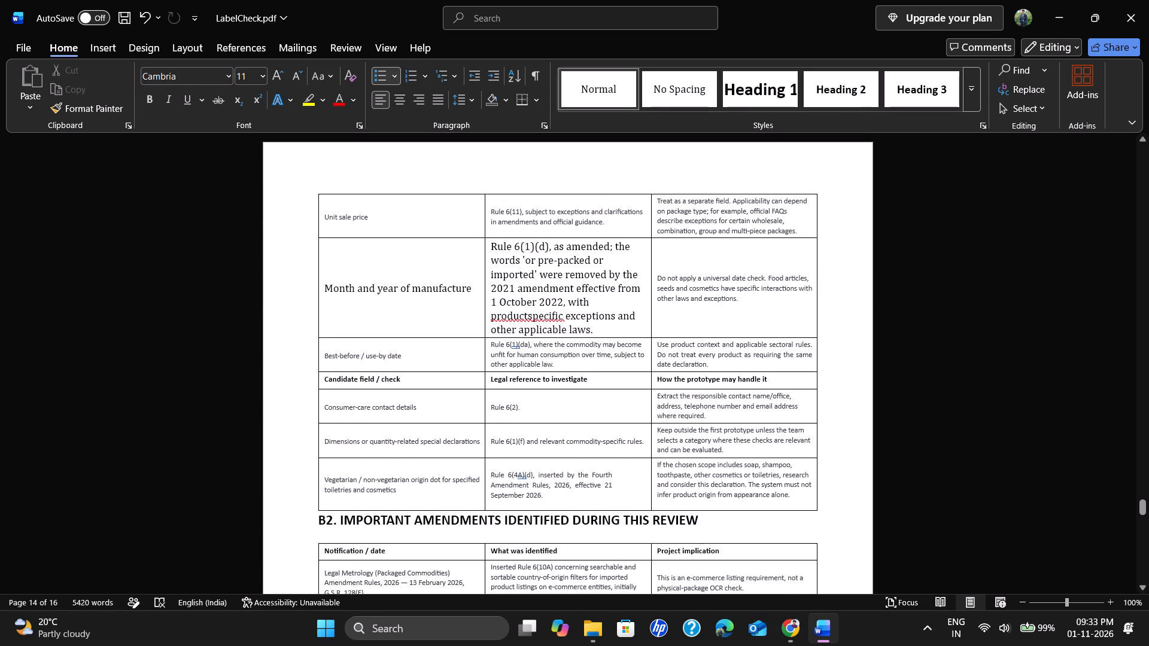
{"action": "scroll", "coordinate": [868, 394], "scroll_direction": "up", "scroll_amount": 3}
{"action": "scroll", "coordinate": [868, 394], "scroll_direction": "right", "scroll_amount": 1}
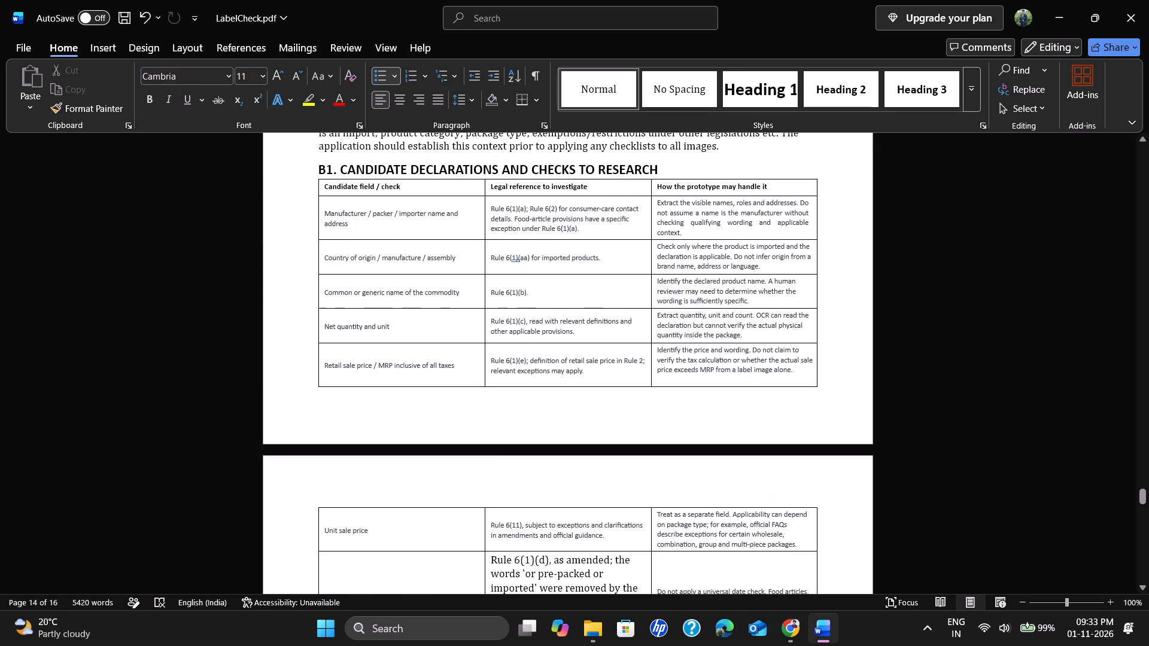
{"action": "scroll", "coordinate": [868, 394], "scroll_direction": "right", "scroll_amount": 1}
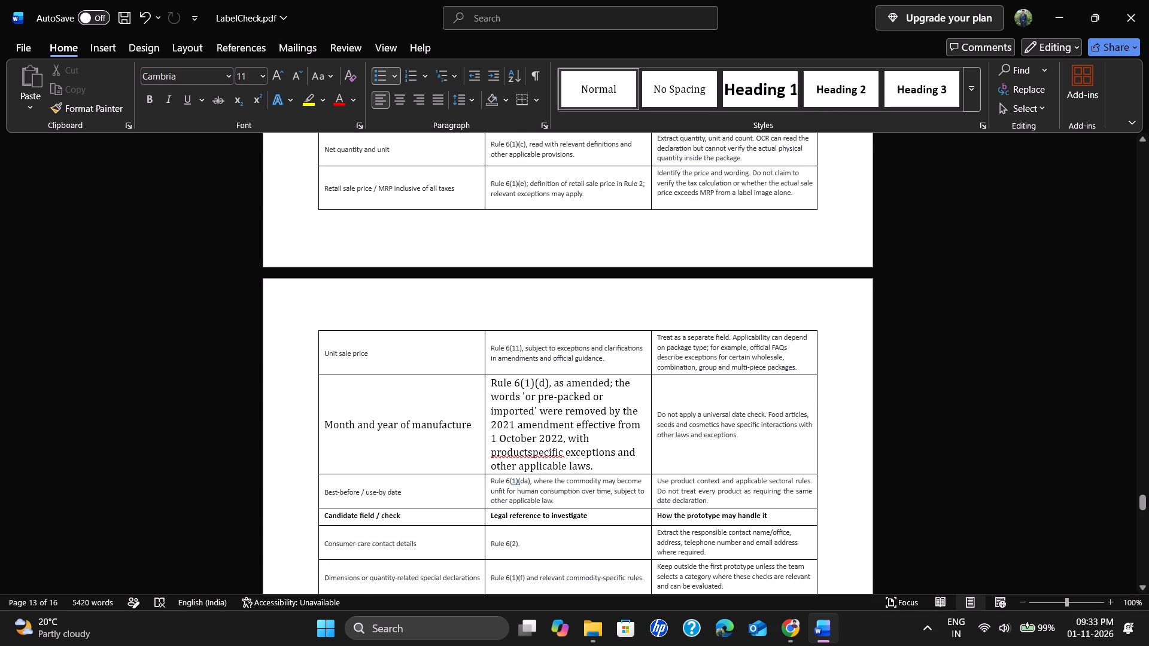
{"action": "scroll", "coordinate": [722, 404], "scroll_direction": "down", "scroll_amount": 1}
{"action": "scroll", "coordinate": [631, 365], "scroll_direction": "up", "scroll_amount": 1}
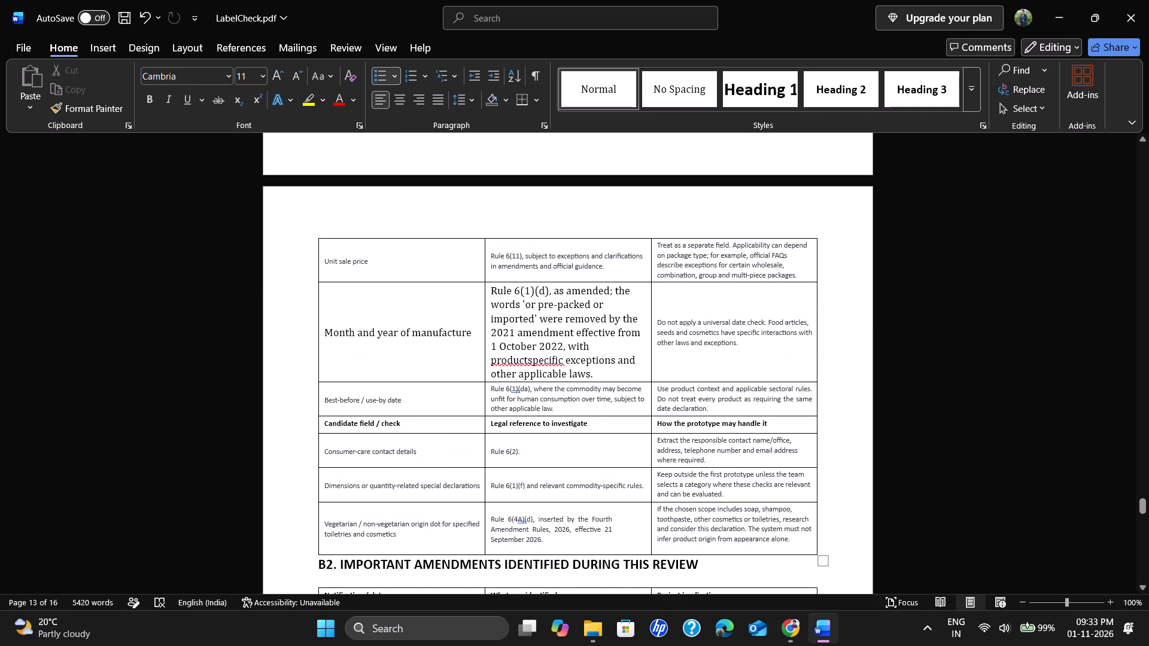
Set the Rule 6(1)(d) legal reference text in the B1 table's month and year of manufacture row to 8 pt.
{"action": "left_click_drag", "start_coordinate": [591, 371], "coordinate": [497, 312]}
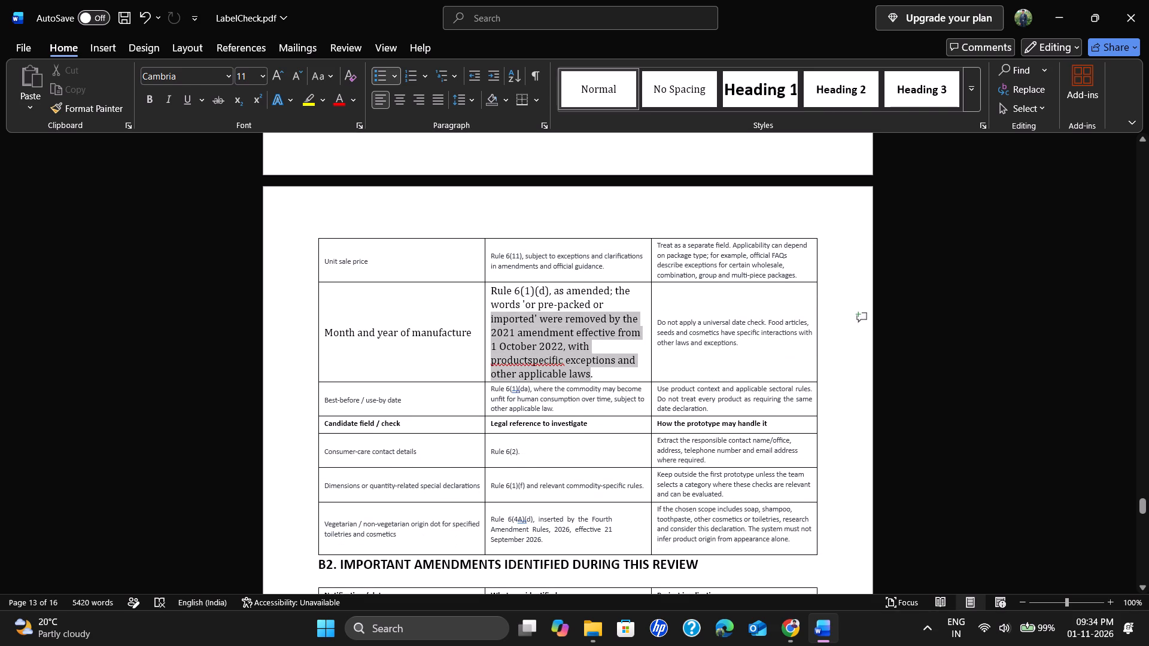
{"action": "left_click_drag", "start_coordinate": [497, 312], "coordinate": [491, 295]}
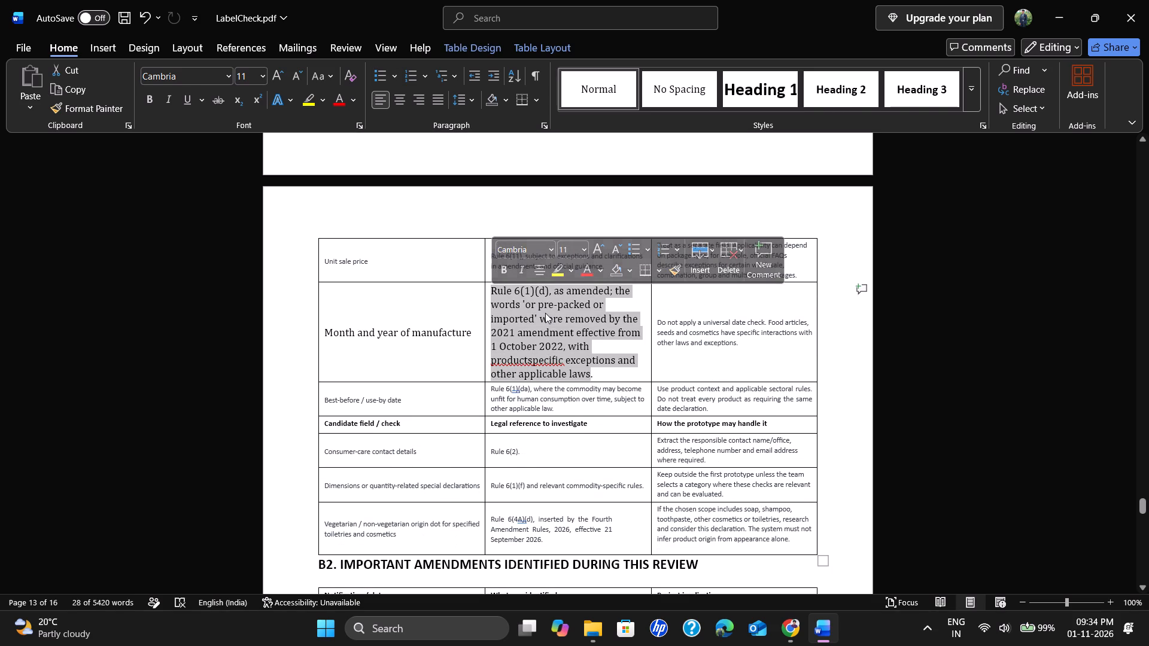
{"action": "left_click", "coordinate": [581, 249]}
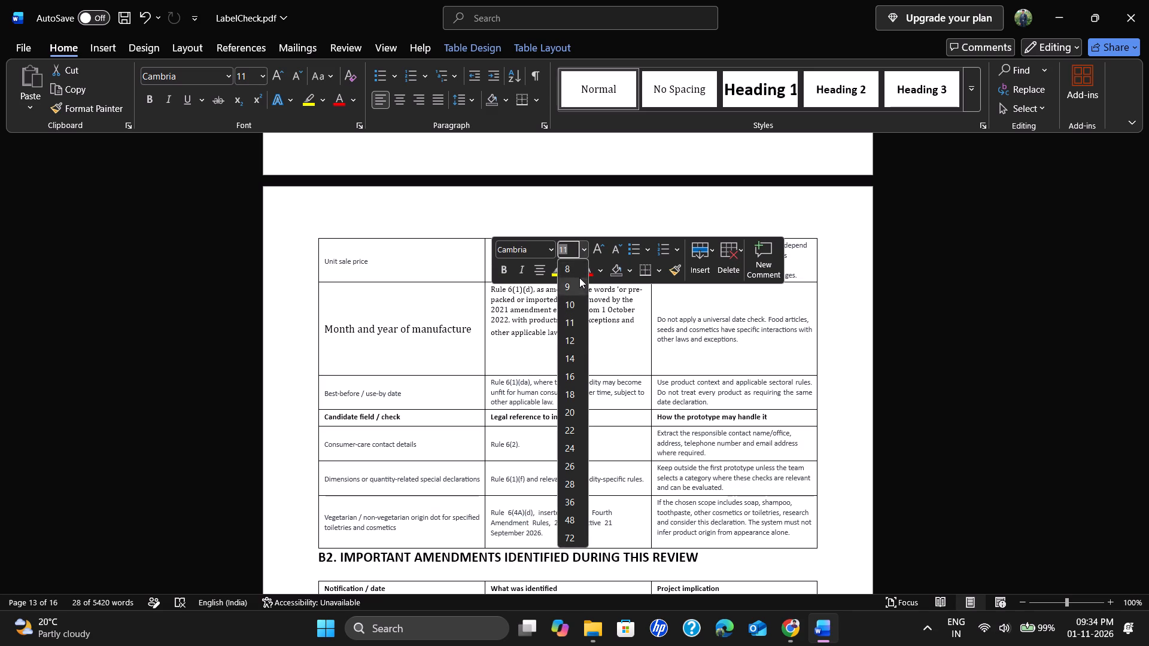
{"action": "left_click", "coordinate": [579, 271]}
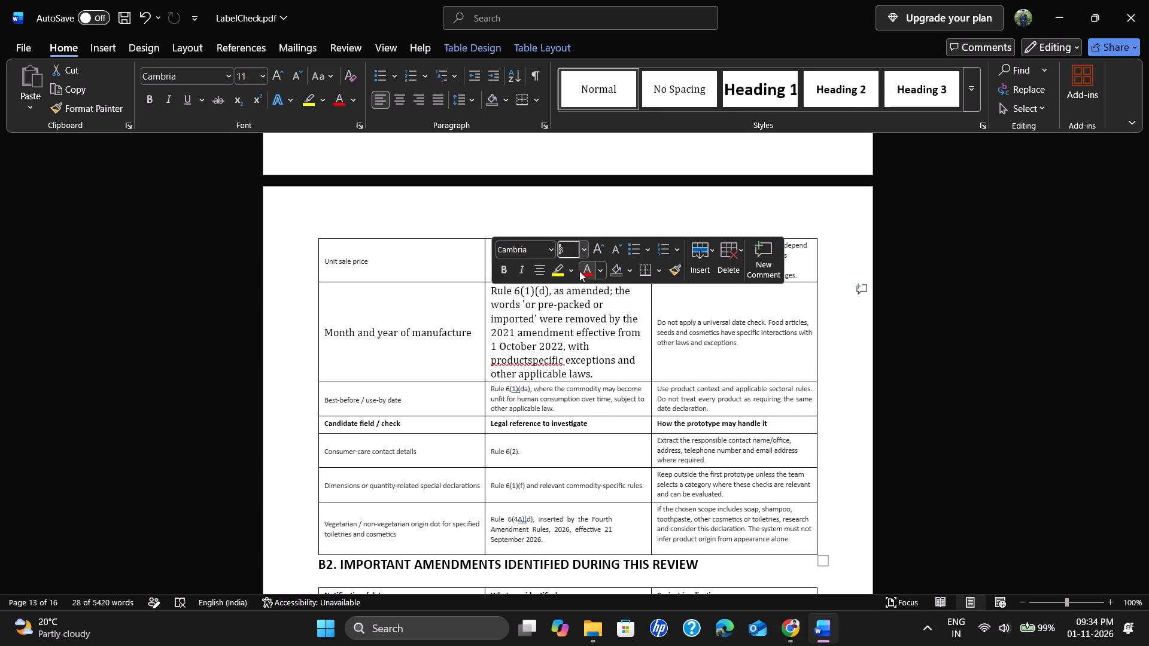
{"action": "left_click", "coordinate": [446, 230]}
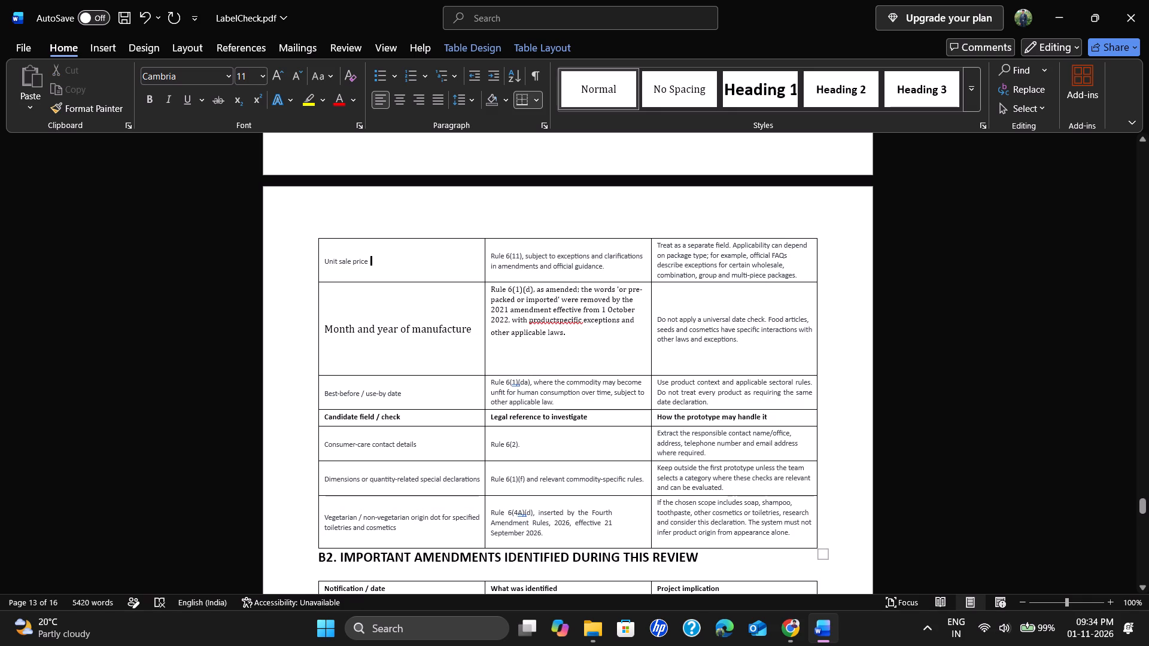
{"action": "left_click", "coordinate": [302, 228]}
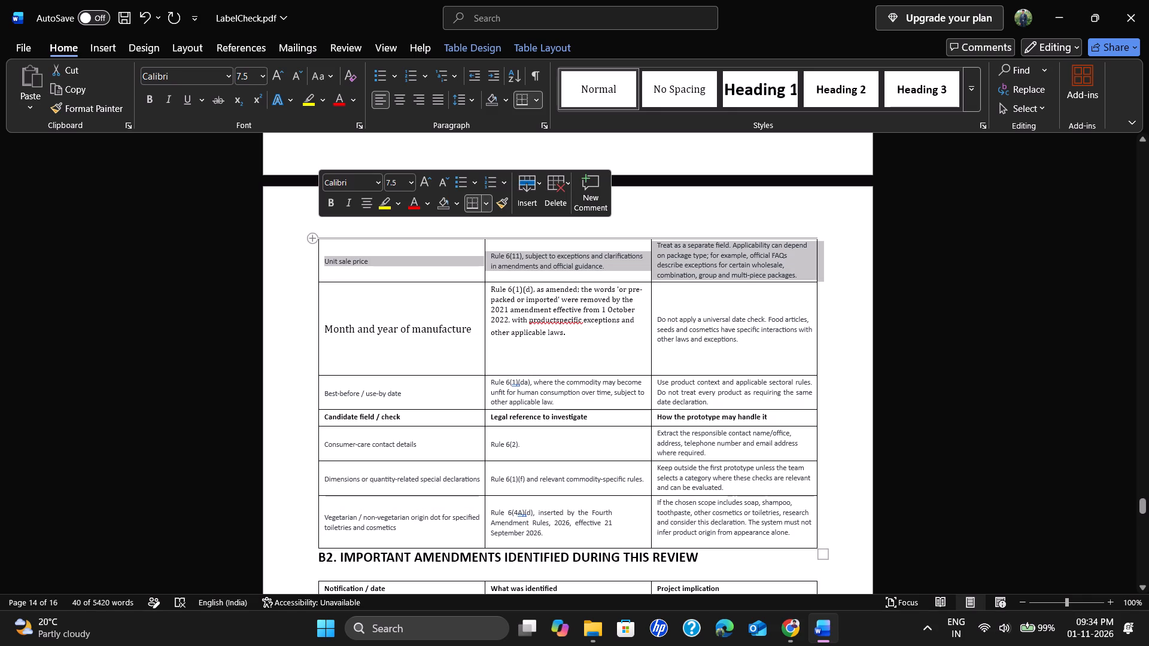
{"action": "left_click", "coordinate": [294, 265]}
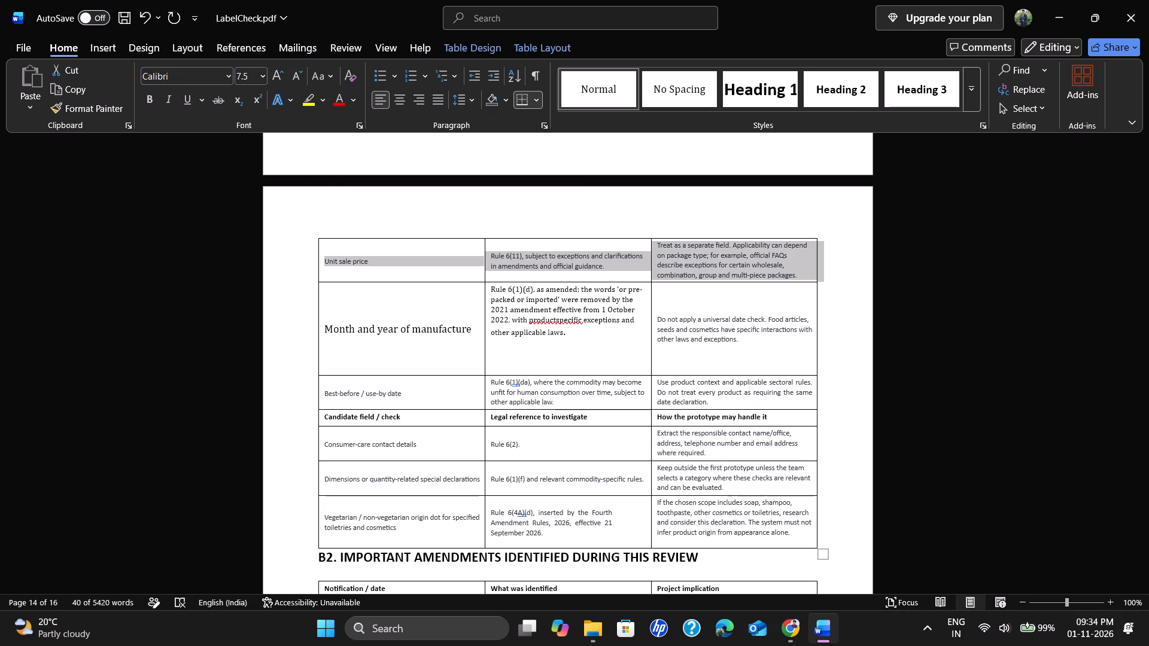
{"action": "left_click", "coordinate": [294, 265]}
Set the "Month and year of manufacture" text in the B1 table's first column to 9 pt.
{"action": "left_click", "coordinate": [367, 318]}
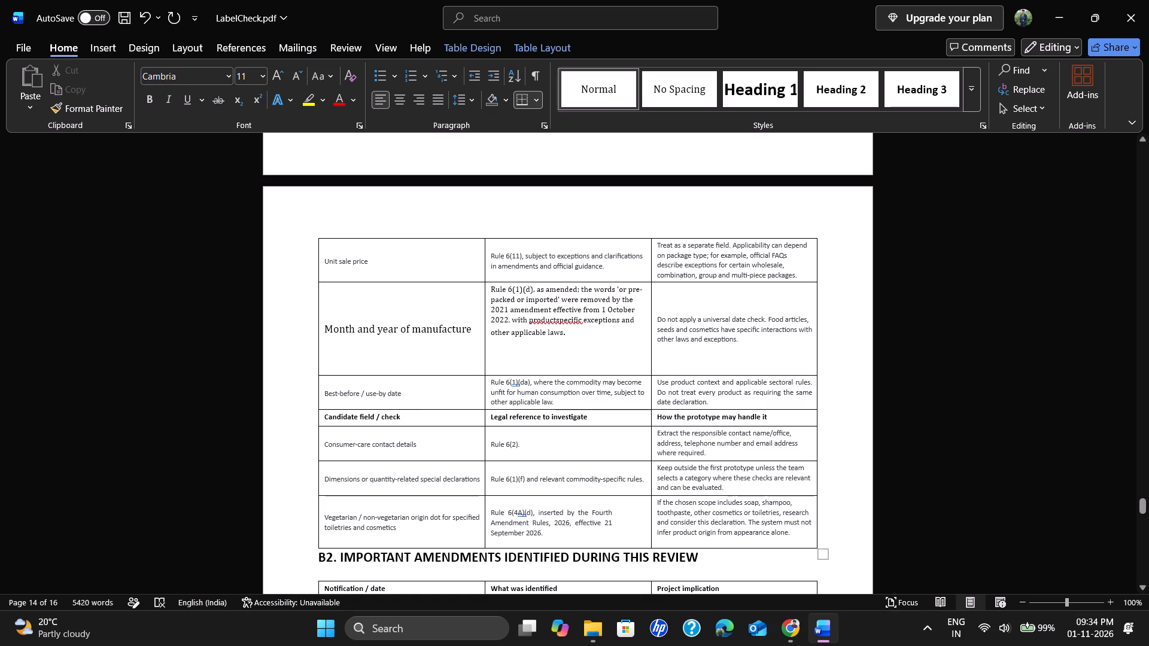
{"action": "left_click_drag", "start_coordinate": [472, 333], "coordinate": [333, 321]}
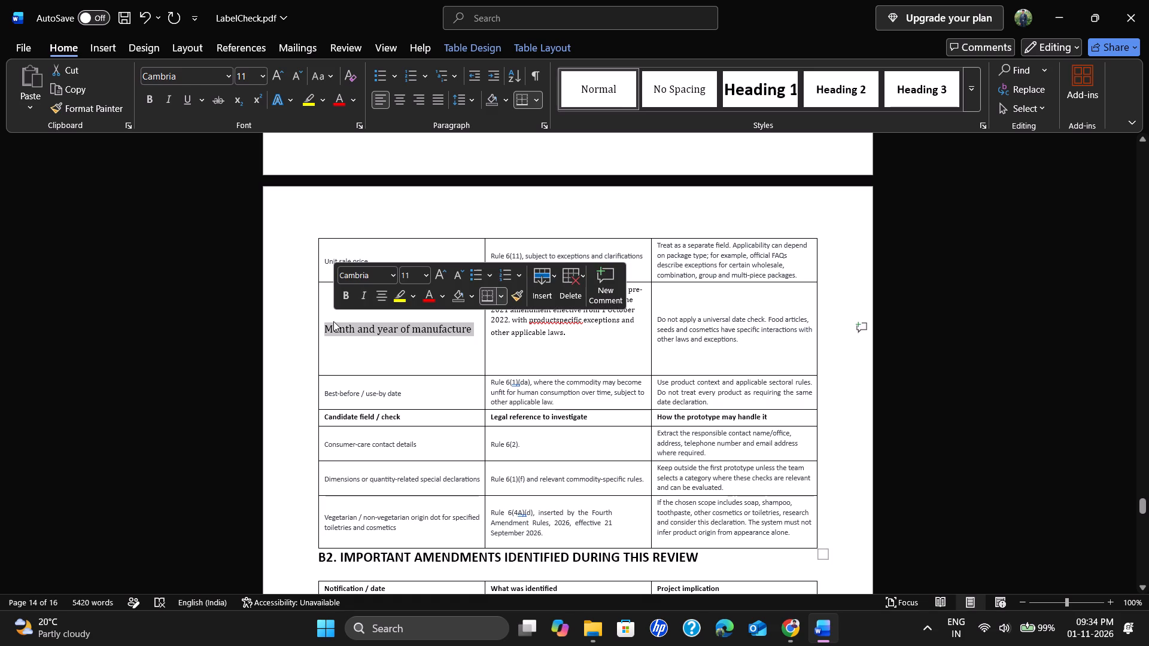
{"action": "left_click", "coordinate": [425, 275]}
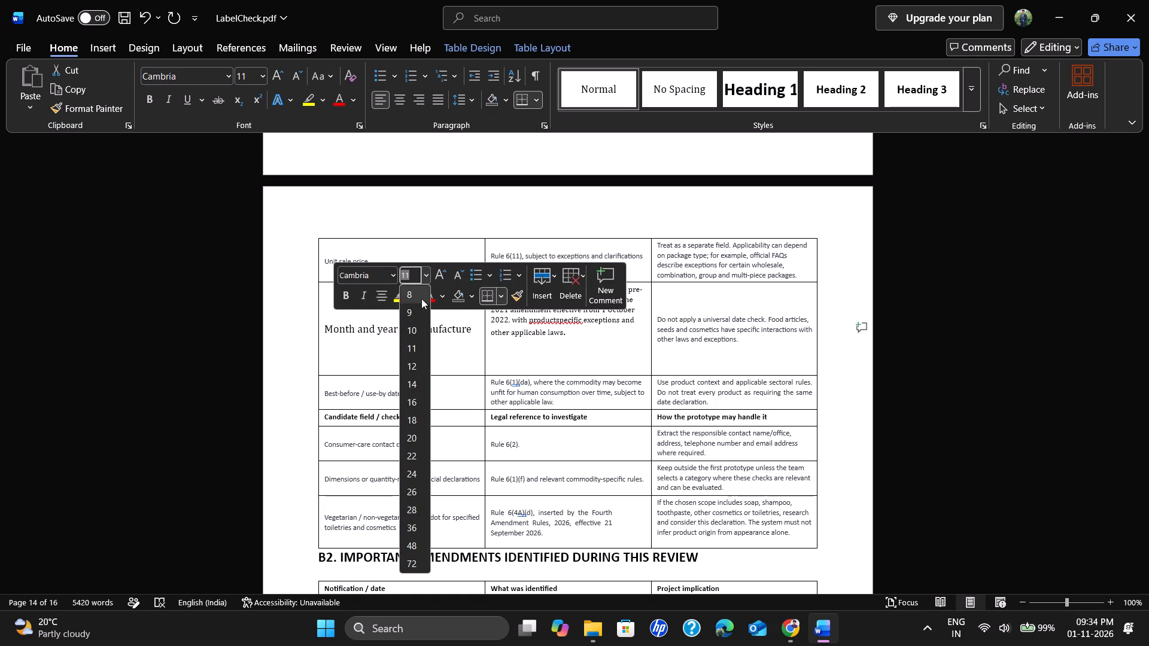
{"action": "left_click", "coordinate": [419, 308]}
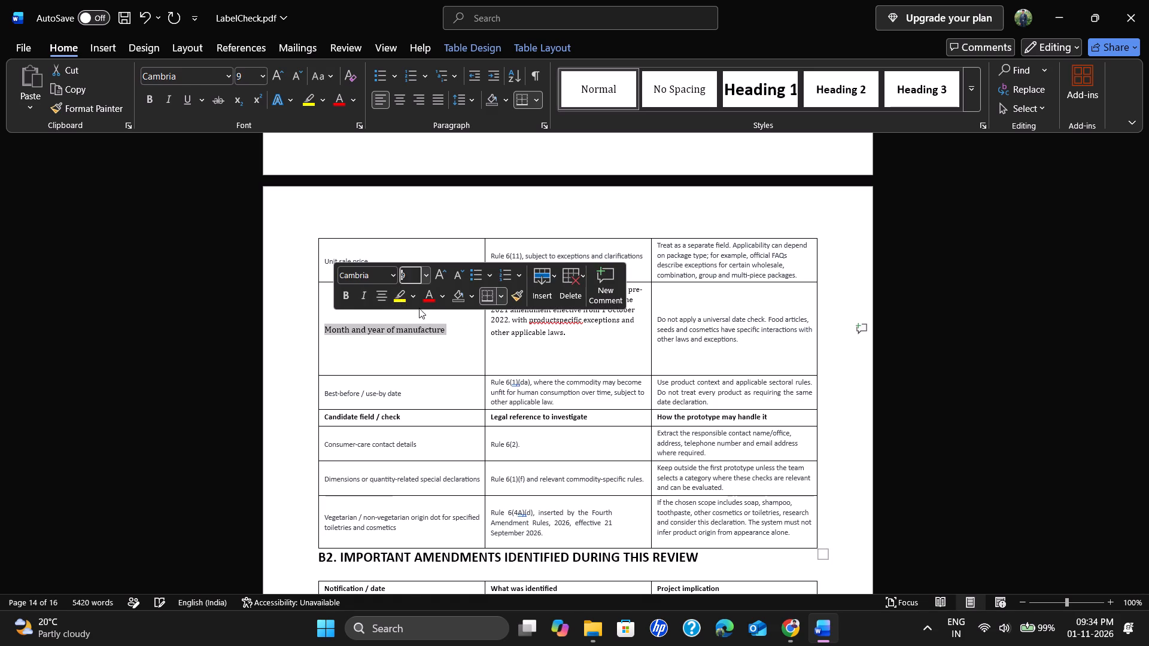
{"action": "left_click", "coordinate": [465, 360]}
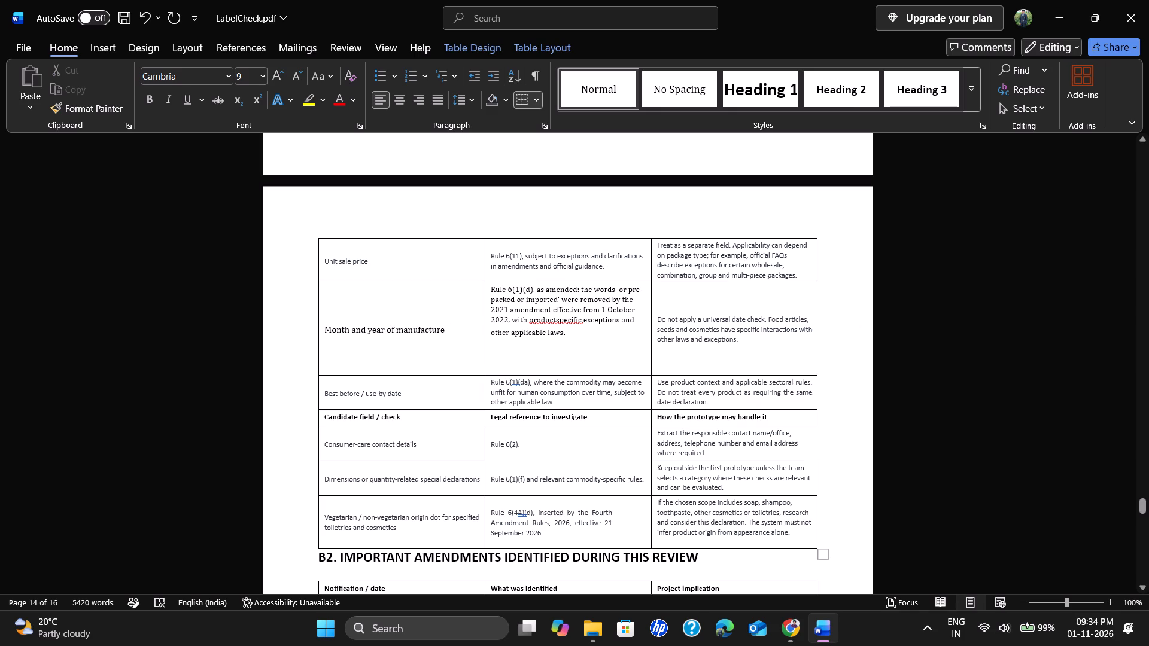
{"action": "left_click", "coordinate": [286, 355]}
{"action": "left_click", "coordinate": [286, 374]}
{"action": "left_click", "coordinate": [574, 446]}
Check the B1 table's layout across both pages and review the Appendix B introduction and the open questions above it.
{"action": "scroll", "coordinate": [555, 403], "scroll_direction": "down", "scroll_amount": 1}
{"action": "scroll", "coordinate": [555, 403], "scroll_direction": "up", "scroll_amount": 1}
{"action": "scroll", "coordinate": [555, 403], "scroll_direction": "down", "scroll_amount": 1}
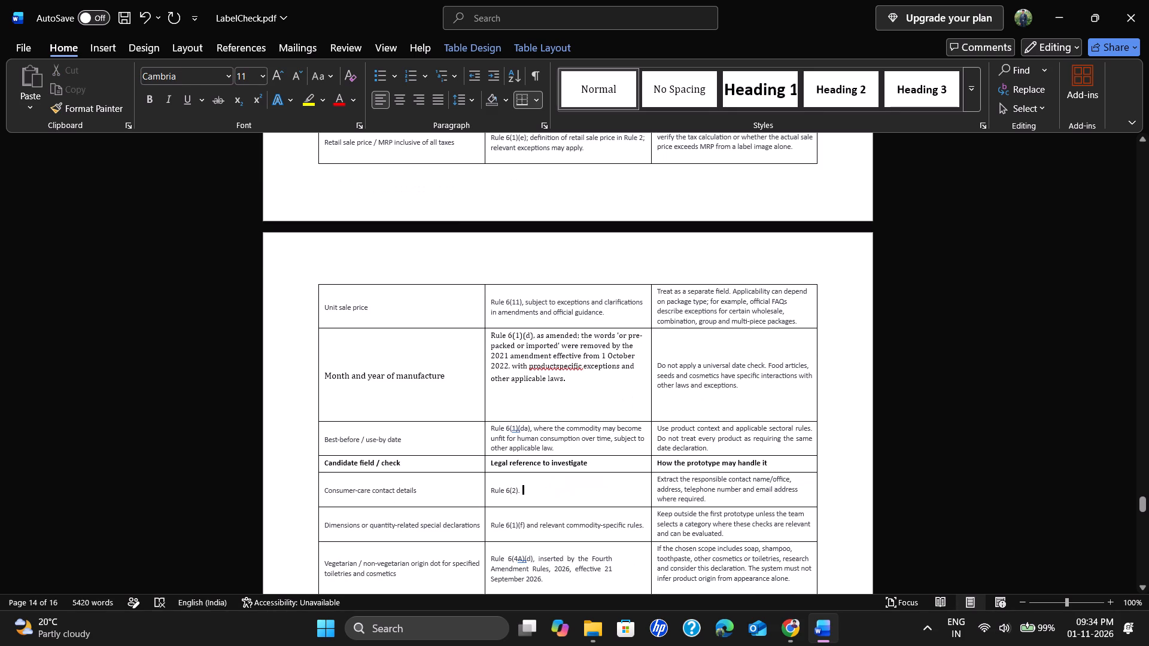
{"action": "scroll", "coordinate": [555, 403], "scroll_direction": "down", "scroll_amount": 2}
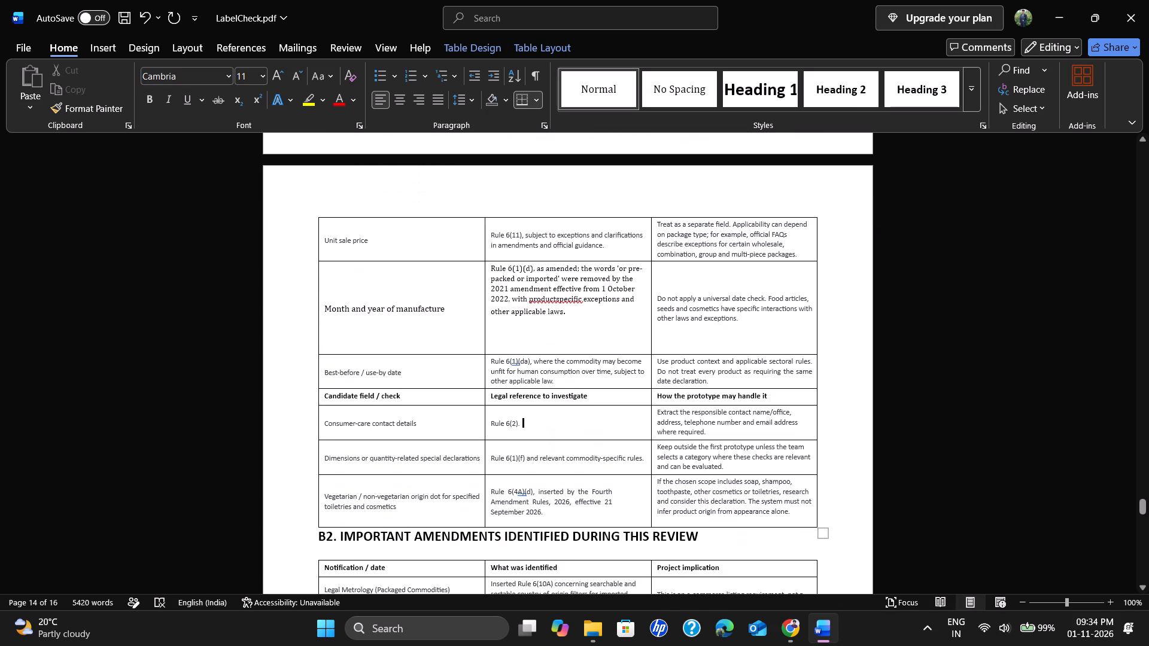
{"action": "left_click", "coordinate": [564, 416]}
{"action": "scroll", "coordinate": [560, 424], "scroll_direction": "up", "scroll_amount": 2}
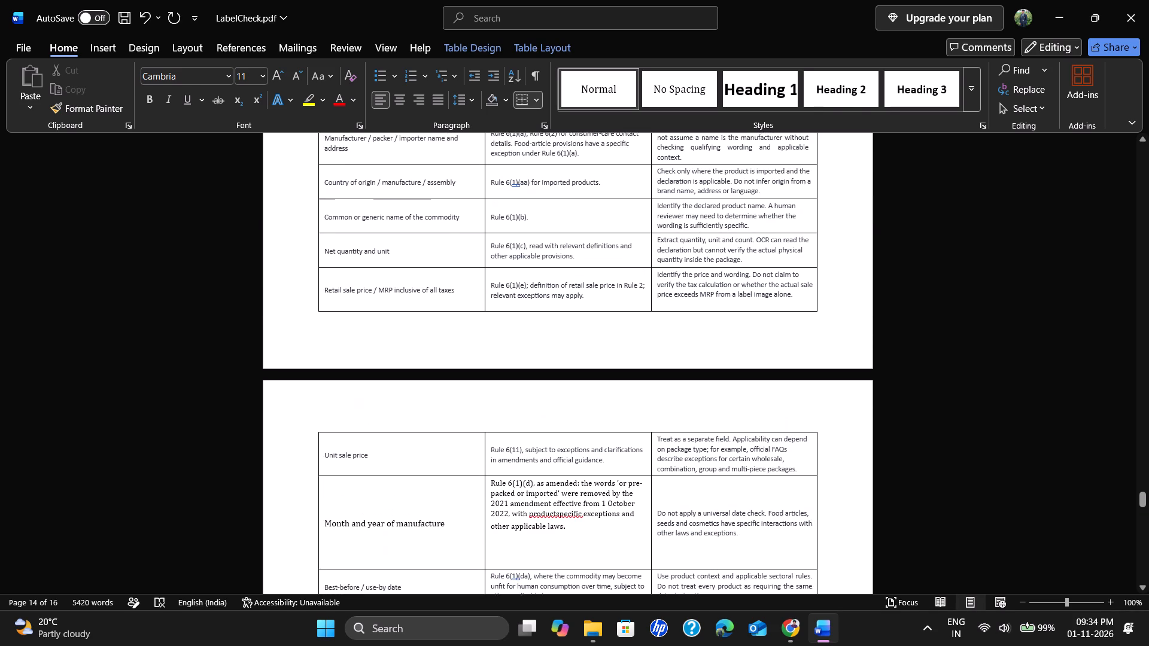
{"action": "scroll", "coordinate": [560, 424], "scroll_direction": "up", "scroll_amount": 1}
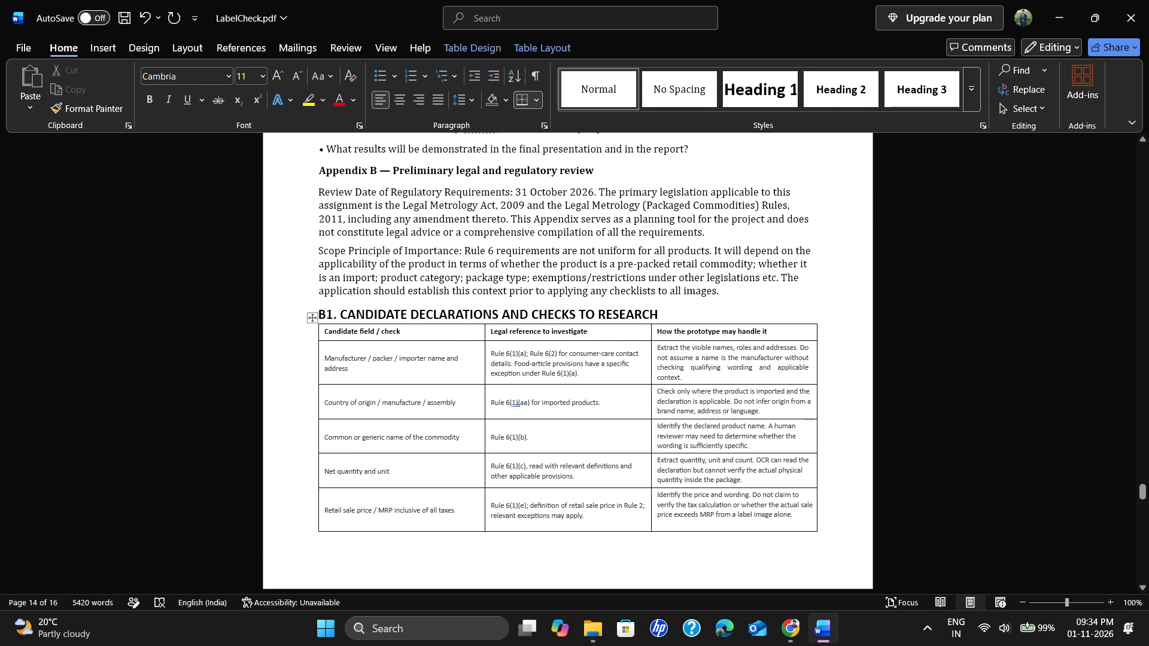
{"action": "scroll", "coordinate": [560, 424], "scroll_direction": "up", "scroll_amount": 1}
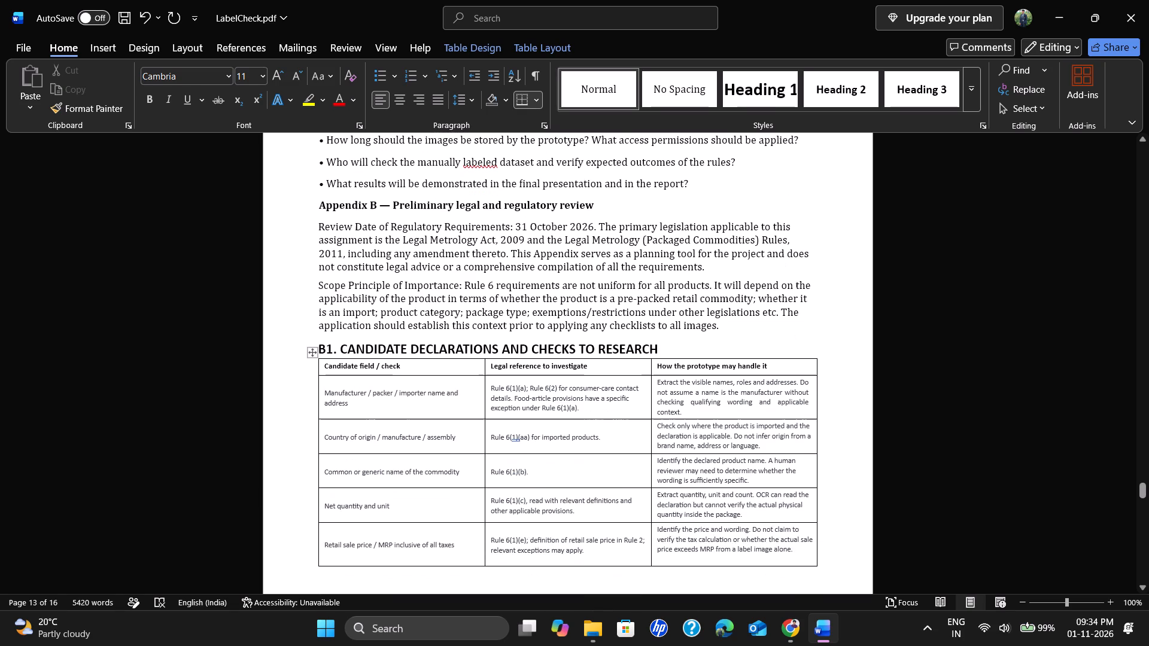
{"action": "scroll", "coordinate": [548, 342], "scroll_direction": "right", "scroll_amount": 1}
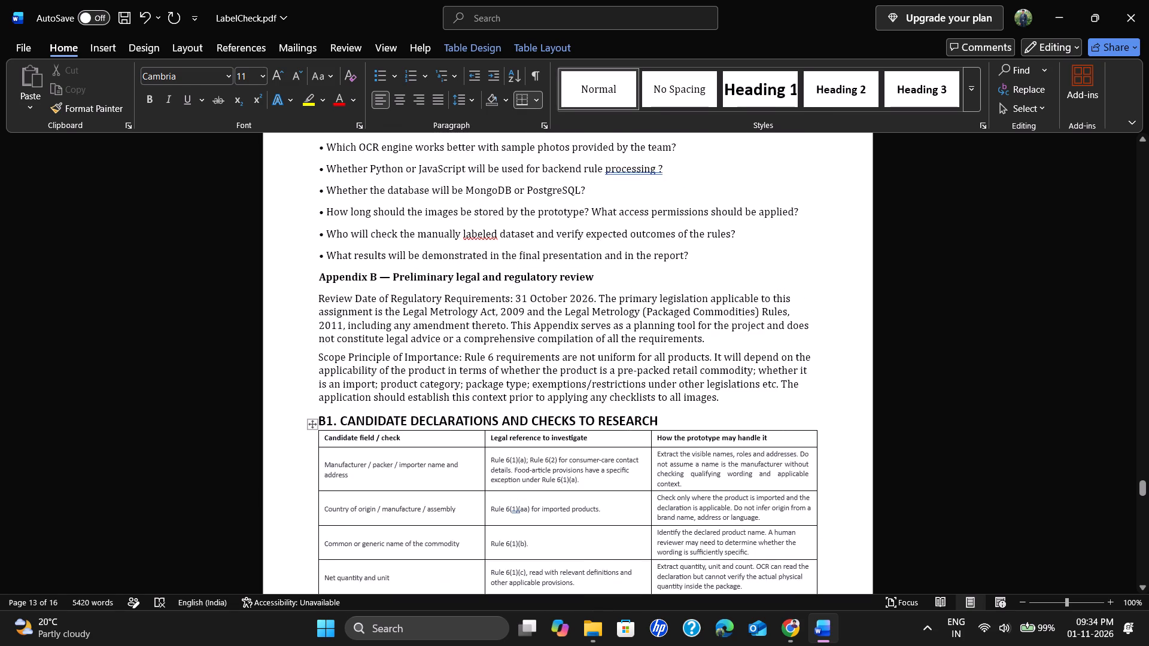
{"action": "scroll", "coordinate": [548, 342], "scroll_direction": "right", "scroll_amount": 1}
{"action": "scroll", "coordinate": [548, 342], "scroll_direction": "up", "scroll_amount": 2}
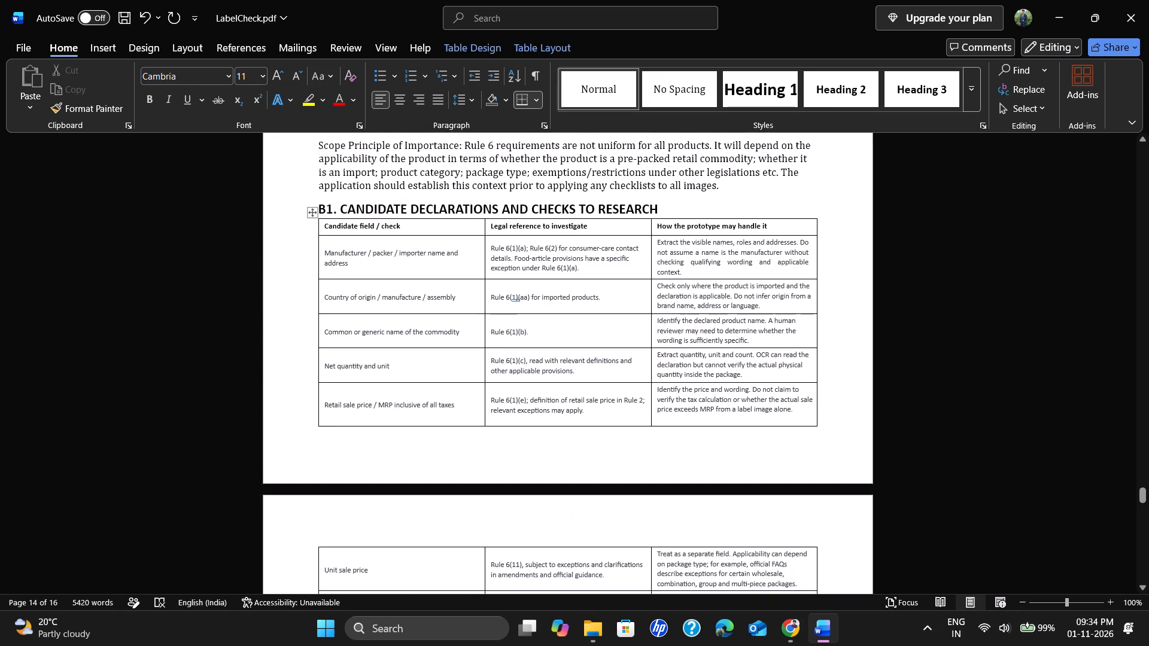
{"action": "scroll", "coordinate": [548, 342], "scroll_direction": "up", "scroll_amount": 2}
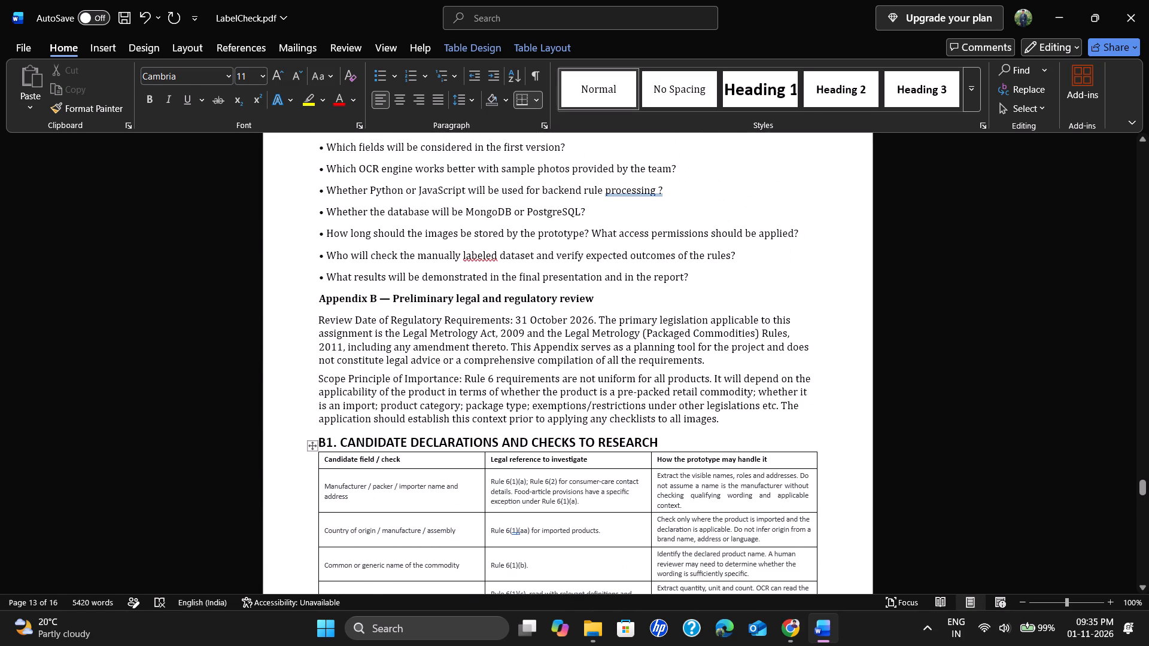
Delete the whole Appendix A section, including its heading on items for the team to confirm and all its bulleted questions.
{"action": "scroll", "coordinate": [548, 342], "scroll_direction": "down", "scroll_amount": 1}
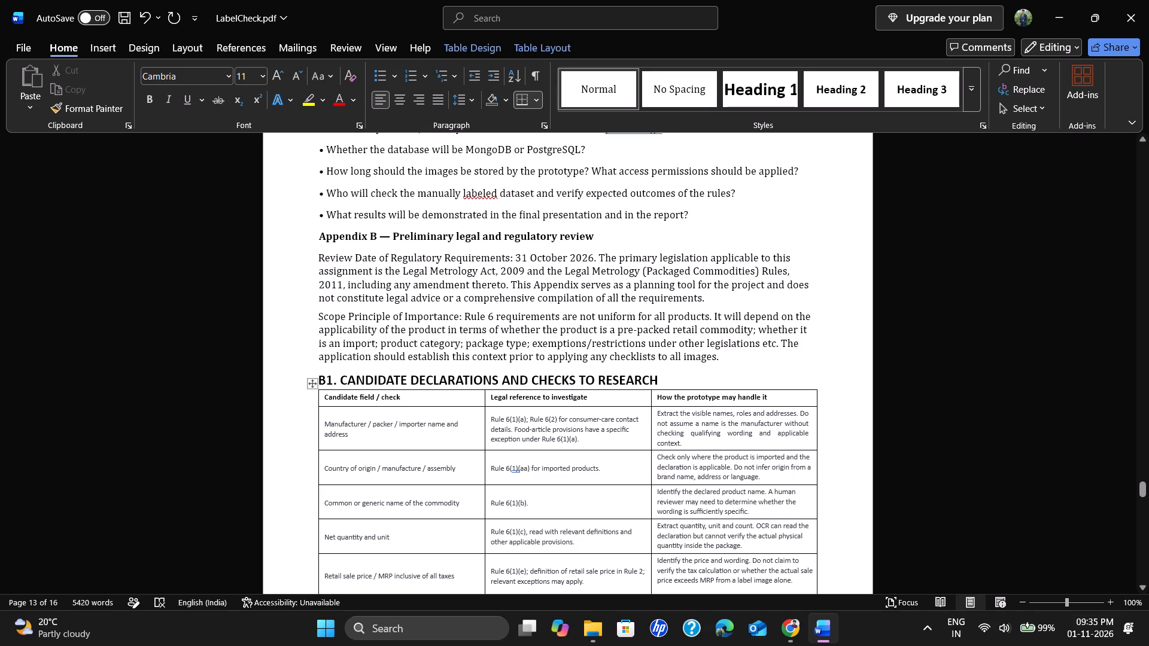
{"action": "scroll", "coordinate": [548, 342], "scroll_direction": "down", "scroll_amount": 1}
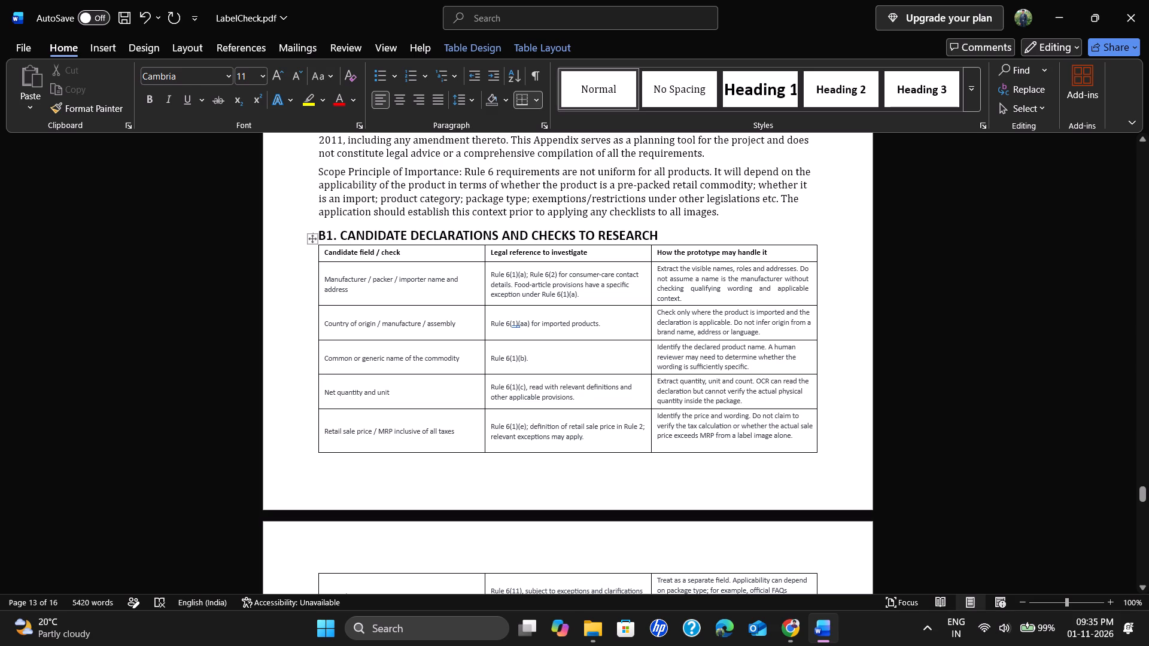
{"action": "scroll", "coordinate": [494, 248], "scroll_direction": "up", "scroll_amount": 2}
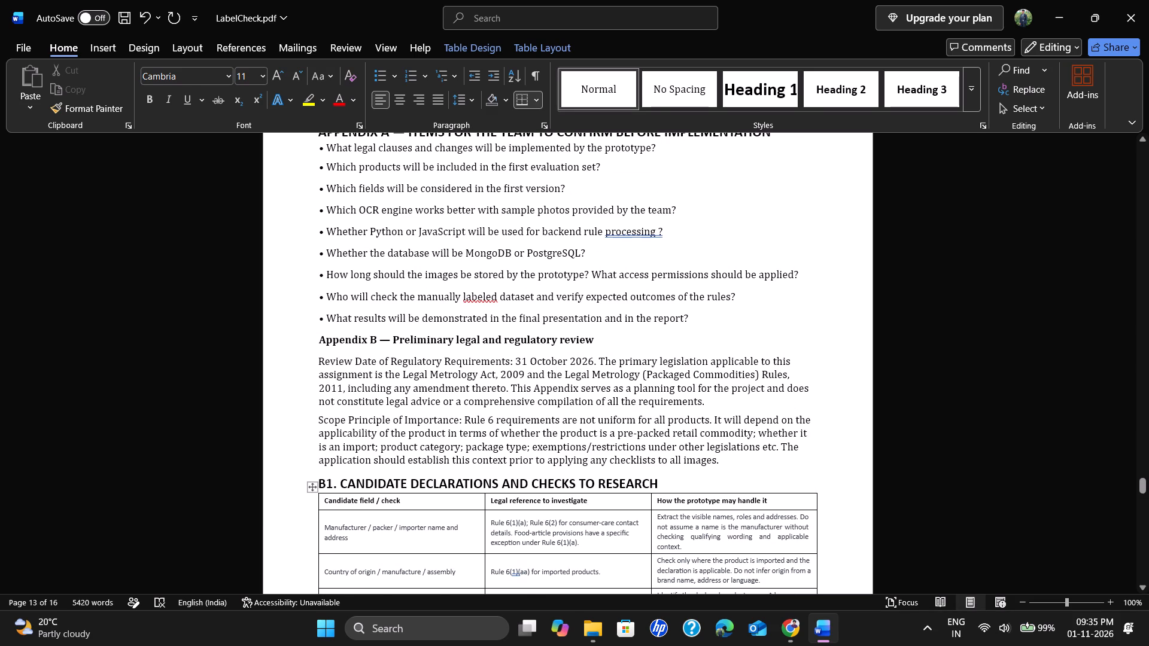
{"action": "scroll", "coordinate": [510, 272], "scroll_direction": "up", "scroll_amount": 2}
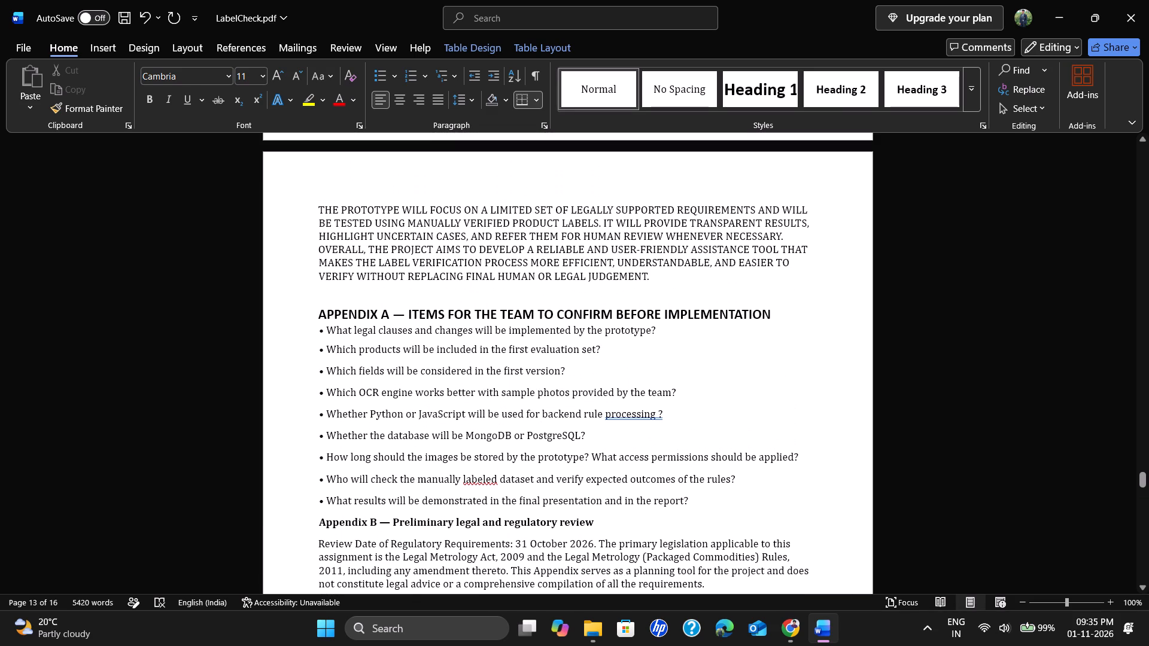
{"action": "scroll", "coordinate": [510, 272], "scroll_direction": "up", "scroll_amount": 4}
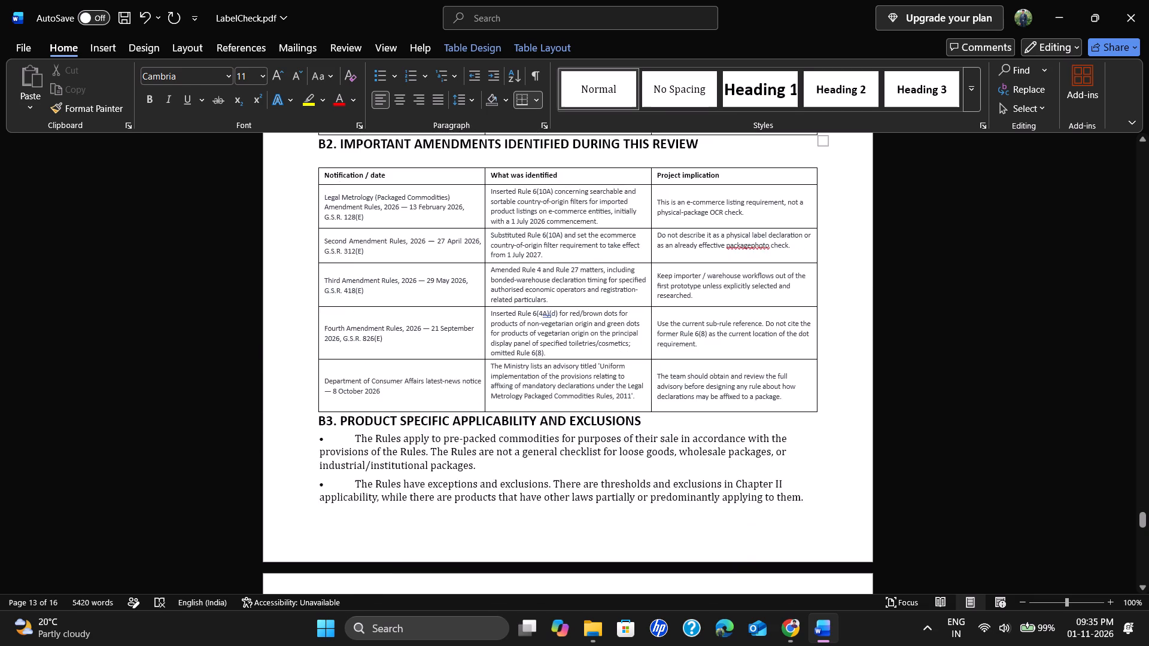
{"action": "scroll", "coordinate": [510, 272], "scroll_direction": "up", "scroll_amount": 5}
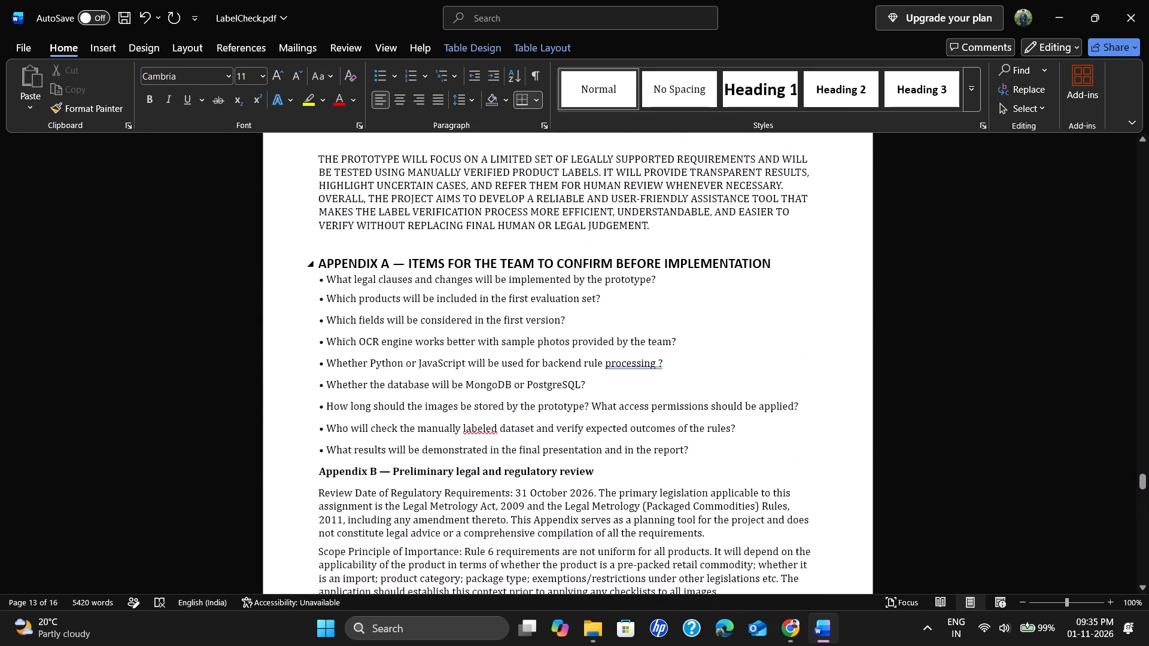
{"action": "scroll", "coordinate": [510, 272], "scroll_direction": "up", "scroll_amount": 1}
{"action": "scroll", "coordinate": [510, 272], "scroll_direction": "down", "scroll_amount": 1}
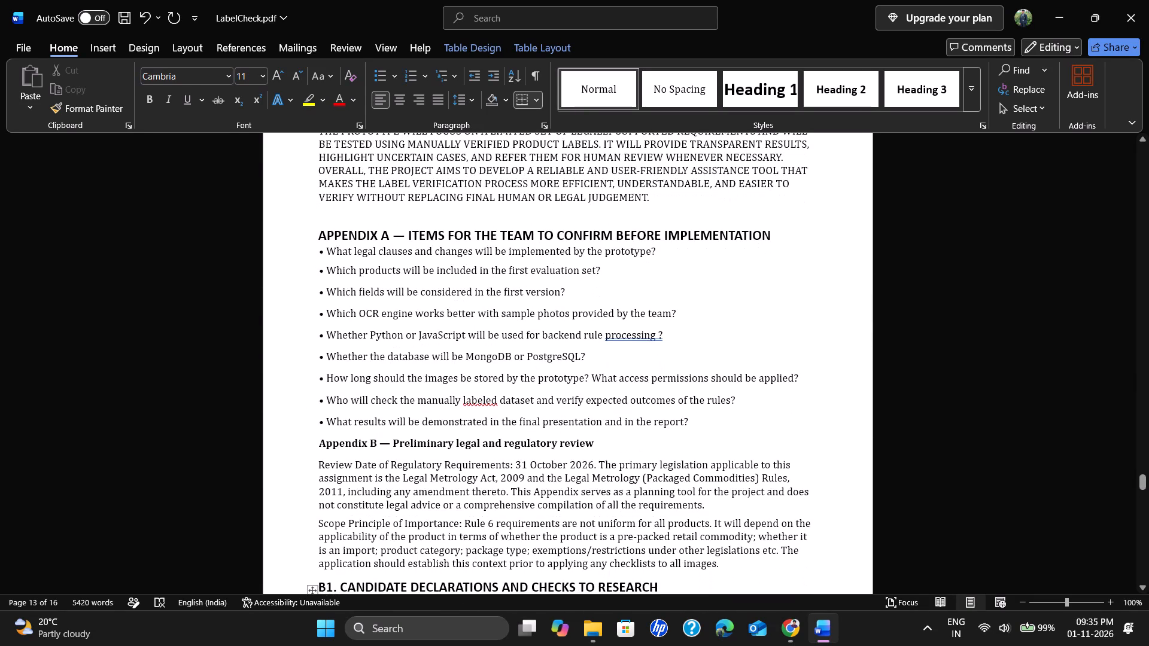
{"action": "left_click_drag", "start_coordinate": [318, 231], "coordinate": [425, 275]}
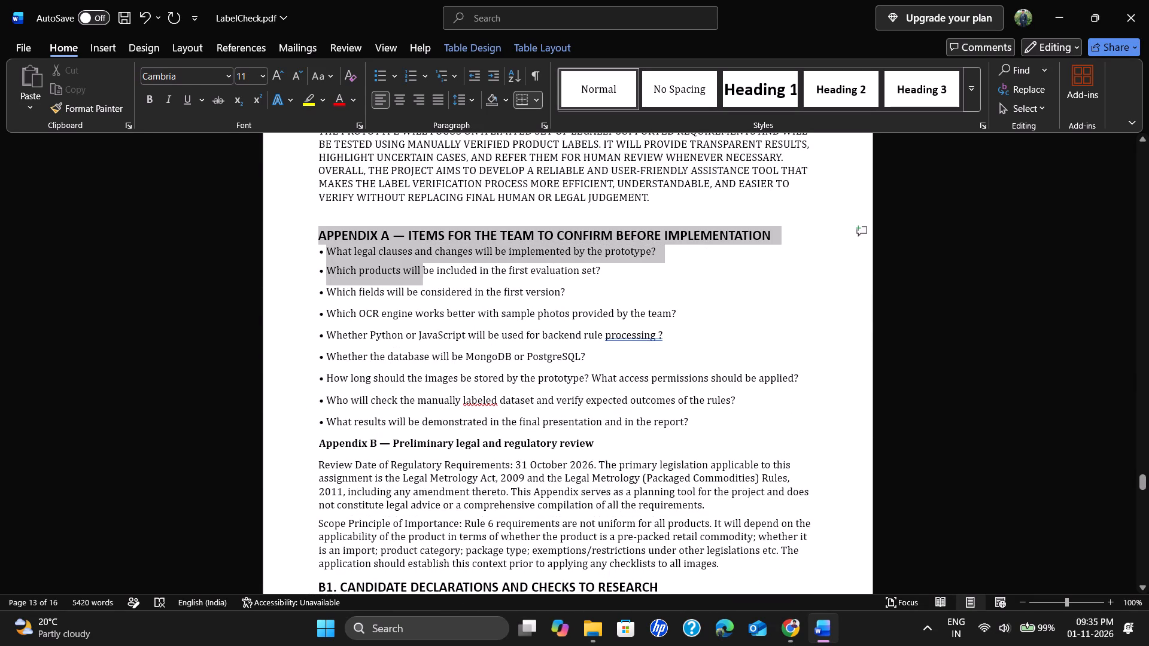
{"action": "left_click_drag", "start_coordinate": [425, 275], "coordinate": [674, 400]}
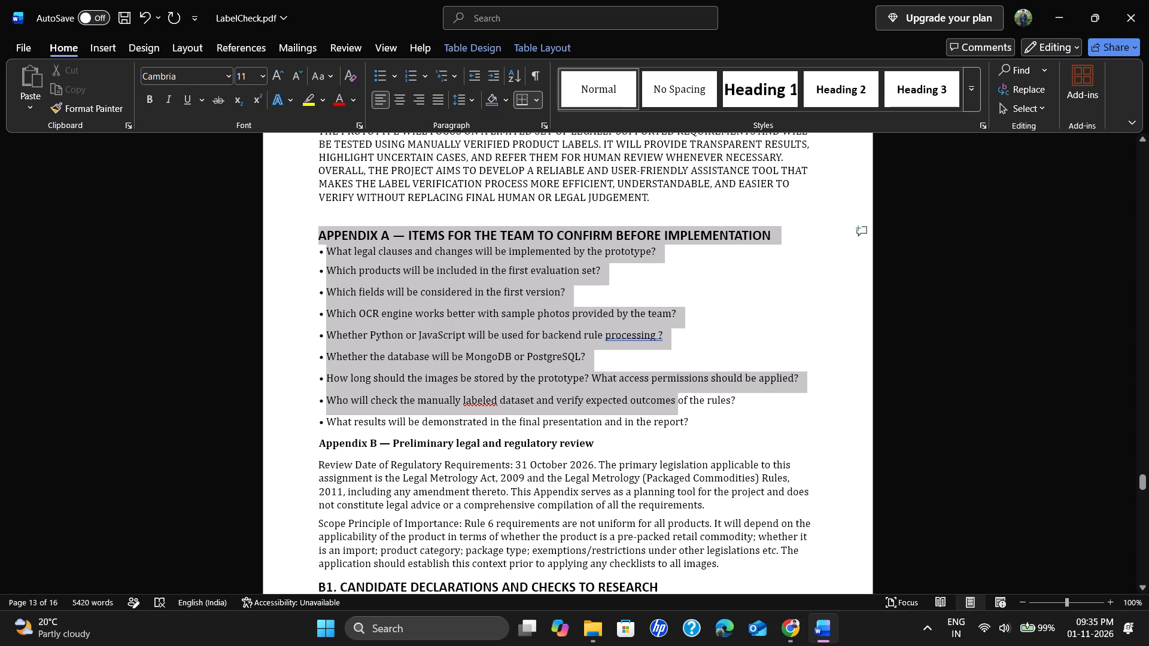
{"action": "left_click_drag", "start_coordinate": [674, 400], "coordinate": [698, 419]}
{"action": "key", "text": "BackSpace"}
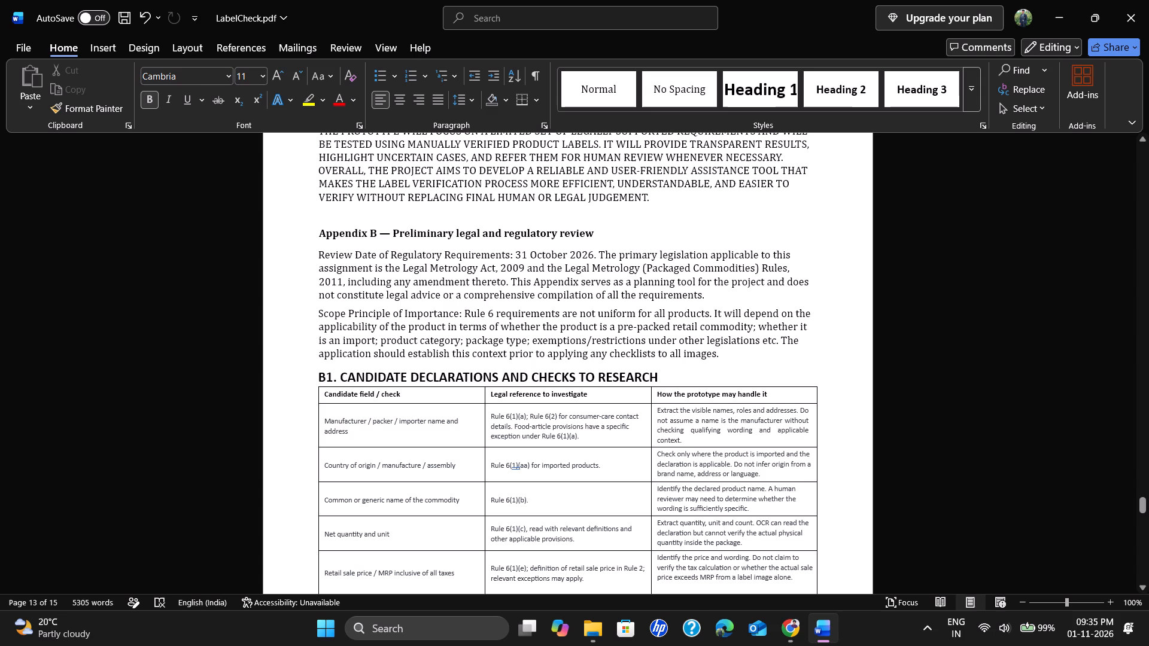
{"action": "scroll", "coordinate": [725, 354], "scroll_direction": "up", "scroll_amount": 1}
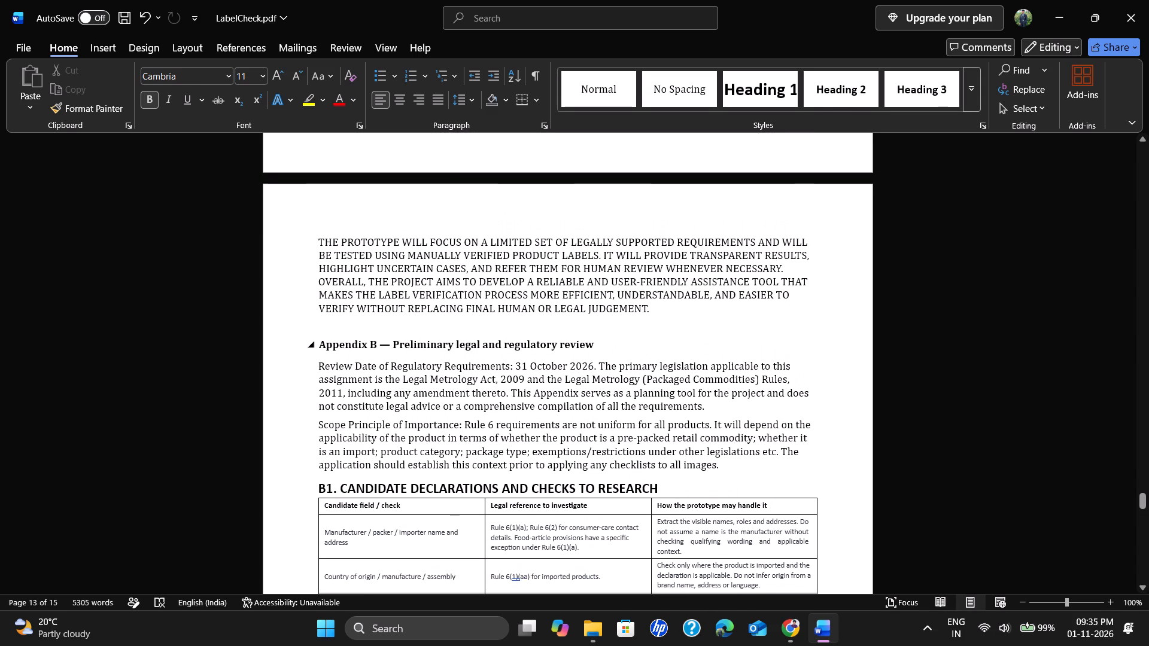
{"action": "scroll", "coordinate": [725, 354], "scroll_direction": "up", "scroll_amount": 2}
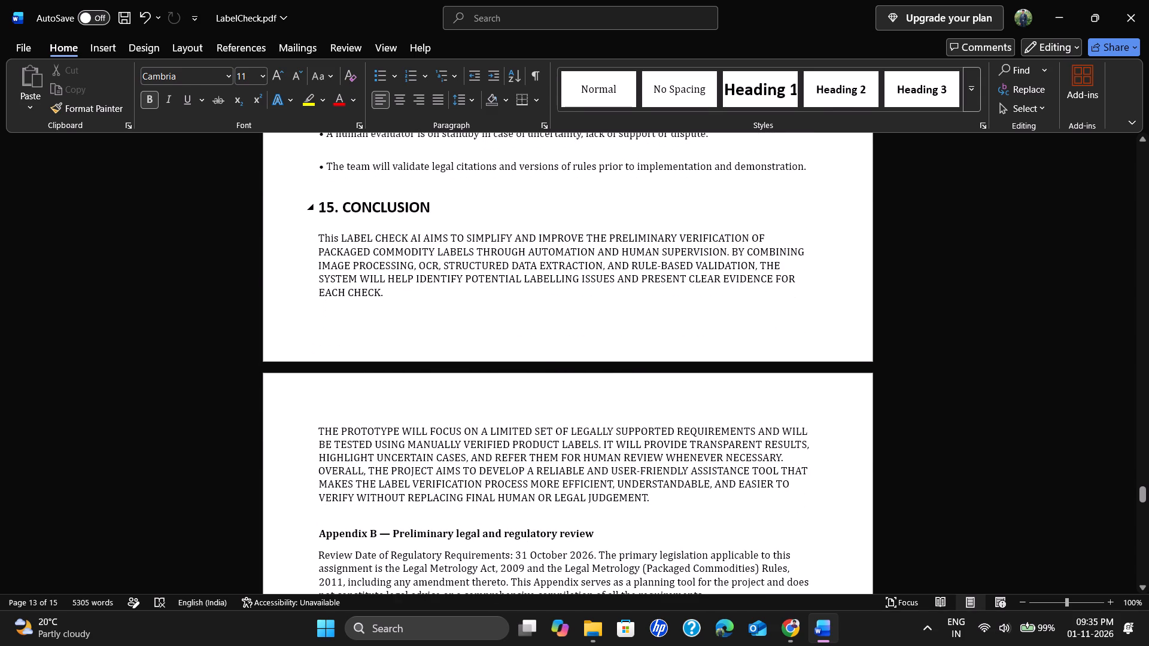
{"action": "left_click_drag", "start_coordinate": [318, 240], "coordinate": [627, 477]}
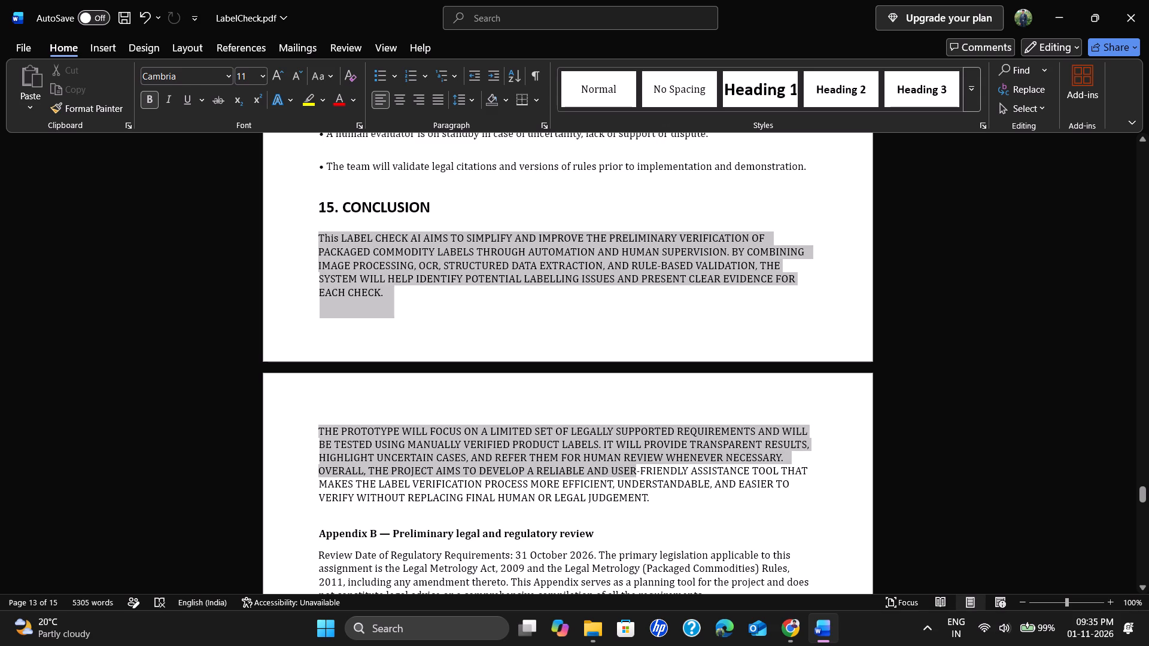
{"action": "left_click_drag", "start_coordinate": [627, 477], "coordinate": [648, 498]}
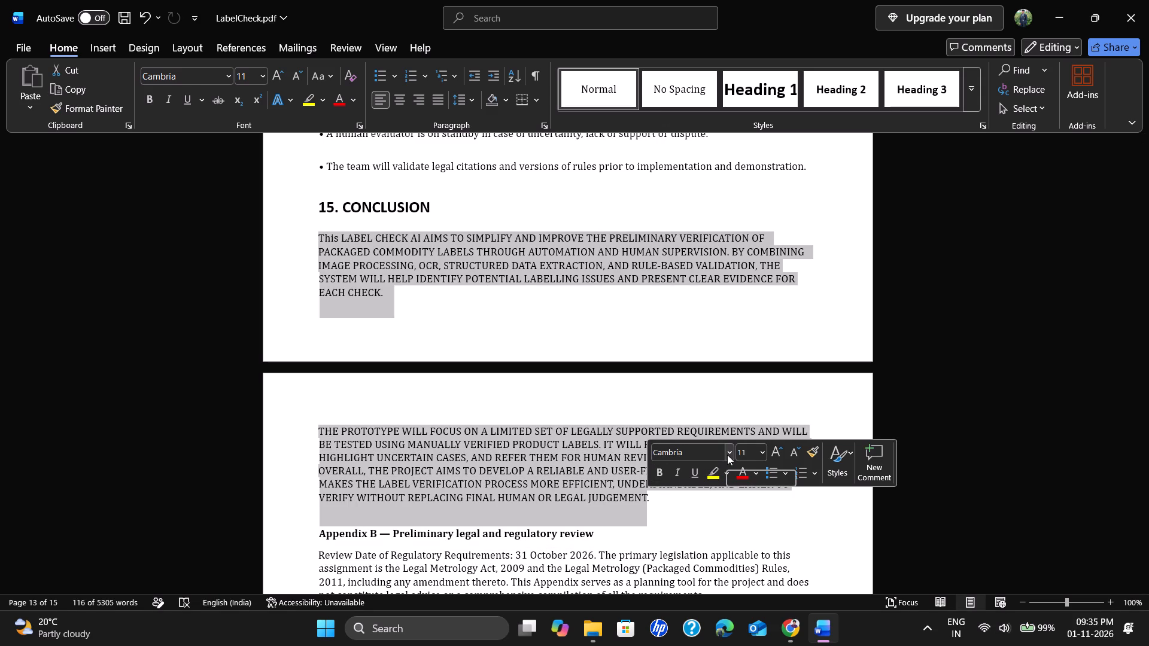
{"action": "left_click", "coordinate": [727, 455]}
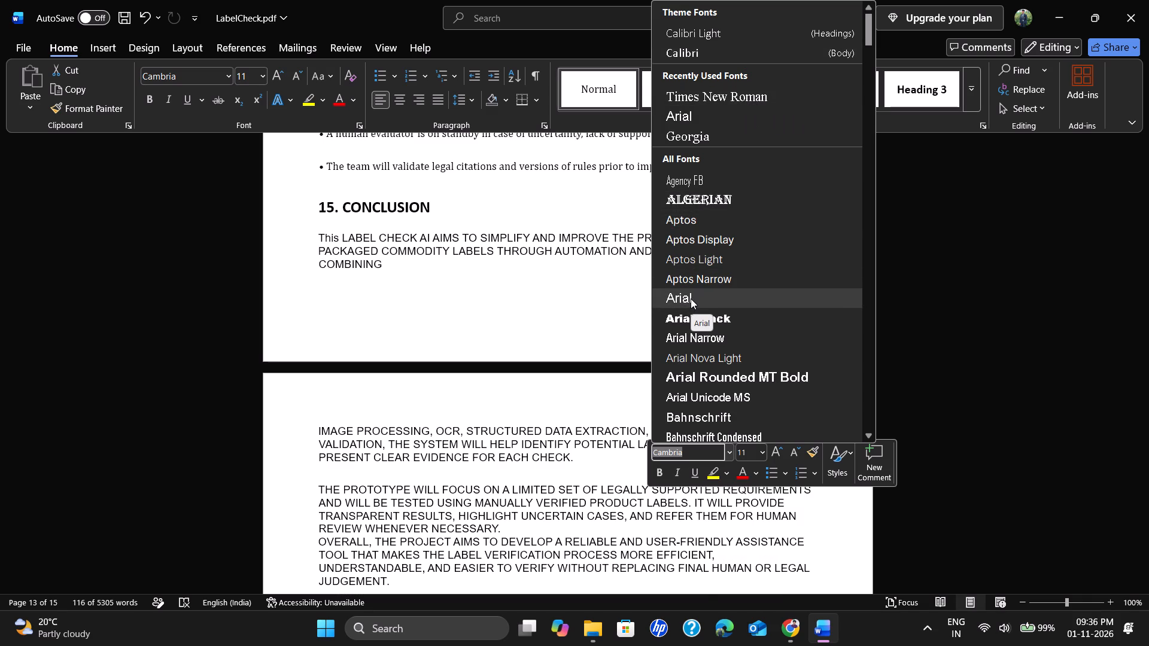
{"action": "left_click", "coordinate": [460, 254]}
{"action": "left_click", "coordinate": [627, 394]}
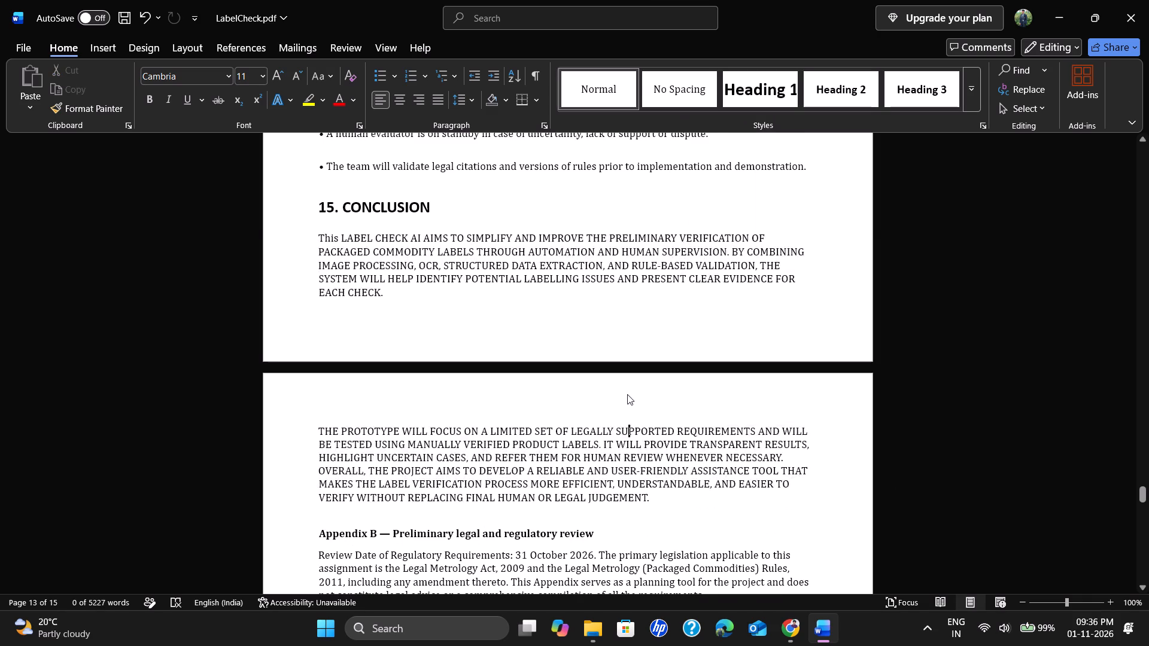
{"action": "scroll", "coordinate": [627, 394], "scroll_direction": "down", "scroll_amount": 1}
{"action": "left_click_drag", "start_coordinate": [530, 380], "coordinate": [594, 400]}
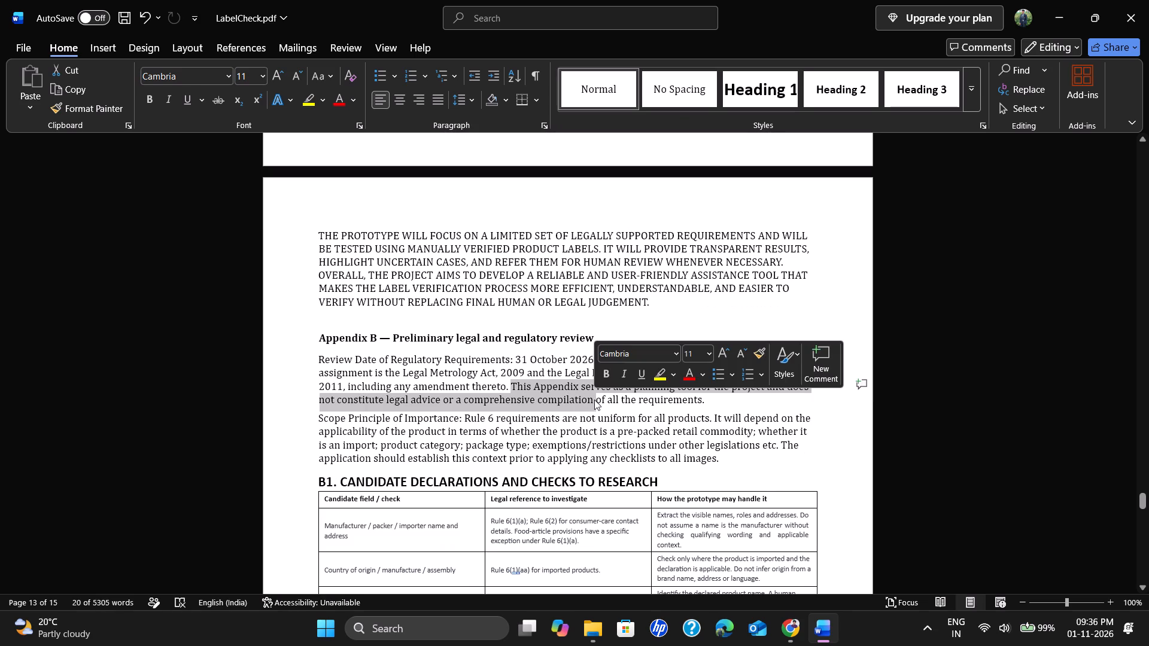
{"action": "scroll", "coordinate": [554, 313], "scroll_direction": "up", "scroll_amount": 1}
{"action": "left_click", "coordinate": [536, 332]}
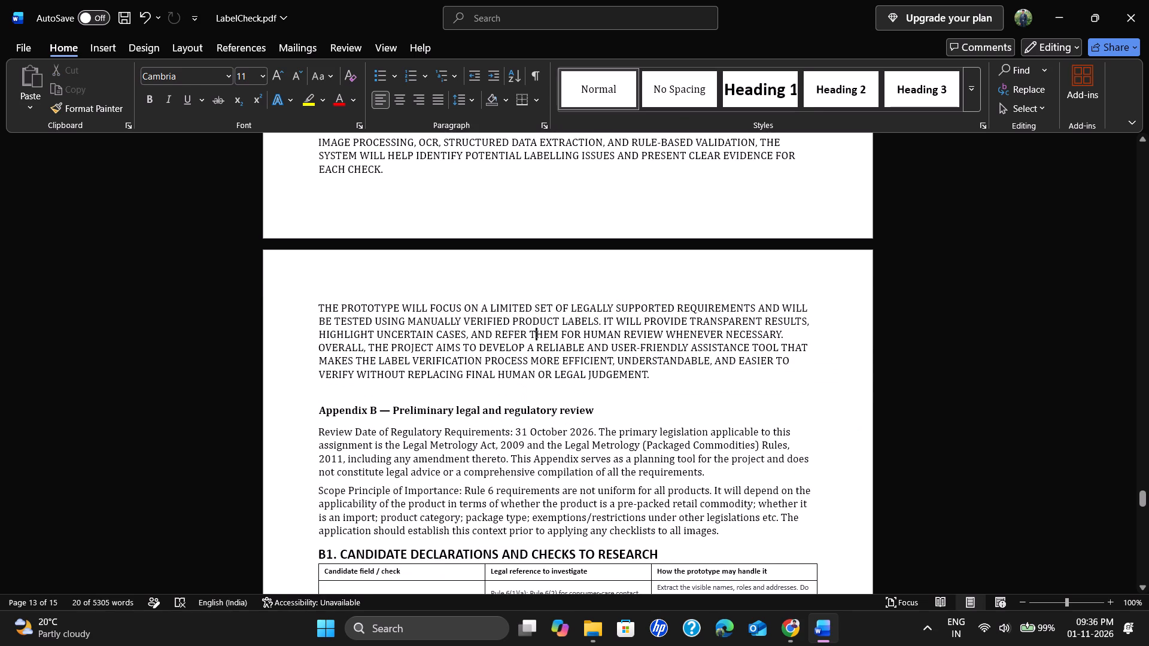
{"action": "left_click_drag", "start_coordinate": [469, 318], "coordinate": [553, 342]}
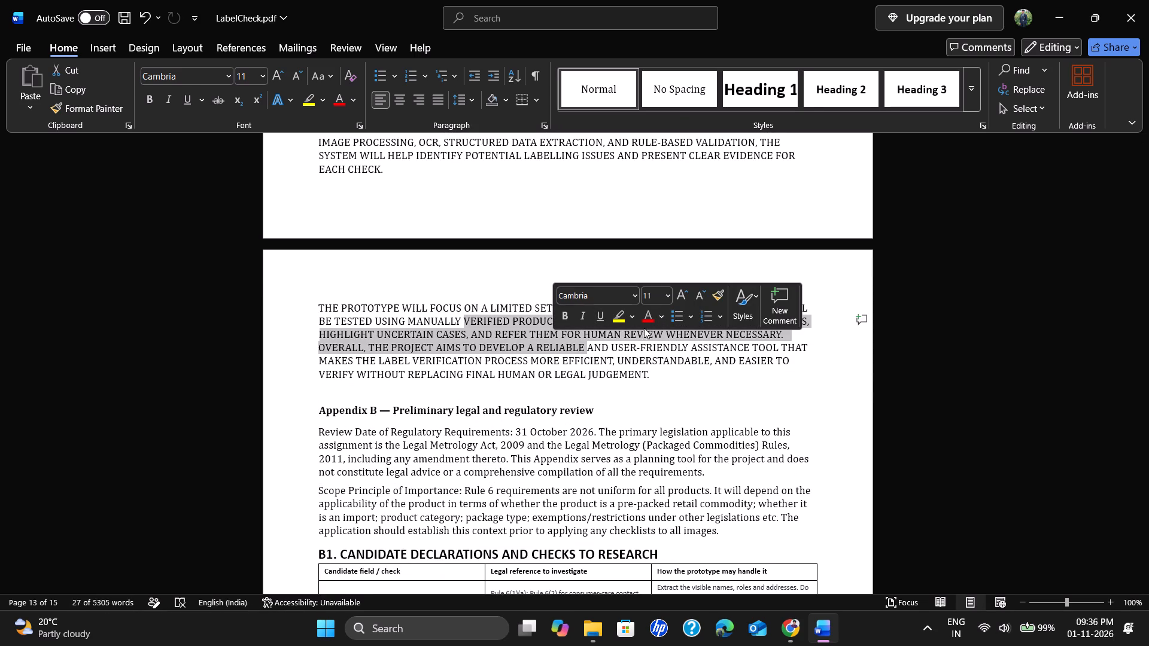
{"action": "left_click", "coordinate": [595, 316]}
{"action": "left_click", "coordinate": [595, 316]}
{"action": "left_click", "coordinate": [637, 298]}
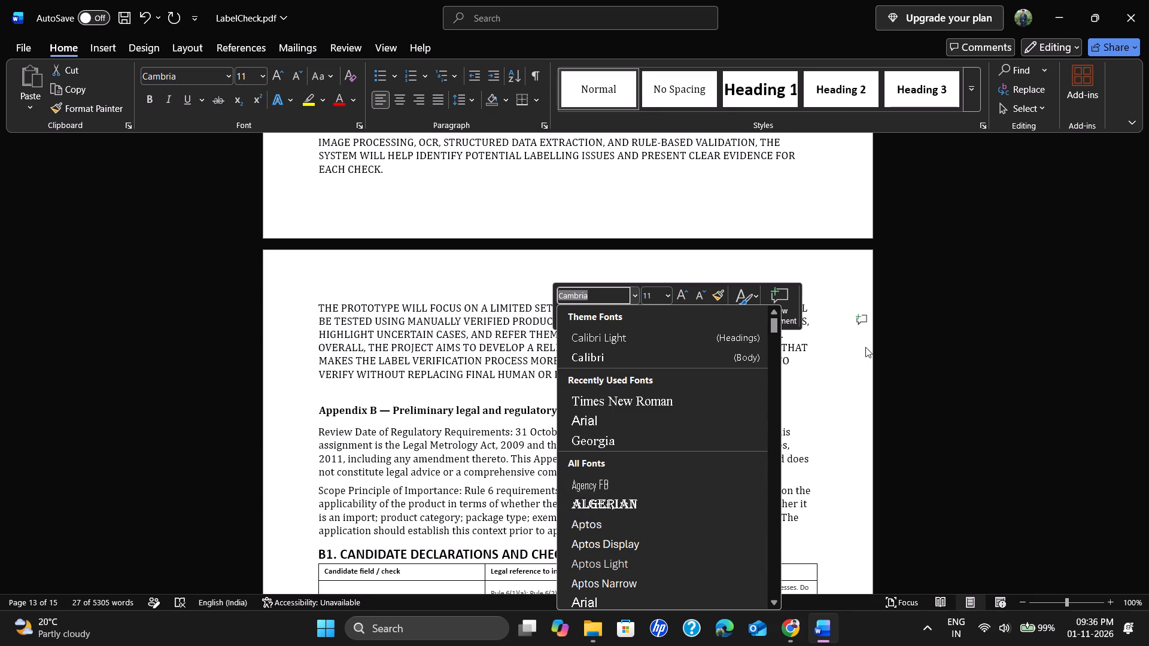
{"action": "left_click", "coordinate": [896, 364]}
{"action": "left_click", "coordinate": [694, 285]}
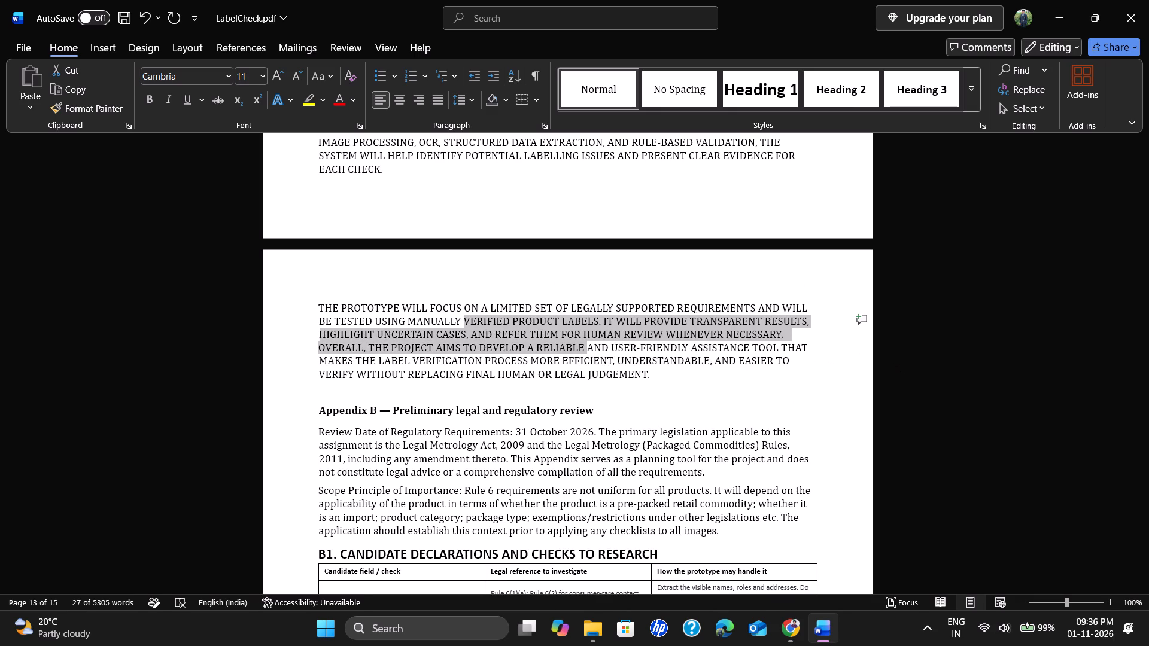
Delete the Appendix B heading and its two introductory paragraphs above the B1 heading.
{"action": "scroll", "coordinate": [629, 369], "scroll_direction": "down", "scroll_amount": 2}
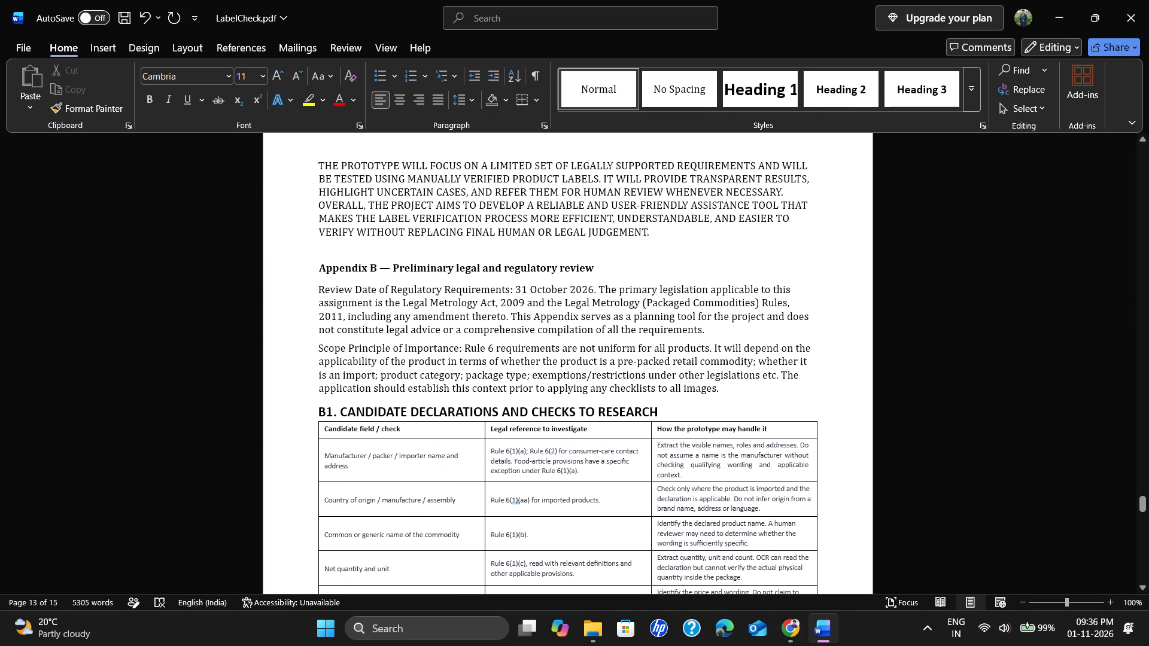
{"action": "left_click", "coordinate": [721, 385]}
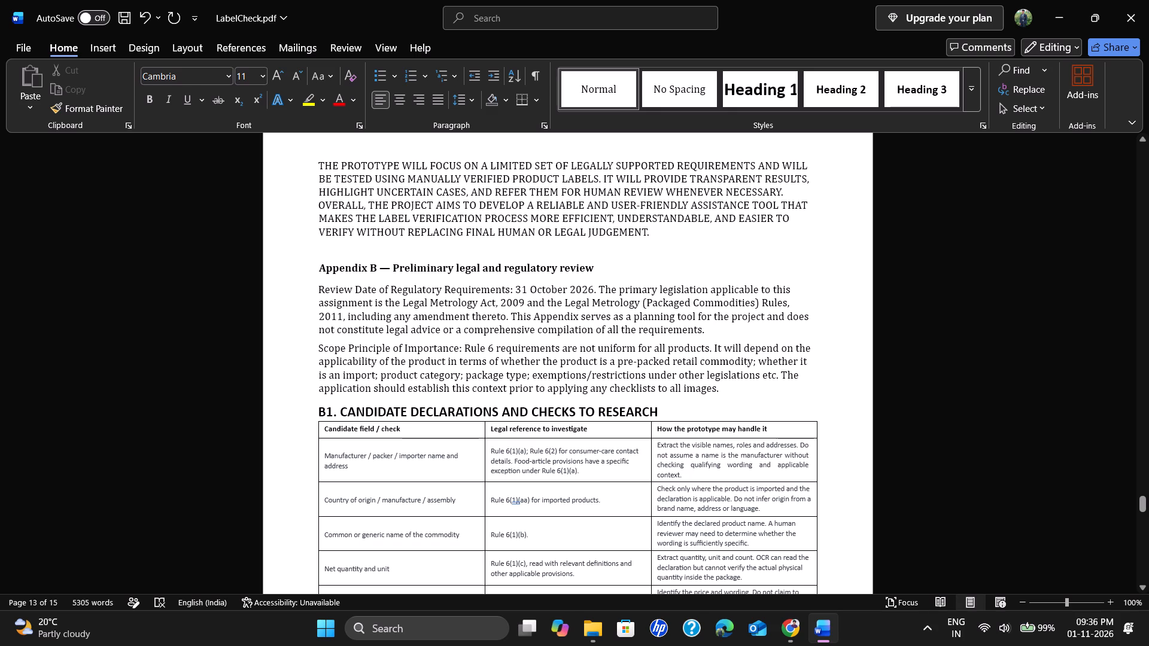
{"action": "left_click", "coordinate": [729, 391]}
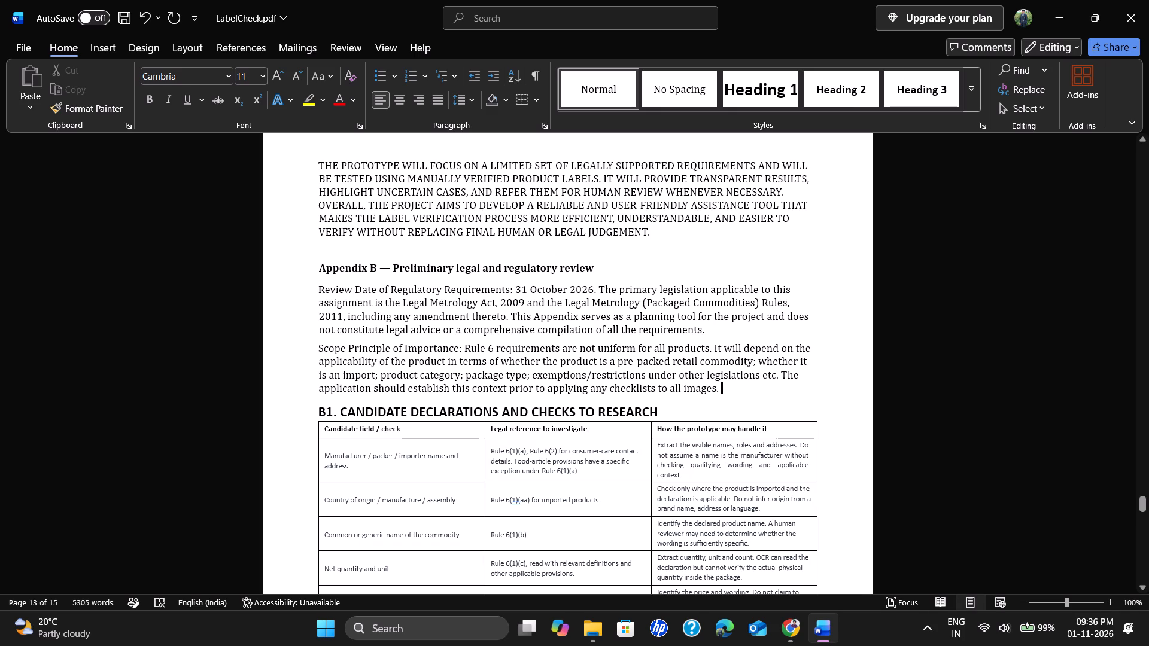
{"action": "left_click", "coordinate": [727, 391]}
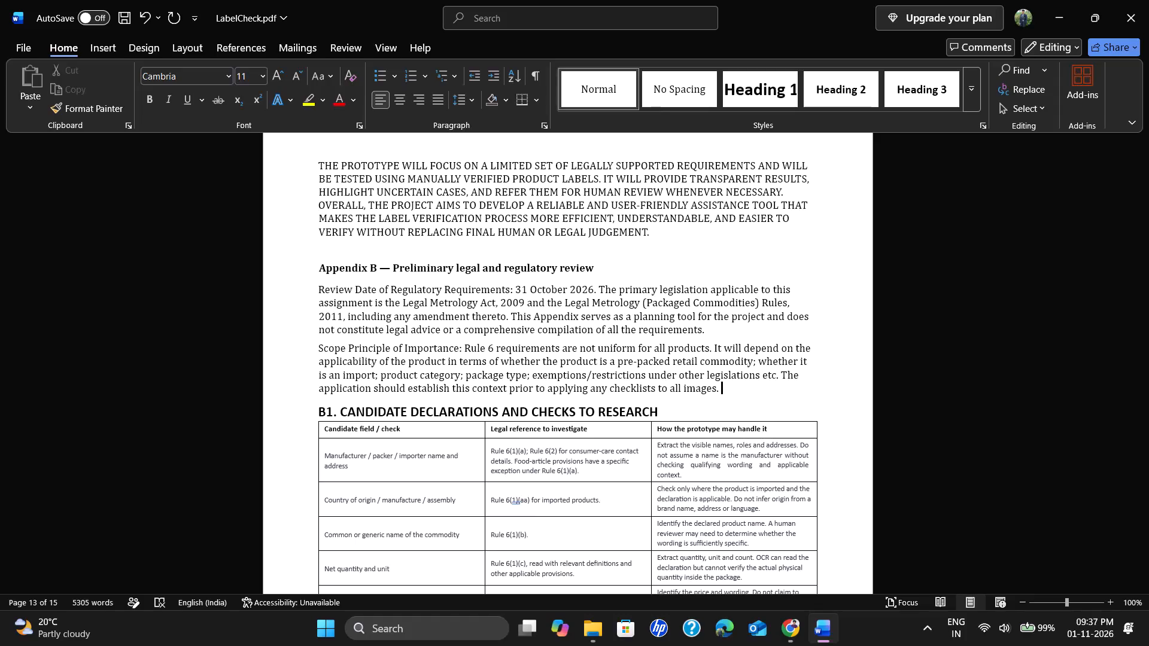
{"action": "left_click", "coordinate": [727, 391]}
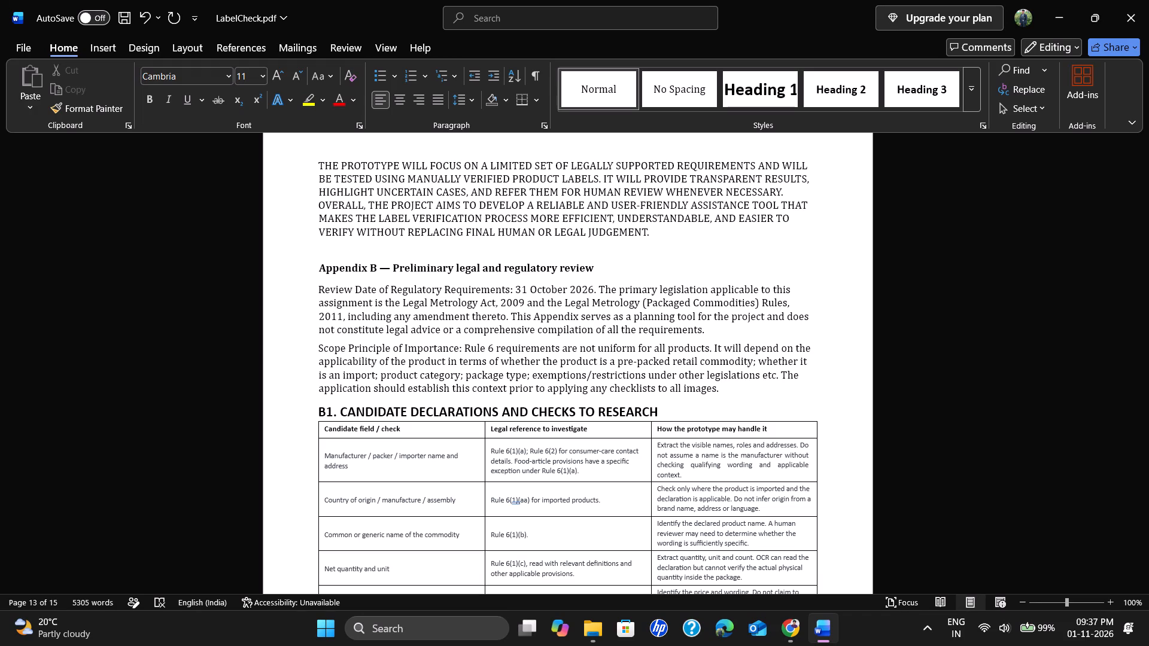
{"action": "left_click_drag", "start_coordinate": [727, 391], "coordinate": [475, 291]}
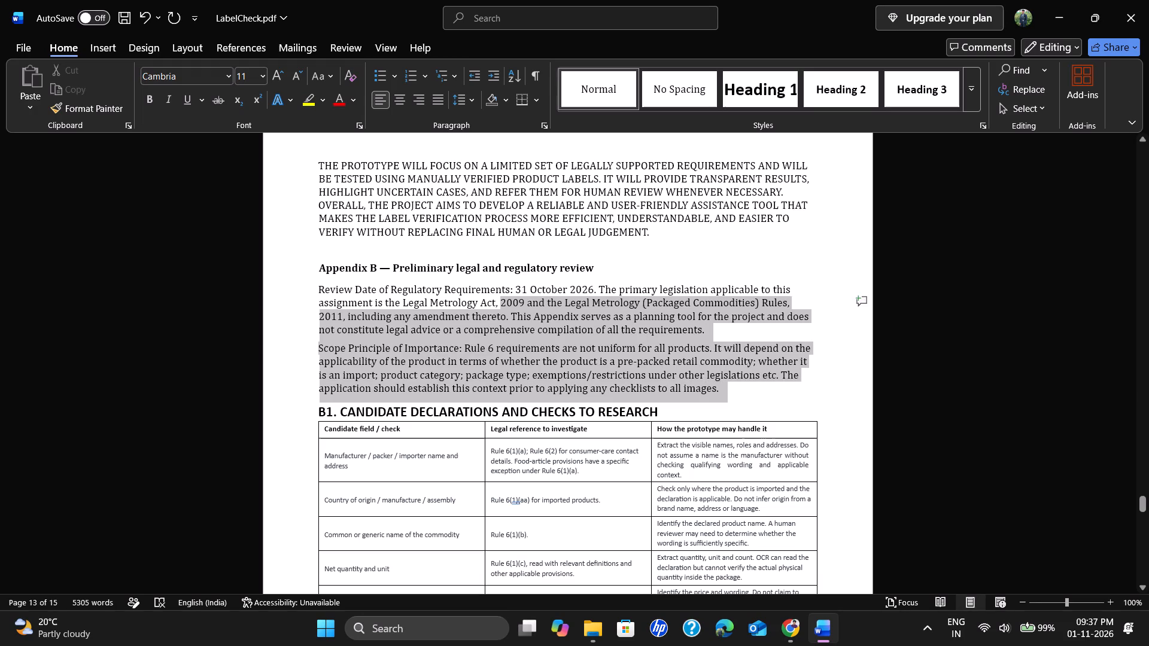
{"action": "left_click_drag", "start_coordinate": [475, 291], "coordinate": [303, 274]}
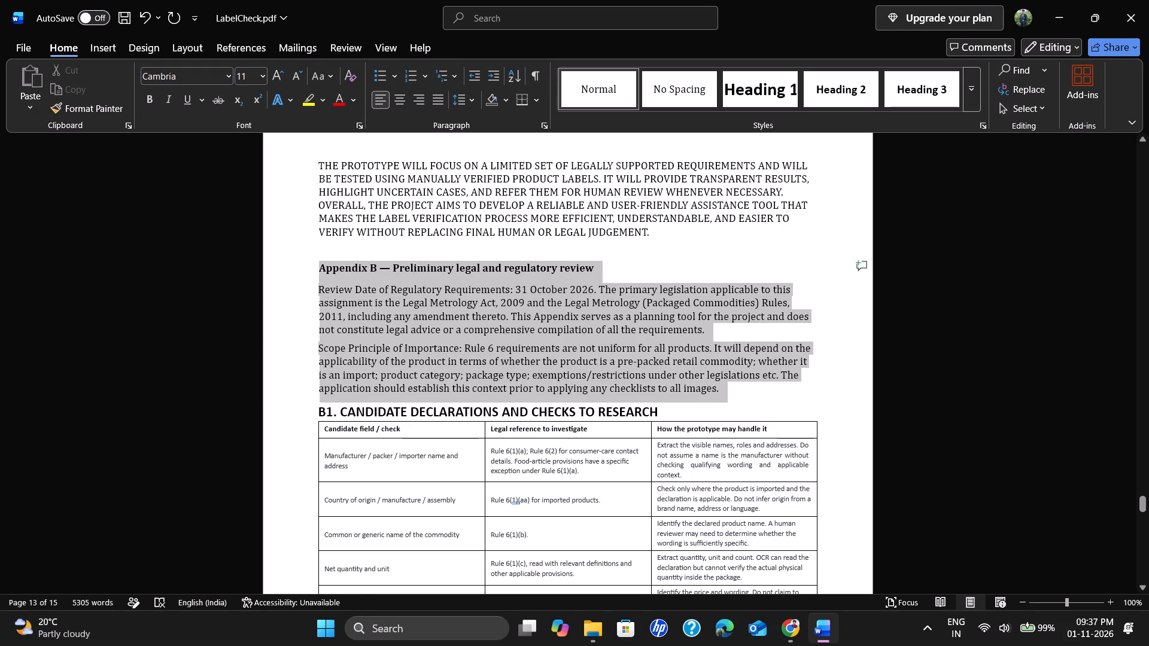
{"action": "left_click_drag", "start_coordinate": [303, 274], "coordinate": [300, 274]}
{"action": "key", "text": "BackSpace"}
Review the document backwards from the section 15 conclusion through sections 14, 13 and 12 to the modules table.
{"action": "scroll", "coordinate": [492, 298], "scroll_direction": "up", "scroll_amount": 1}
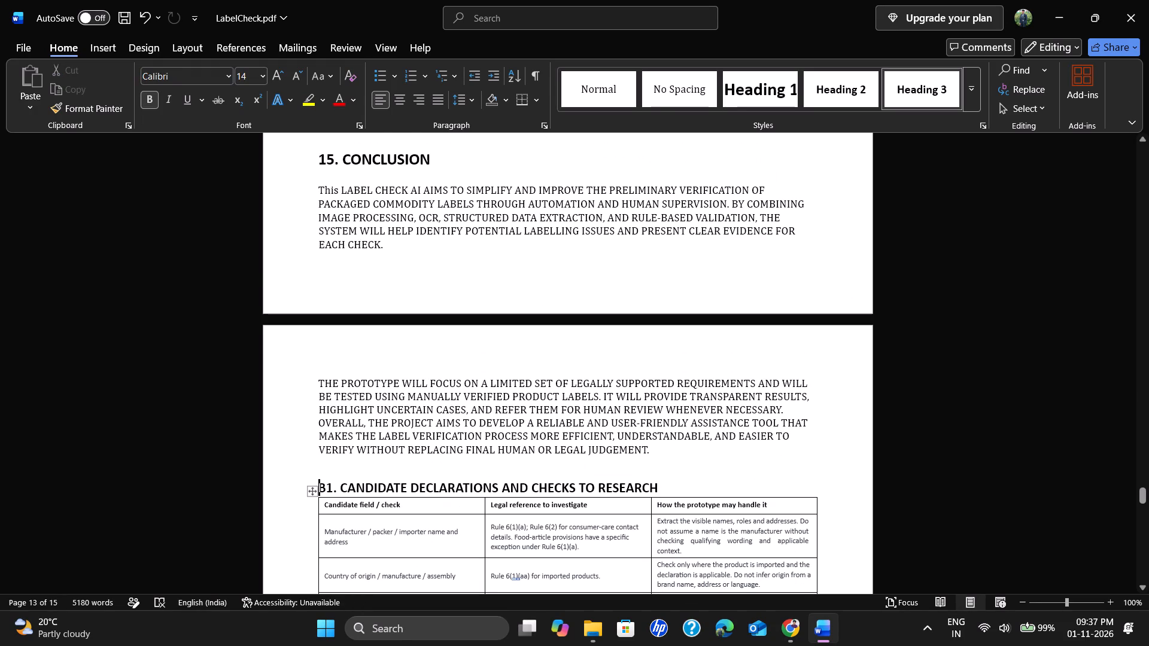
{"action": "scroll", "coordinate": [492, 298], "scroll_direction": "up", "scroll_amount": 3}
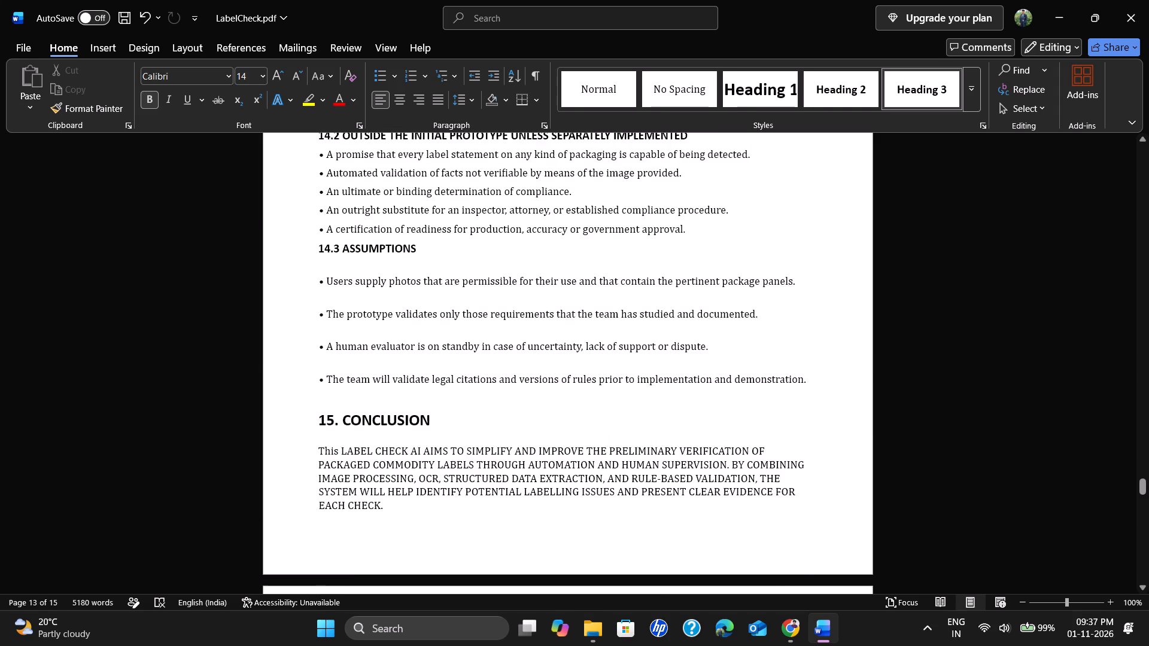
{"action": "scroll", "coordinate": [492, 298], "scroll_direction": "up", "scroll_amount": 3}
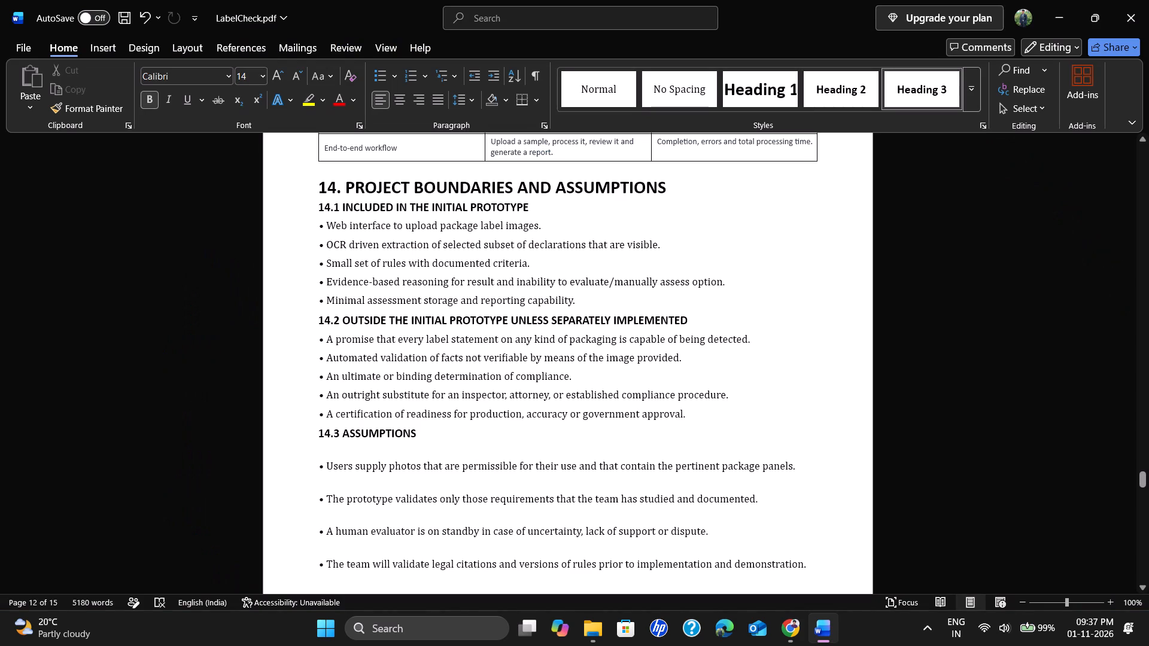
{"action": "left_click", "coordinate": [565, 279]}
{"action": "scroll", "coordinate": [646, 285], "scroll_direction": "up", "scroll_amount": 4}
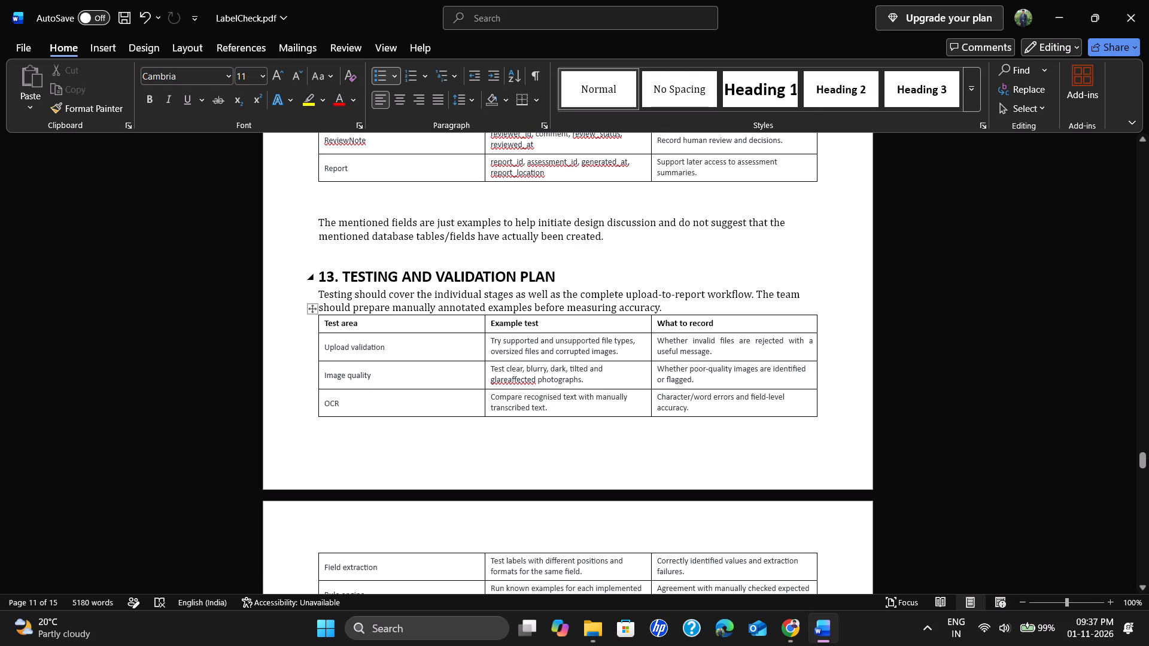
{"action": "scroll", "coordinate": [646, 285], "scroll_direction": "up", "scroll_amount": 3}
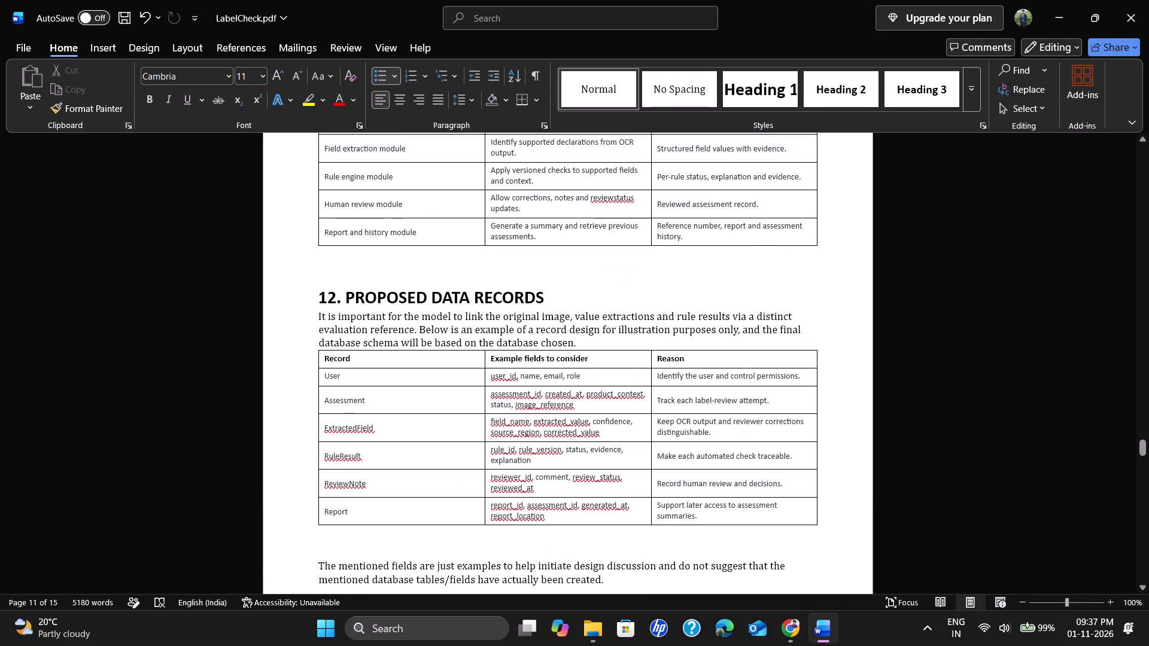
{"action": "scroll", "coordinate": [646, 285], "scroll_direction": "up", "scroll_amount": 1}
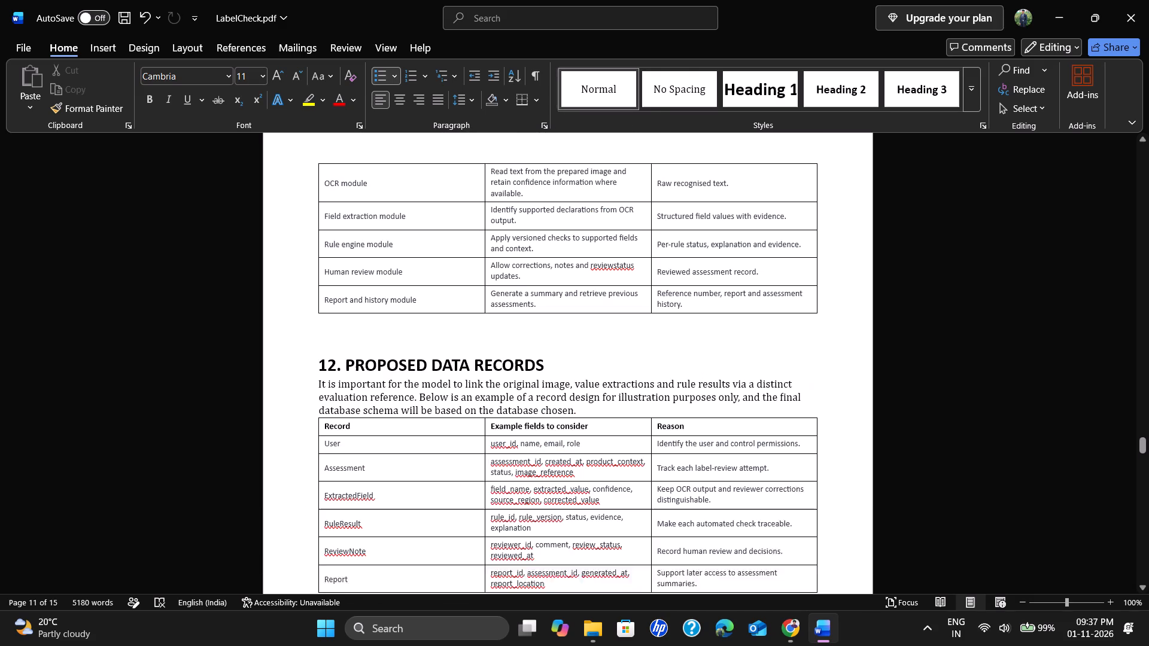
Delete the whole section 11 on suggested application modules, including its heading, introduction and modules table.
{"action": "scroll", "coordinate": [646, 285], "scroll_direction": "up", "scroll_amount": 1}
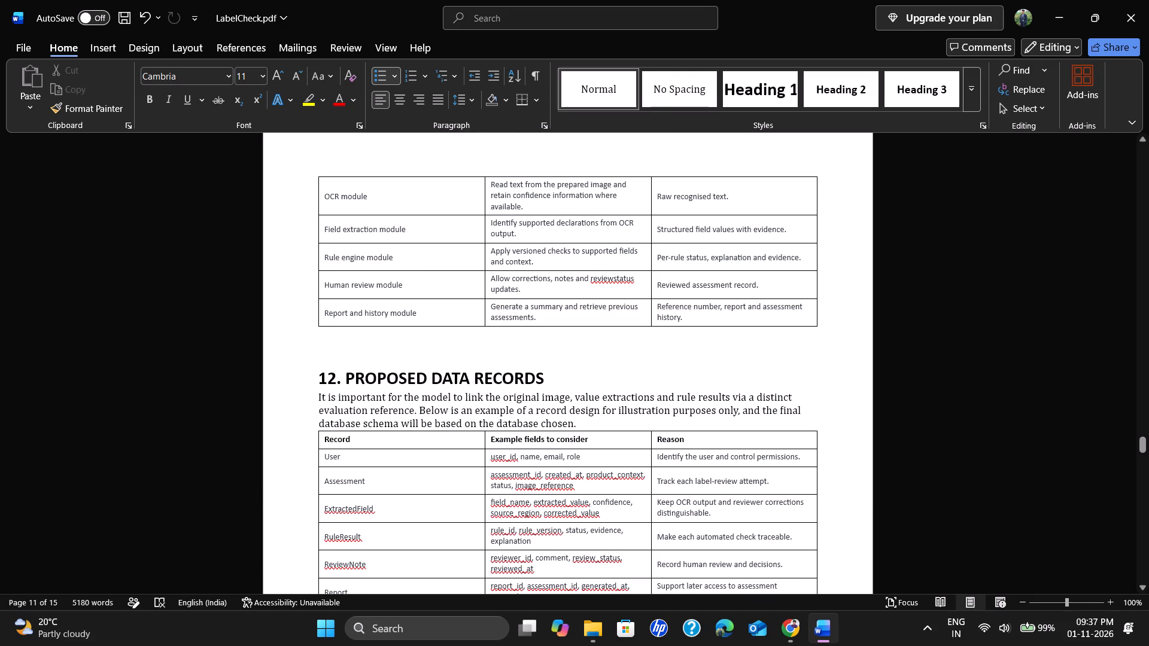
{"action": "scroll", "coordinate": [646, 285], "scroll_direction": "up", "scroll_amount": 2}
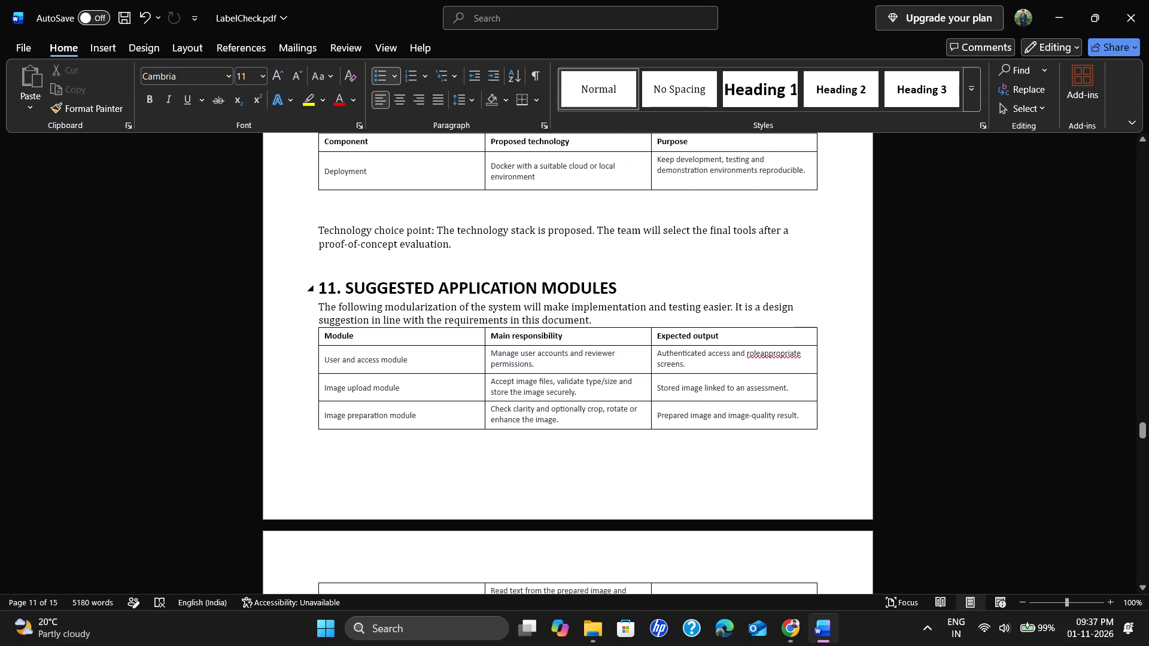
{"action": "scroll", "coordinate": [646, 285], "scroll_direction": "down", "scroll_amount": 2}
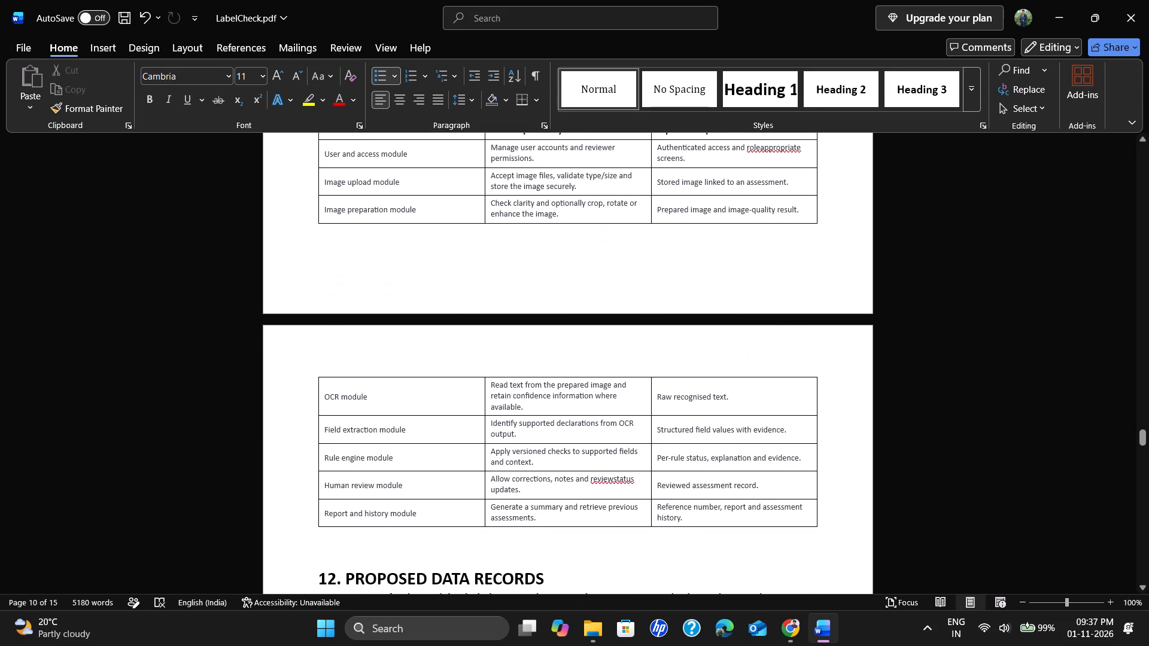
{"action": "scroll", "coordinate": [646, 285], "scroll_direction": "up", "scroll_amount": 1}
{"action": "scroll", "coordinate": [516, 272], "scroll_direction": "down", "scroll_amount": 1}
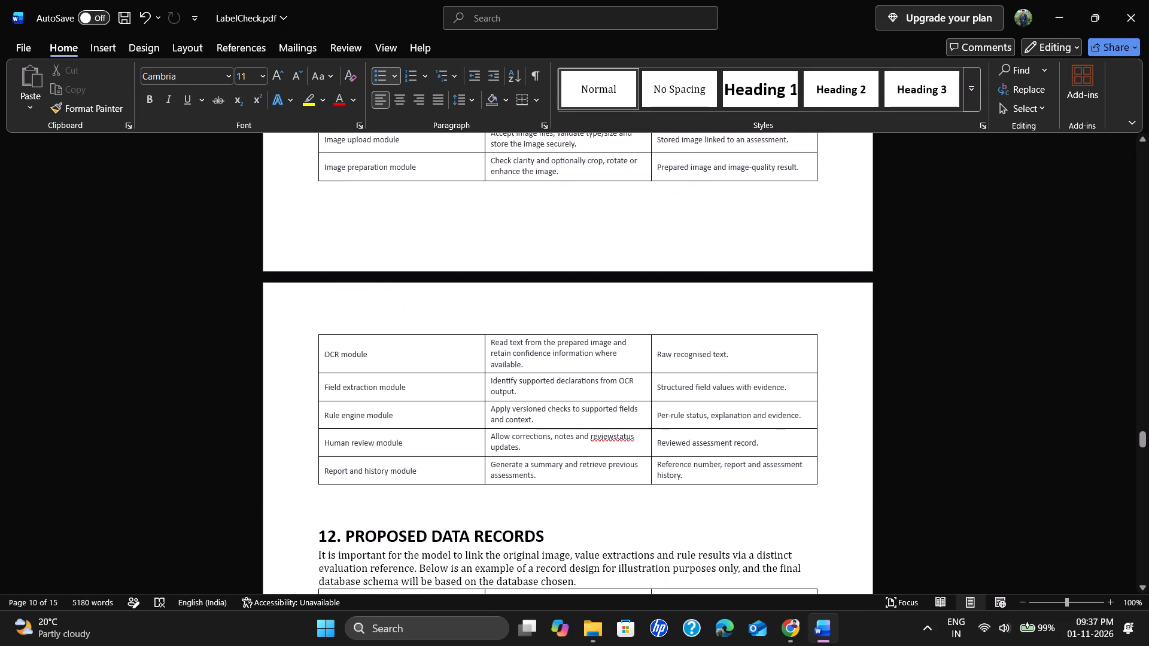
{"action": "scroll", "coordinate": [459, 261], "scroll_direction": "up", "scroll_amount": 1}
{"action": "left_click_drag", "start_coordinate": [320, 252], "coordinate": [705, 639]}
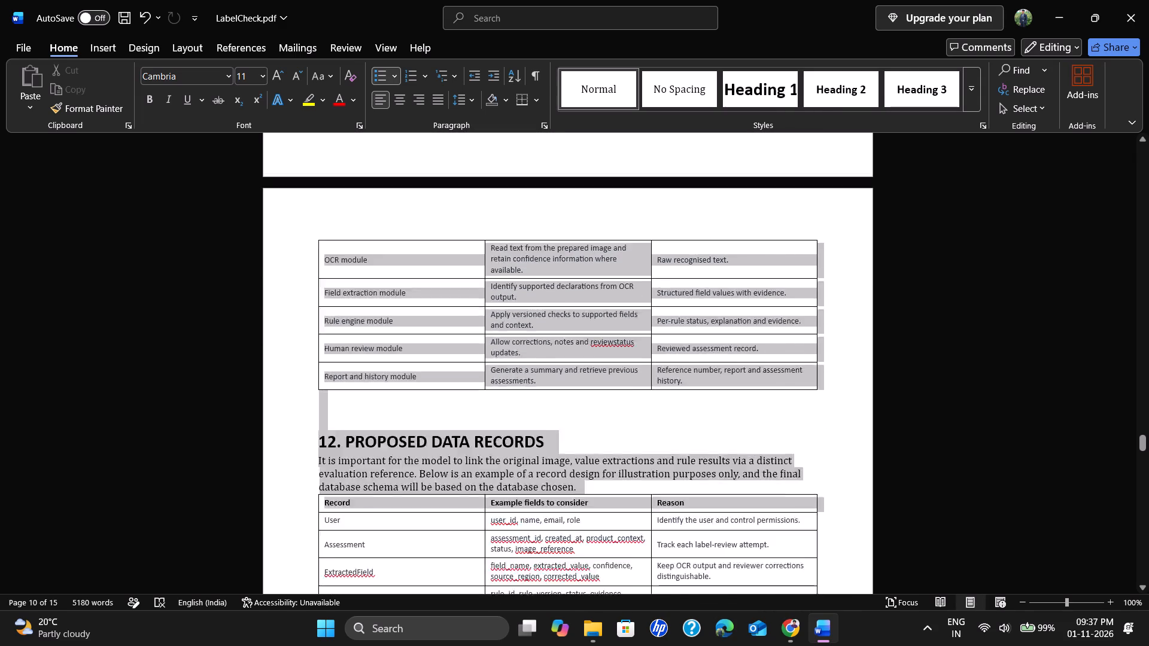
{"action": "left_click_drag", "start_coordinate": [705, 639], "coordinate": [765, 101]}
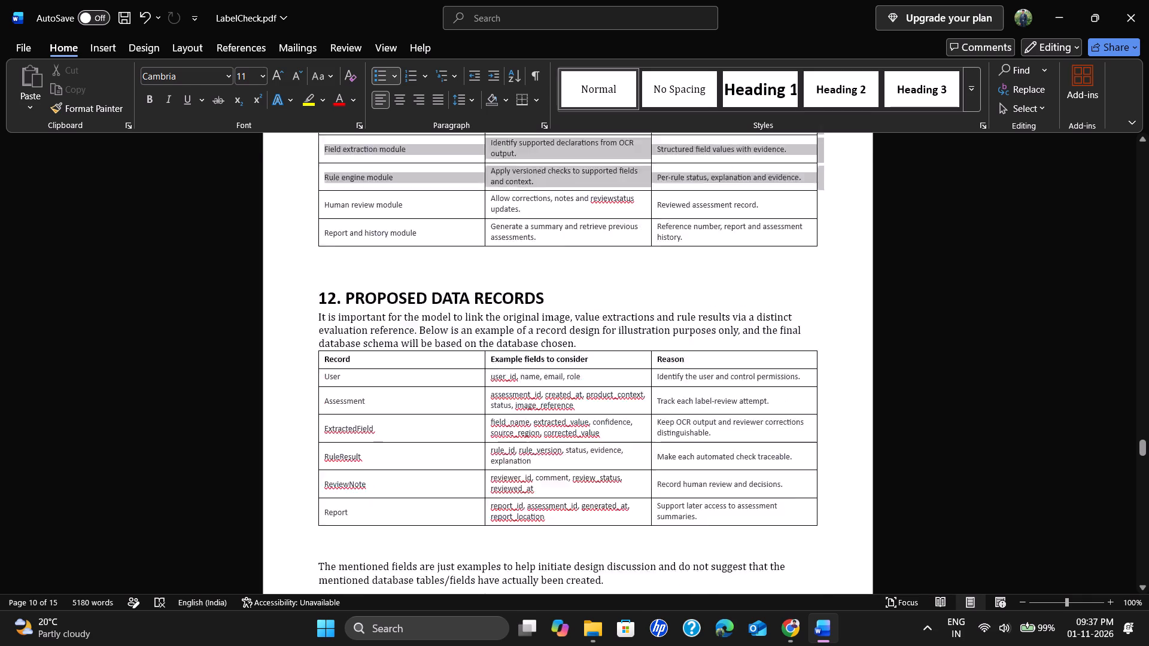
{"action": "left_click_drag", "start_coordinate": [765, 101], "coordinate": [800, 351]}
{"action": "key", "text": "BackSpace"}
Review the document backwards from section 12 through the technology stack and requirements tables to the start of section 10.
{"action": "scroll", "coordinate": [800, 351], "scroll_direction": "up", "scroll_amount": 1}
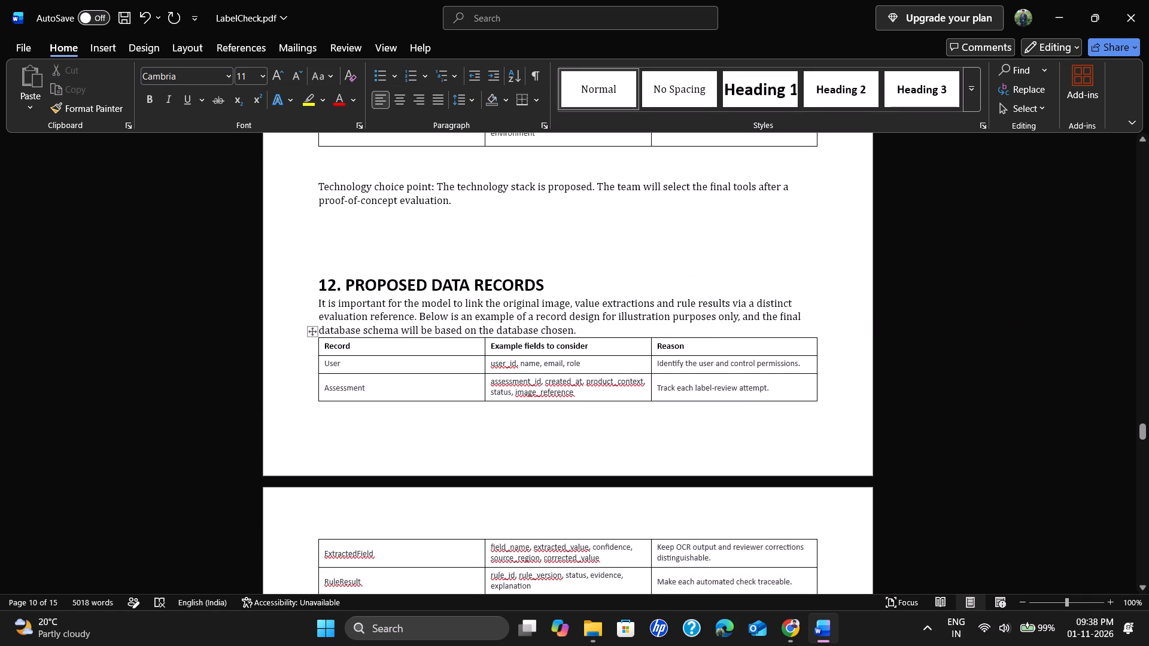
{"action": "scroll", "coordinate": [800, 351], "scroll_direction": "up", "scroll_amount": 2}
{"action": "scroll", "coordinate": [800, 351], "scroll_direction": "down", "scroll_amount": 1}
{"action": "scroll", "coordinate": [800, 351], "scroll_direction": "up", "scroll_amount": 1}
{"action": "scroll", "coordinate": [800, 351], "scroll_direction": "down", "scroll_amount": 1}
{"action": "scroll", "coordinate": [800, 351], "scroll_direction": "up", "scroll_amount": 2}
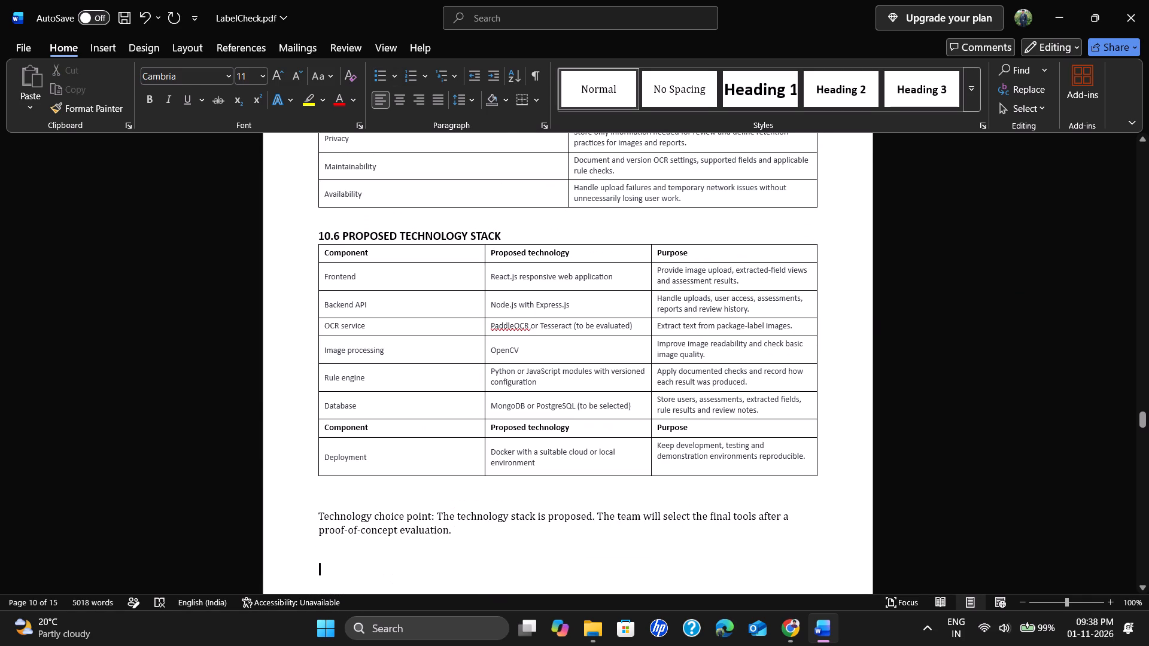
{"action": "scroll", "coordinate": [652, 388], "scroll_direction": "down", "scroll_amount": 1}
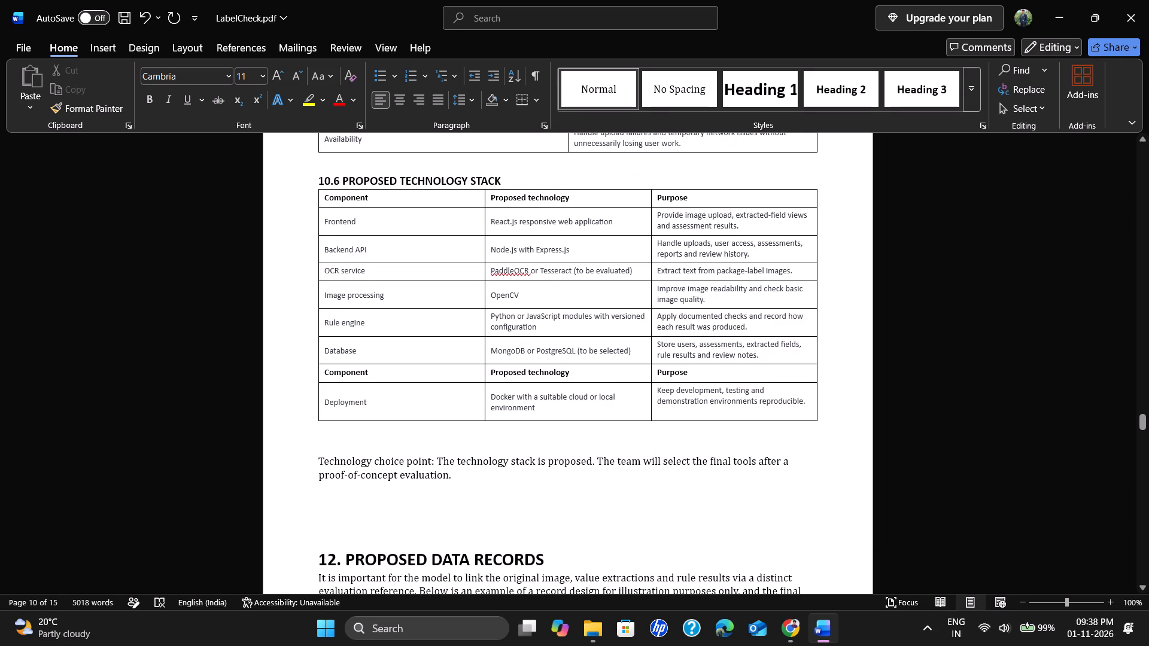
{"action": "scroll", "coordinate": [652, 388], "scroll_direction": "up", "scroll_amount": 1}
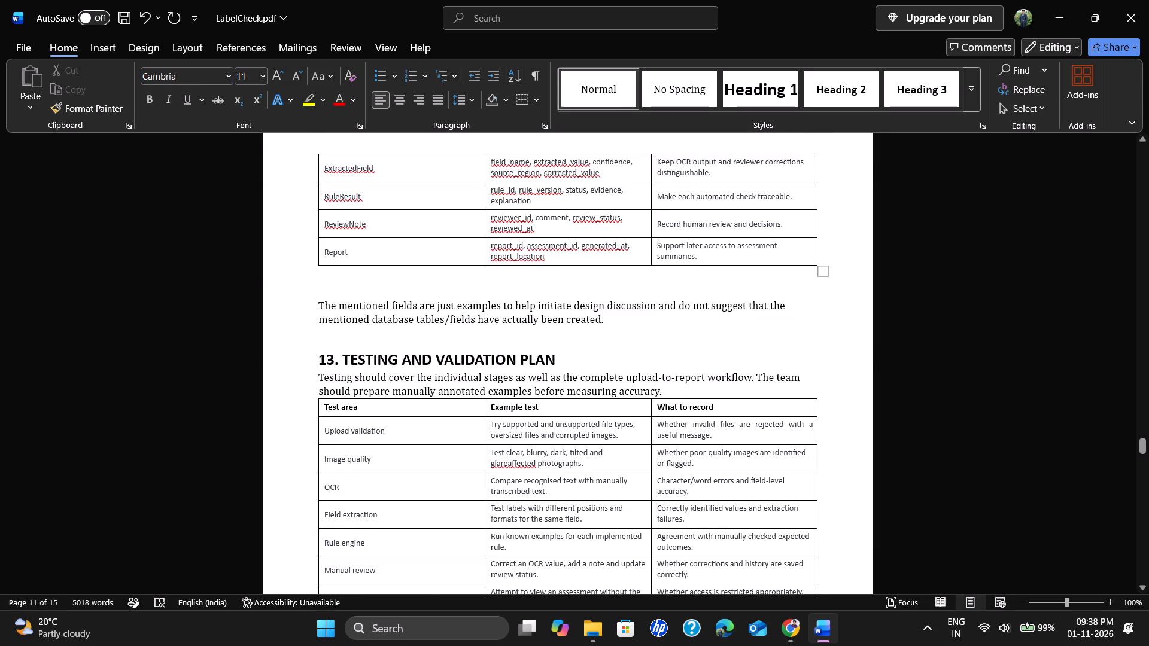
{"action": "scroll", "coordinate": [567, 384], "scroll_direction": "up", "scroll_amount": 3}
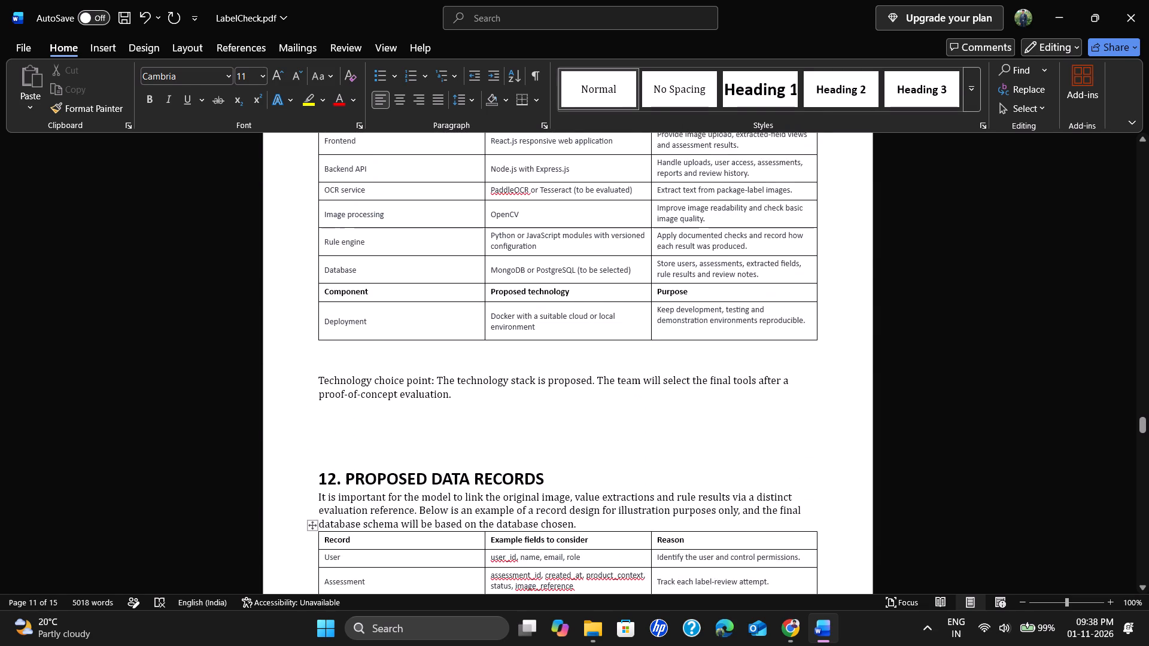
{"action": "scroll", "coordinate": [567, 384], "scroll_direction": "up", "scroll_amount": 3}
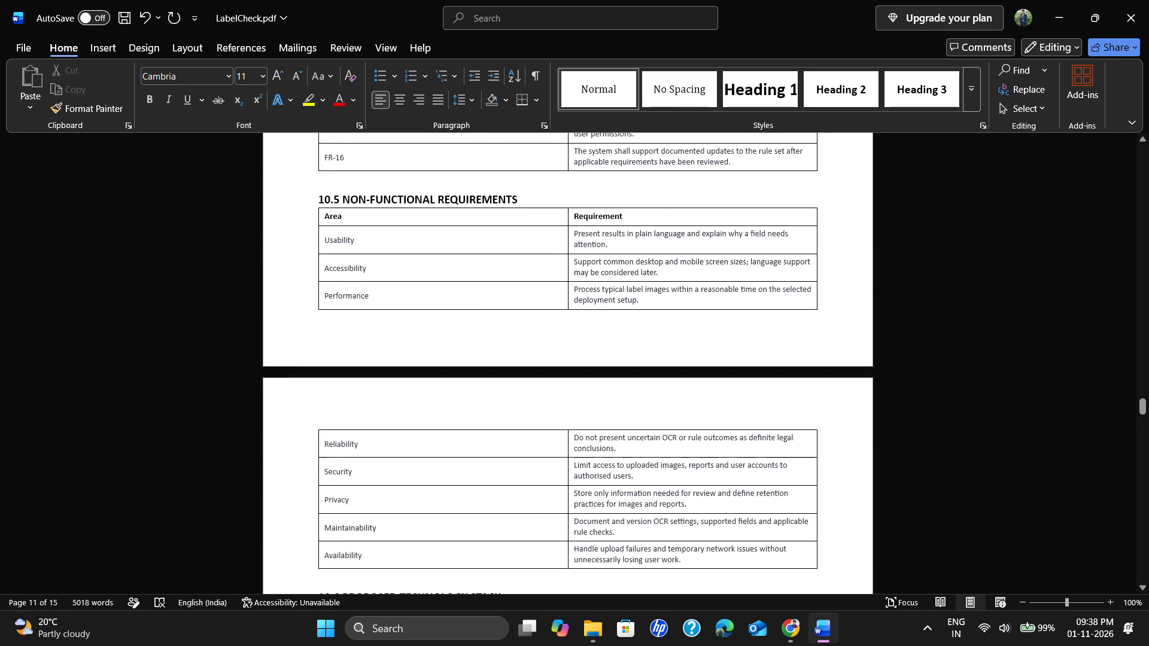
{"action": "scroll", "coordinate": [567, 384], "scroll_direction": "up", "scroll_amount": 3}
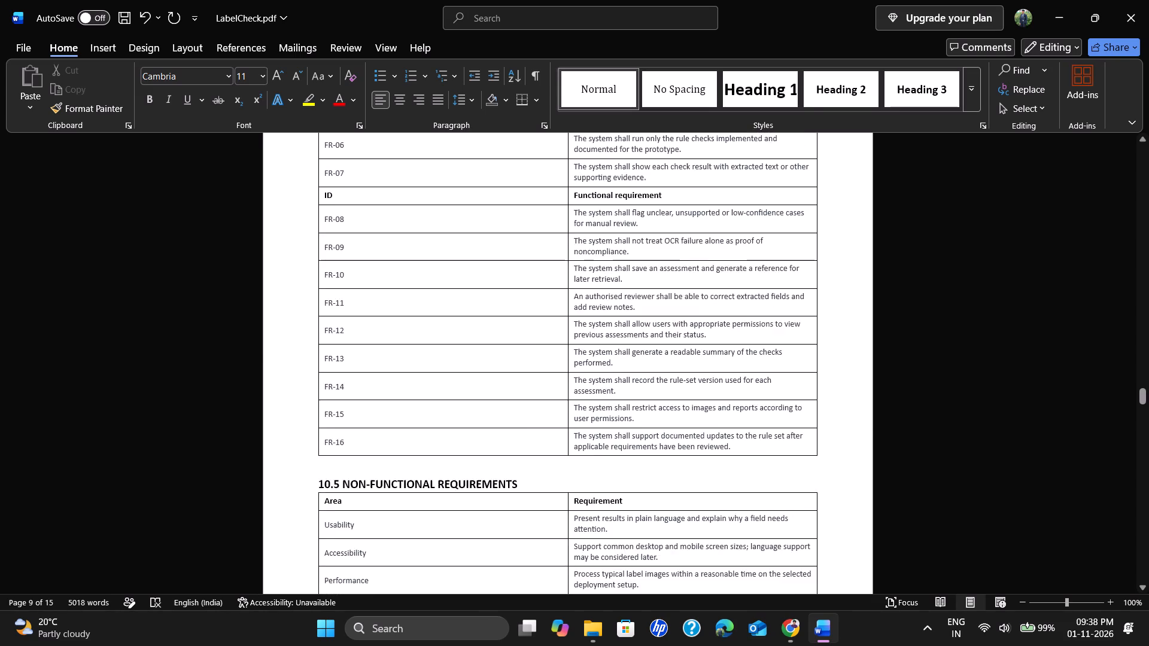
{"action": "scroll", "coordinate": [567, 384], "scroll_direction": "up", "scroll_amount": 4}
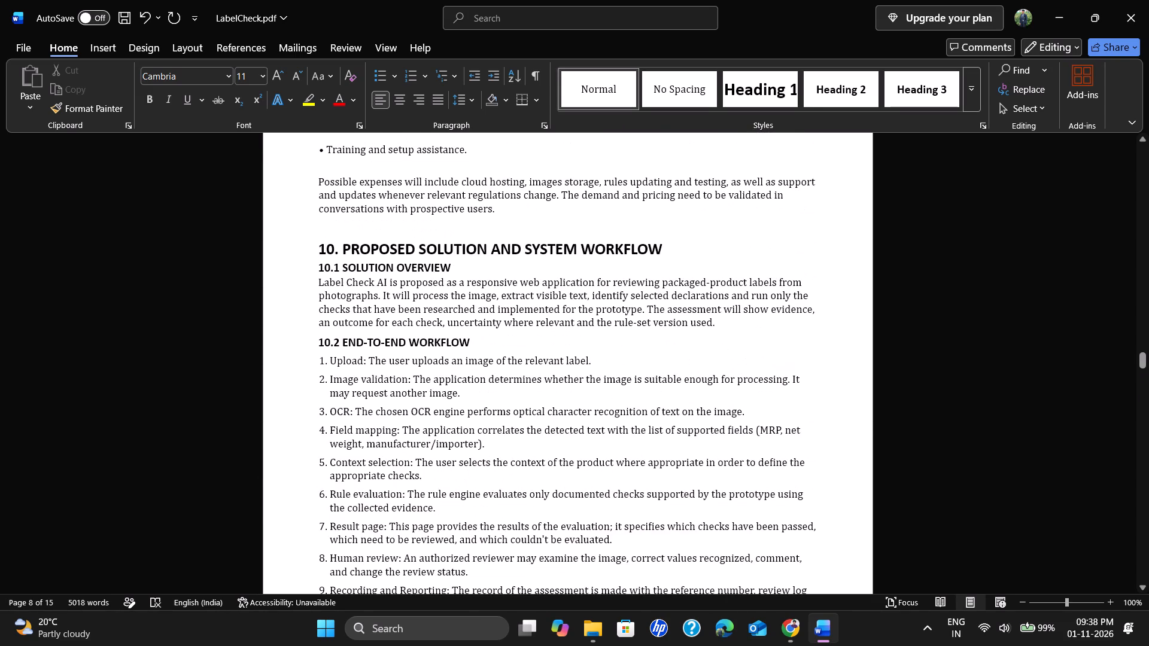
Review the section 10 workflow, the business model, target users and success measures back to the section 6 competitor table.
{"action": "scroll", "coordinate": [567, 384], "scroll_direction": "down", "scroll_amount": 1}
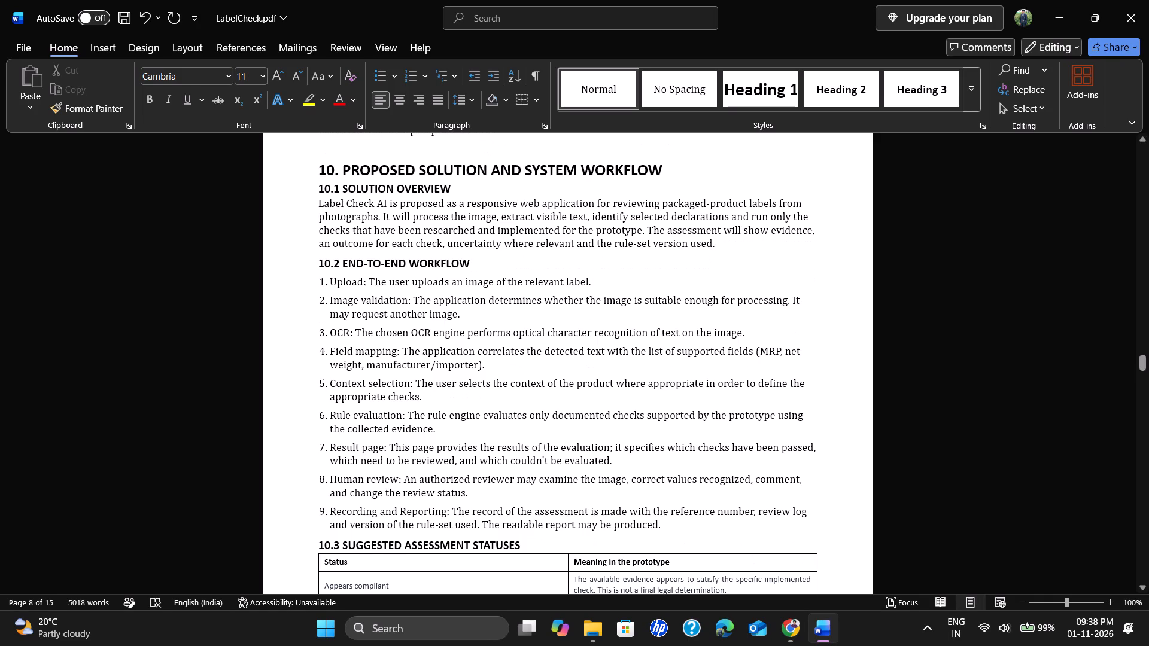
{"action": "scroll", "coordinate": [607, 316], "scroll_direction": "down", "scroll_amount": 1}
{"action": "scroll", "coordinate": [607, 316], "scroll_direction": "up", "scroll_amount": 1}
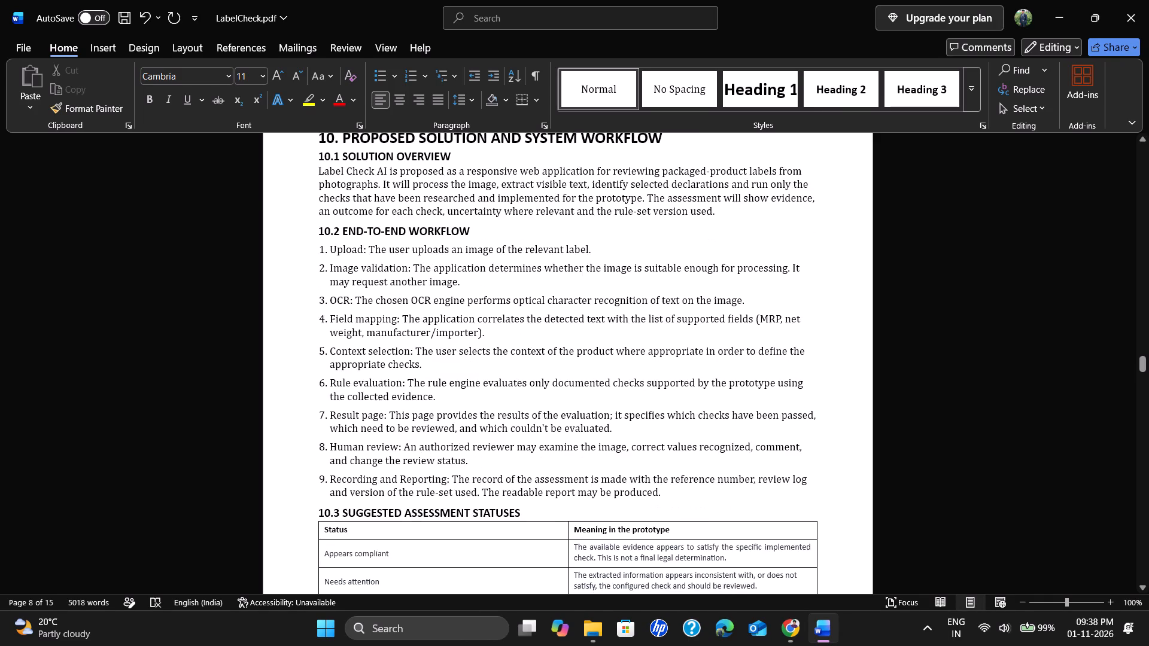
{"action": "scroll", "coordinate": [607, 316], "scroll_direction": "up", "scroll_amount": 3}
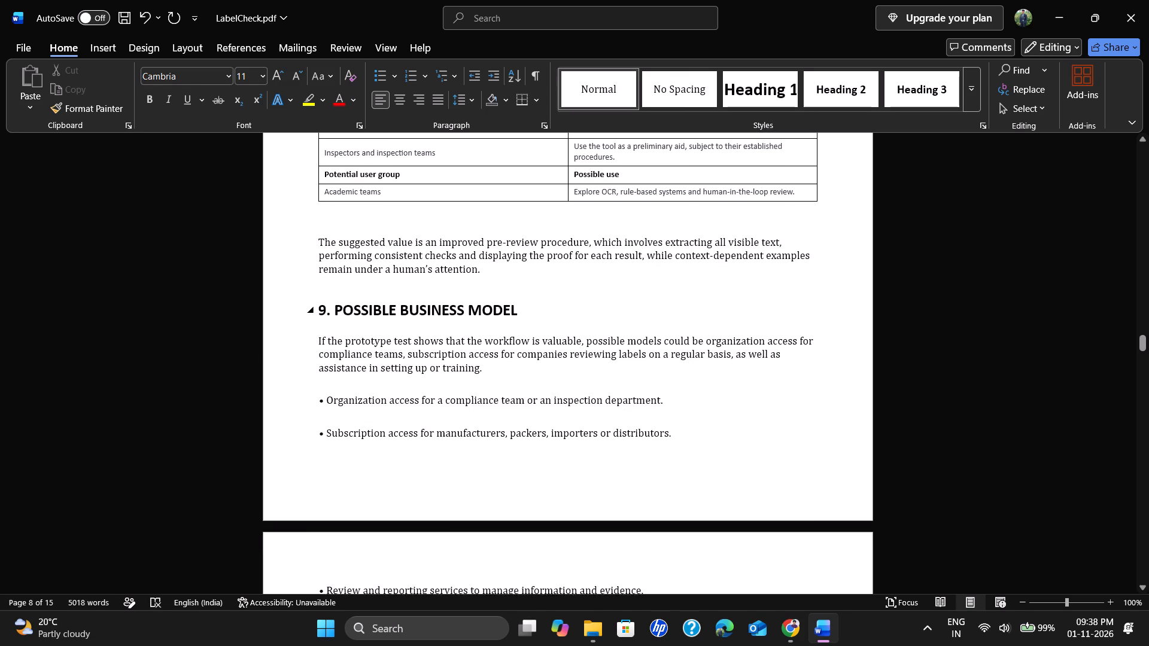
{"action": "scroll", "coordinate": [607, 316], "scroll_direction": "up", "scroll_amount": 2}
{"action": "scroll", "coordinate": [607, 316], "scroll_direction": "down", "scroll_amount": 1}
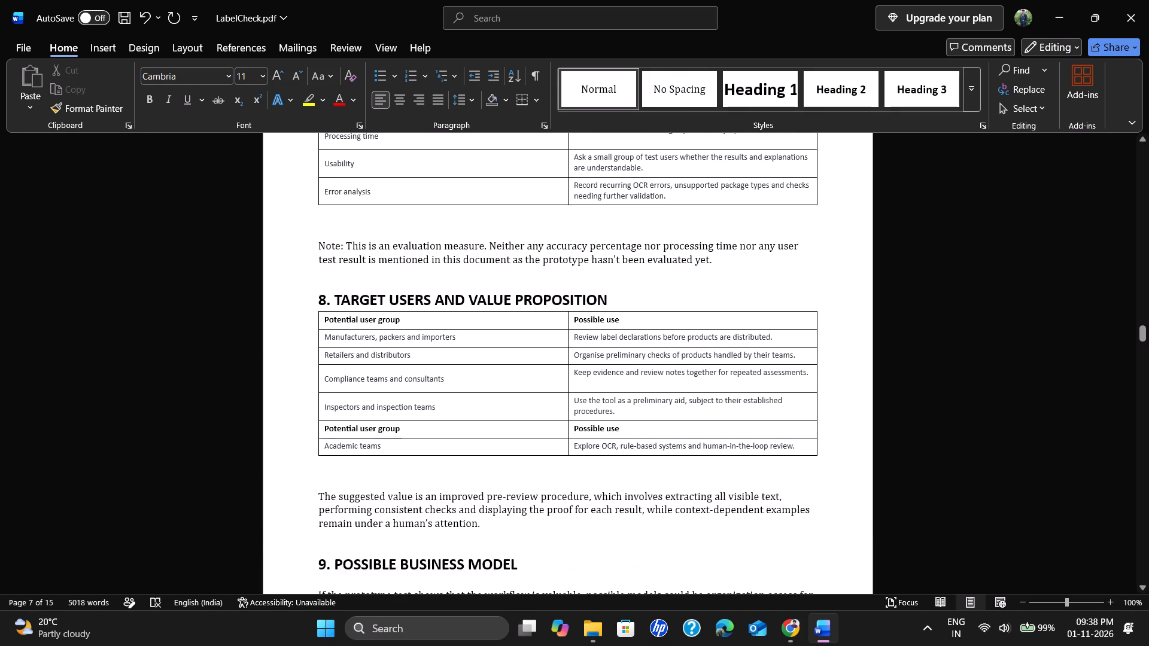
{"action": "scroll", "coordinate": [607, 316], "scroll_direction": "down", "scroll_amount": 1}
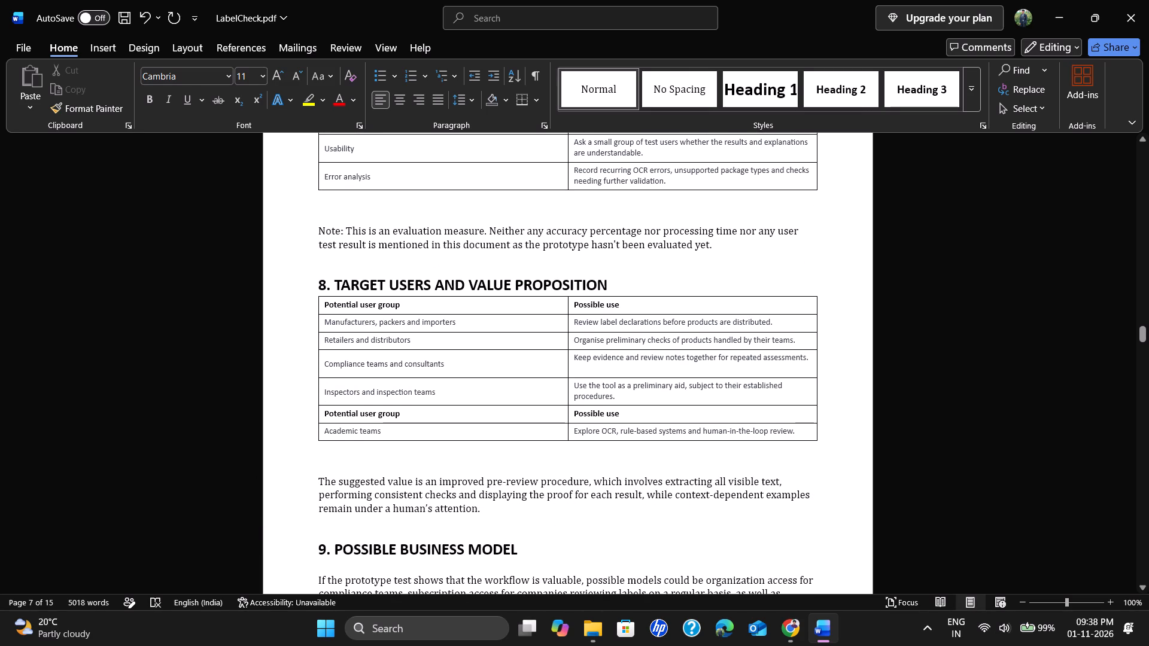
{"action": "scroll", "coordinate": [573, 354], "scroll_direction": "up", "scroll_amount": 2}
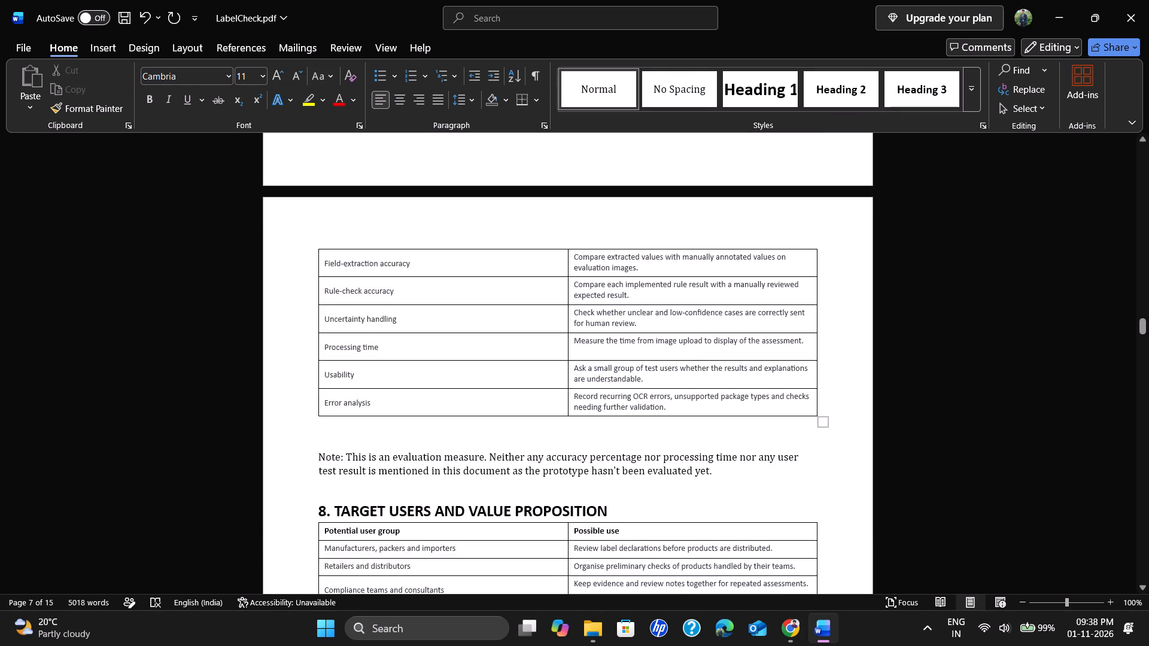
{"action": "scroll", "coordinate": [573, 354], "scroll_direction": "up", "scroll_amount": 2}
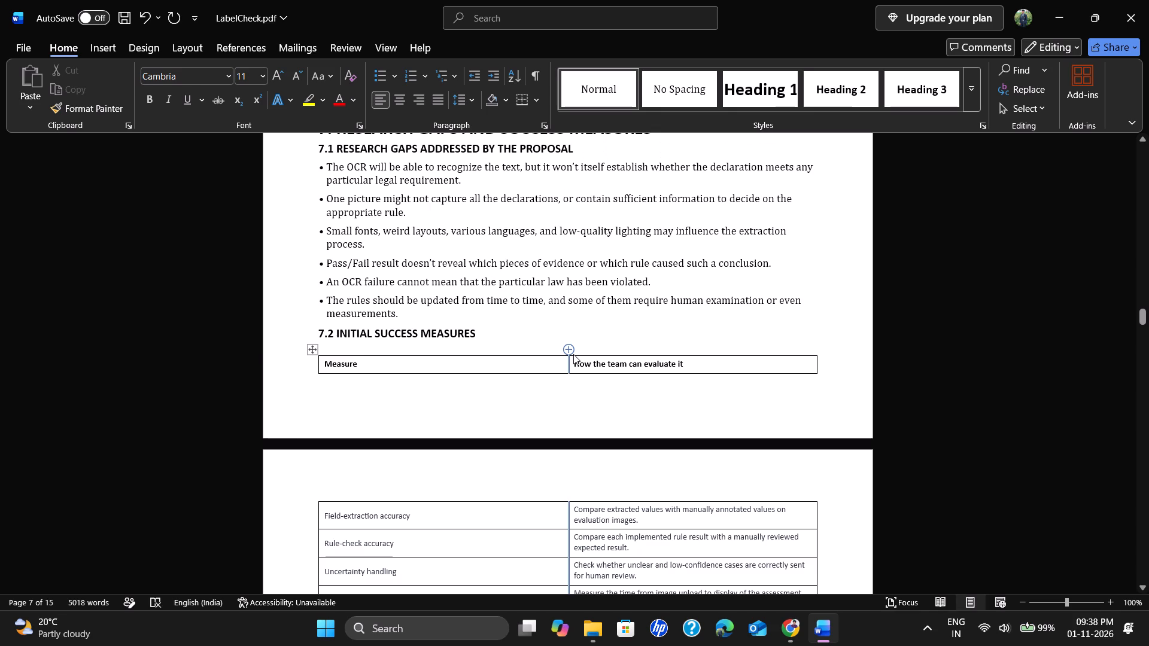
{"action": "scroll", "coordinate": [573, 354], "scroll_direction": "down", "scroll_amount": 1}
{"action": "scroll", "coordinate": [573, 354], "scroll_direction": "up", "scroll_amount": 2}
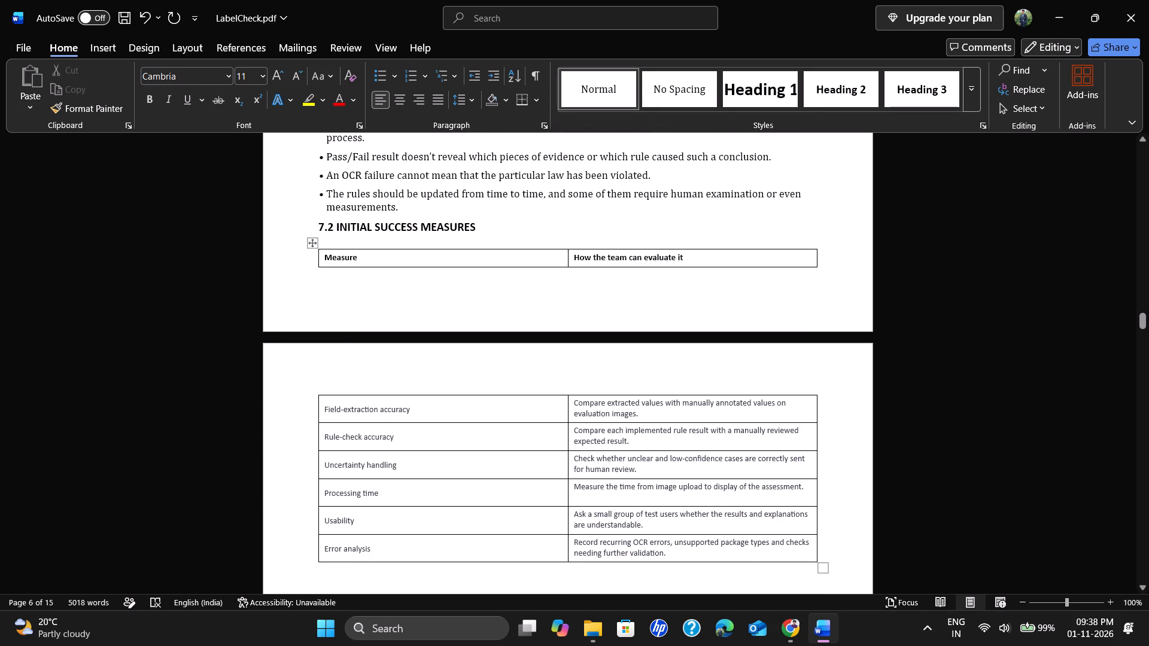
{"action": "scroll", "coordinate": [573, 354], "scroll_direction": "up", "scroll_amount": 2}
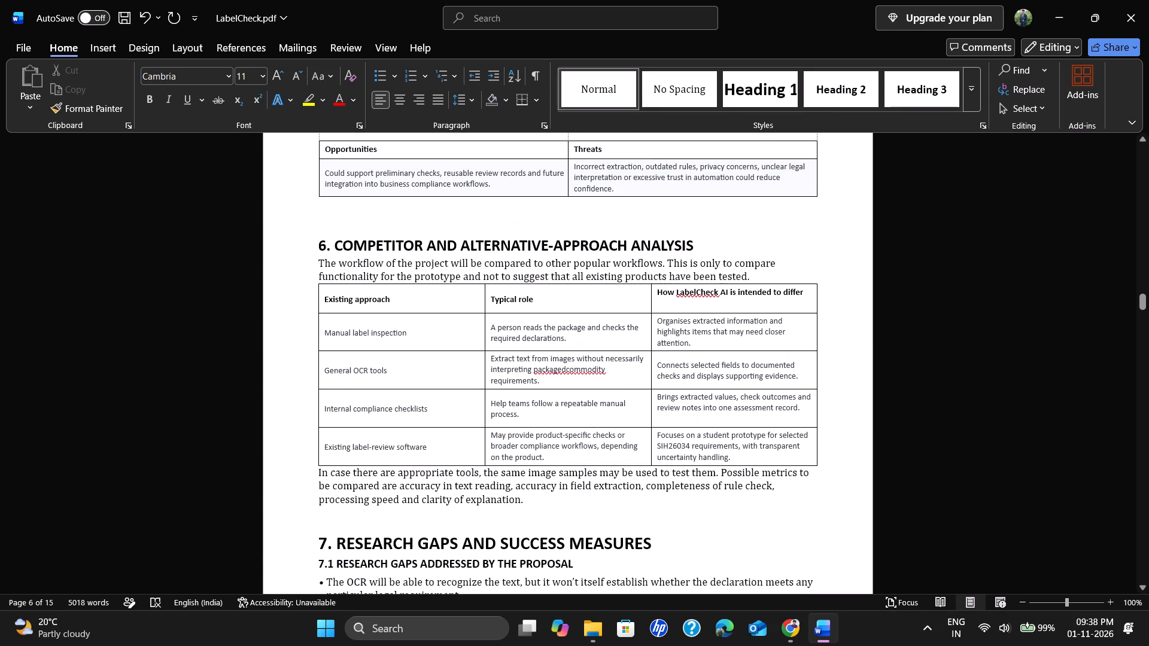
{"action": "scroll", "coordinate": [573, 354], "scroll_direction": "up", "scroll_amount": 1}
Switch to Chrome and open ChatGPT in a new tab alongside the LabelCheck PDF.
{"action": "left_click", "coordinate": [473, 368]}
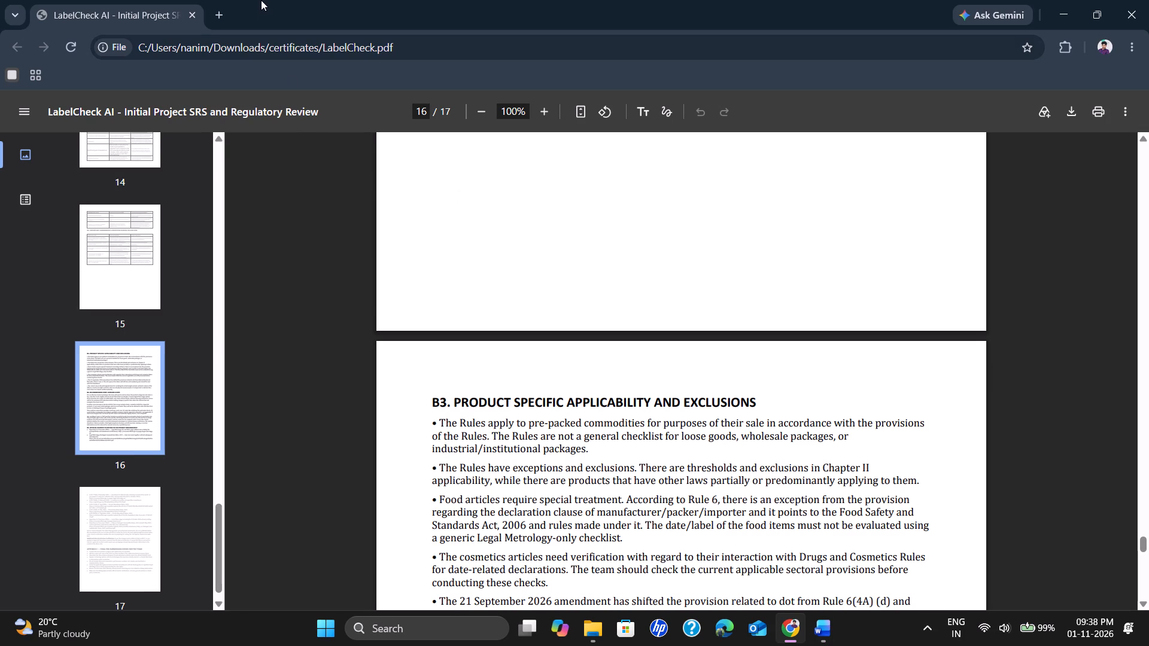
{"action": "left_click", "coordinate": [224, 5]}
{"action": "left_click", "coordinate": [127, 1]}
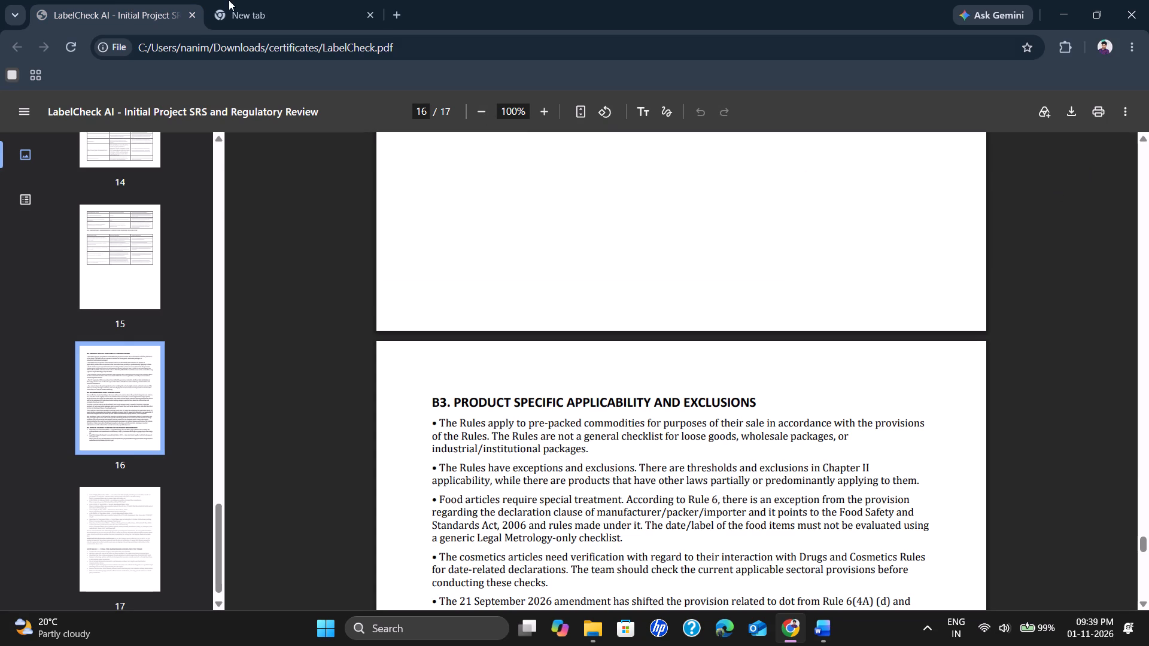
{"action": "left_click", "coordinate": [253, 0]}
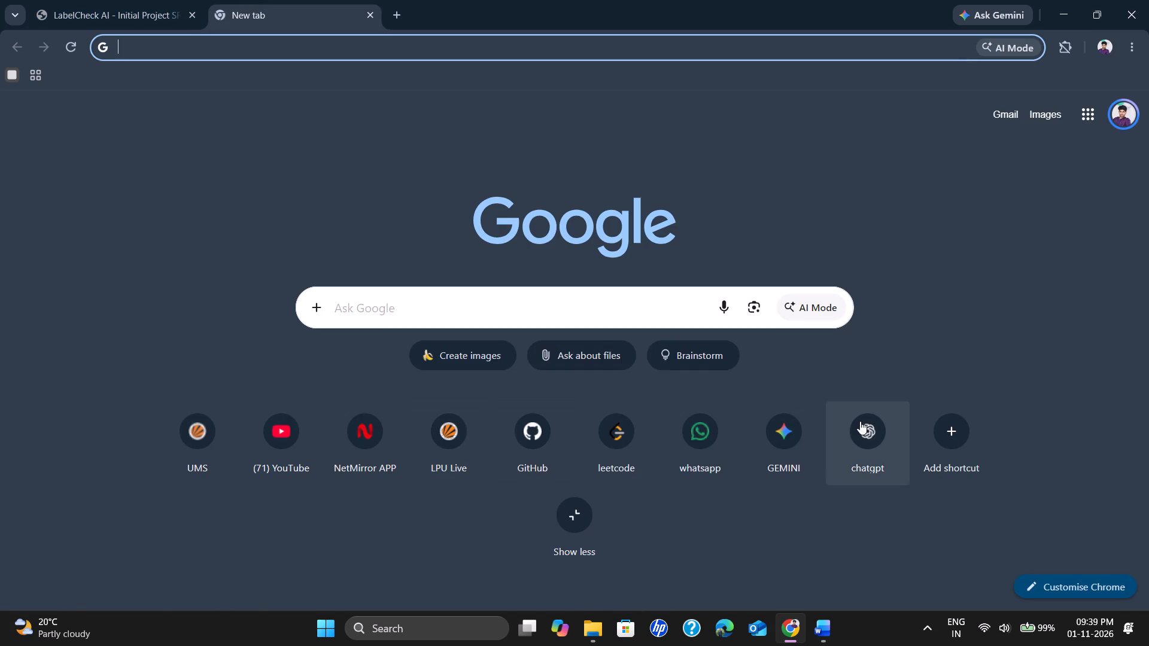
{"action": "left_click", "coordinate": [892, 429]}
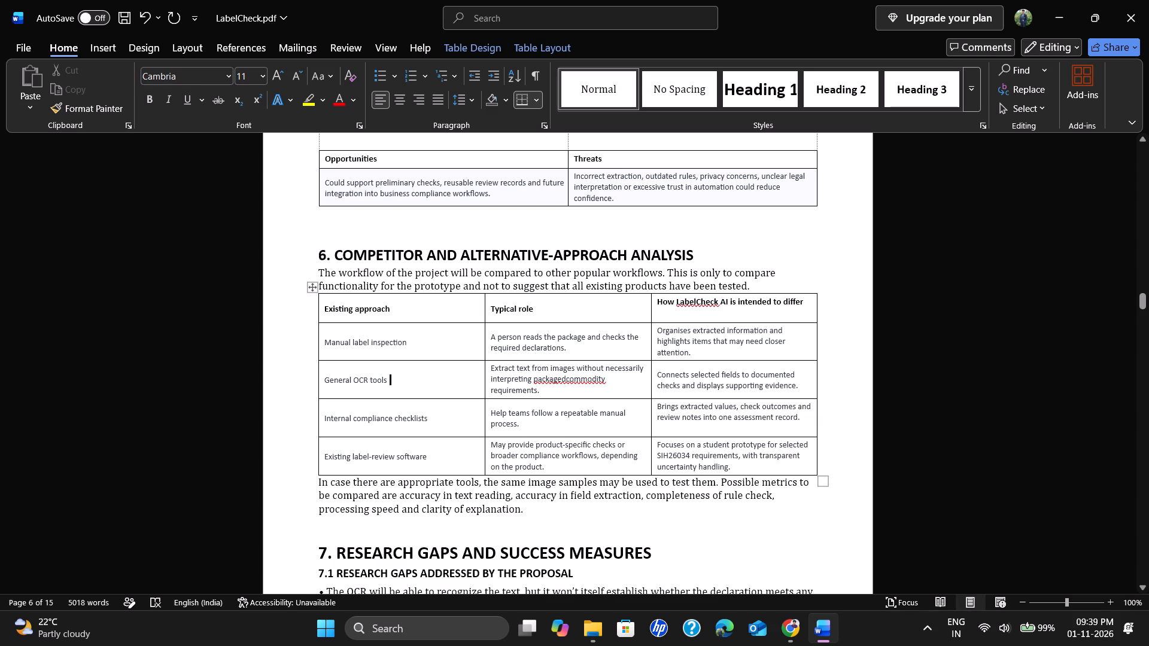
In Word, separate "packagedcommodity" into "packaged commodity" in the General OCR tools row of the section 6 table.
{"action": "left_click", "coordinate": [564, 375]}
{"action": "key", "text": "space"}
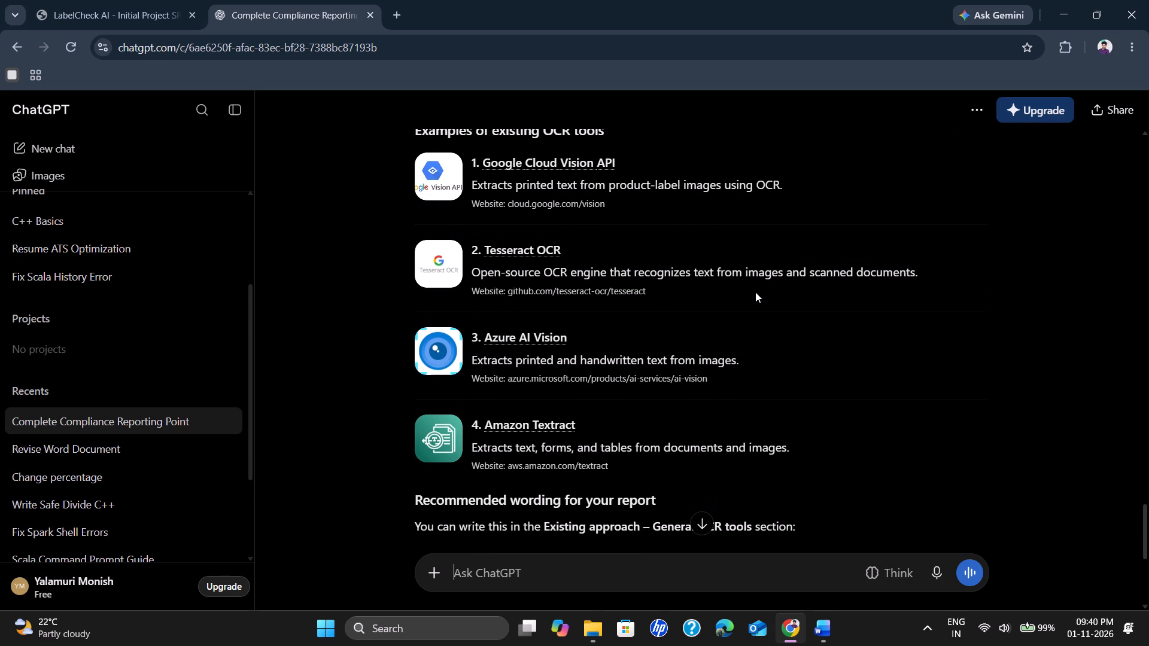
{"action": "scroll", "coordinate": [722, 267], "scroll_direction": "down", "scroll_amount": 2}
{"action": "scroll", "coordinate": [722, 267], "scroll_direction": "up", "scroll_amount": 1}
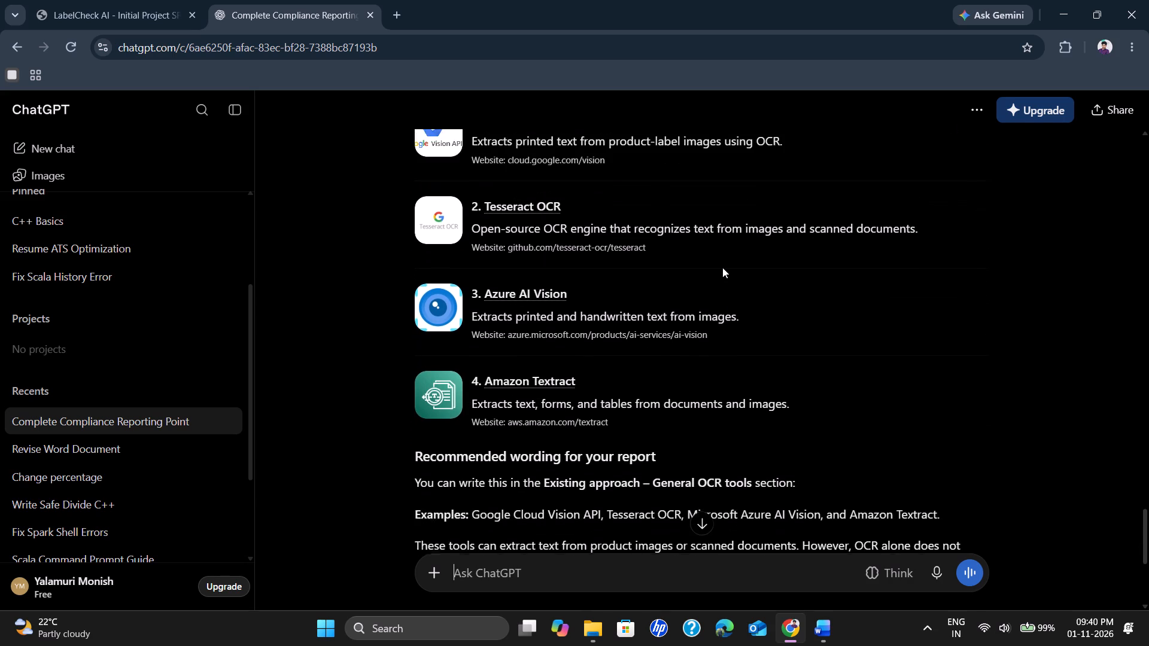
{"action": "scroll", "coordinate": [722, 267], "scroll_direction": "up", "scroll_amount": 1}
{"action": "scroll", "coordinate": [722, 267], "scroll_direction": "down", "scroll_amount": 1}
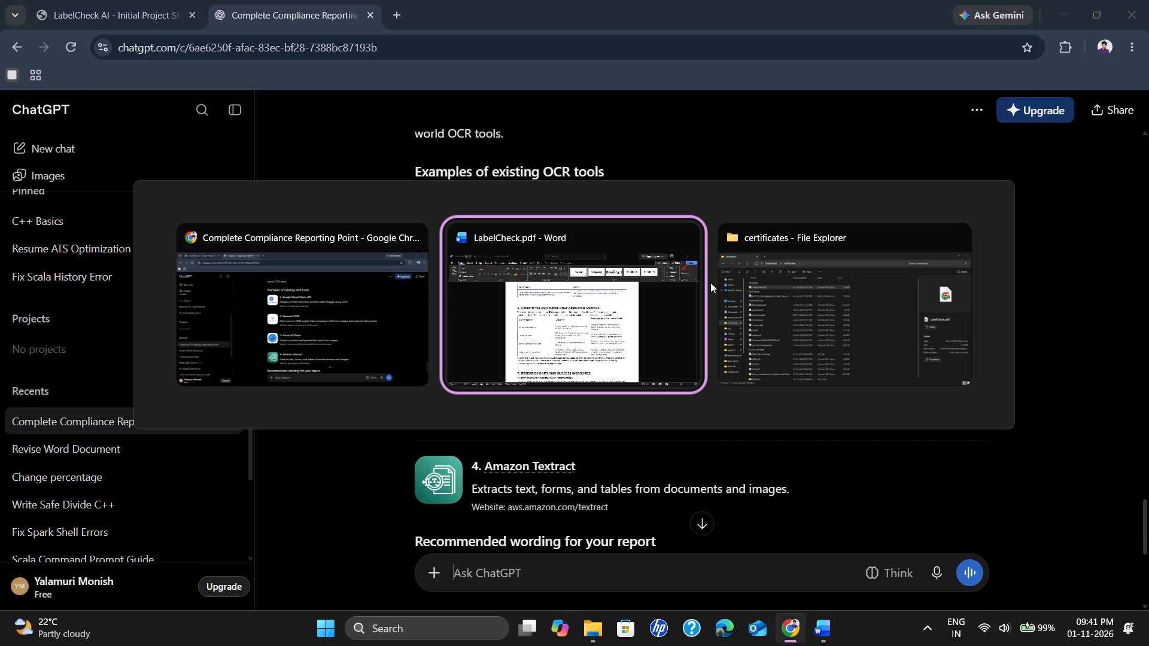
In Word, add "(Eg: Azure AI" on a new line under General OCR tools in the section 6 table.
{"action": "left_click", "coordinate": [443, 374]}
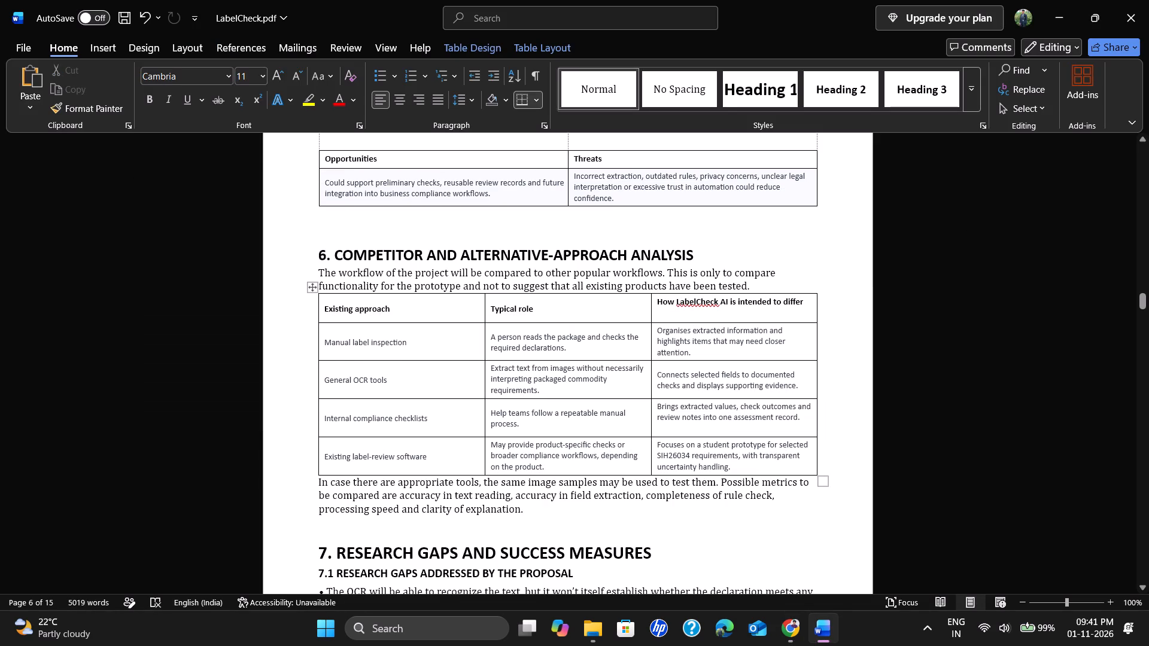
{"action": "key", "text": "space"}
{"action": "type", "text": "Eg"}
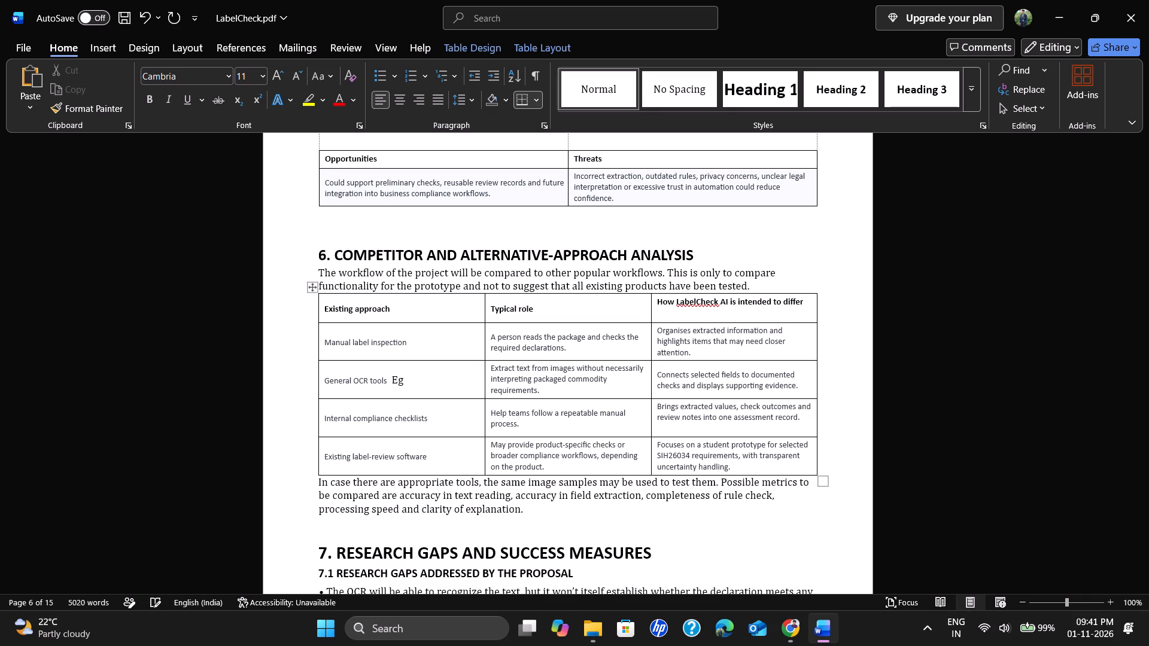
{"action": "key", "text": "BackSpace"}
{"action": "key", "text": "BackSpace"}
{"action": "key", "text": "BackSpace"}
{"action": "key", "text": "shift+Return"}
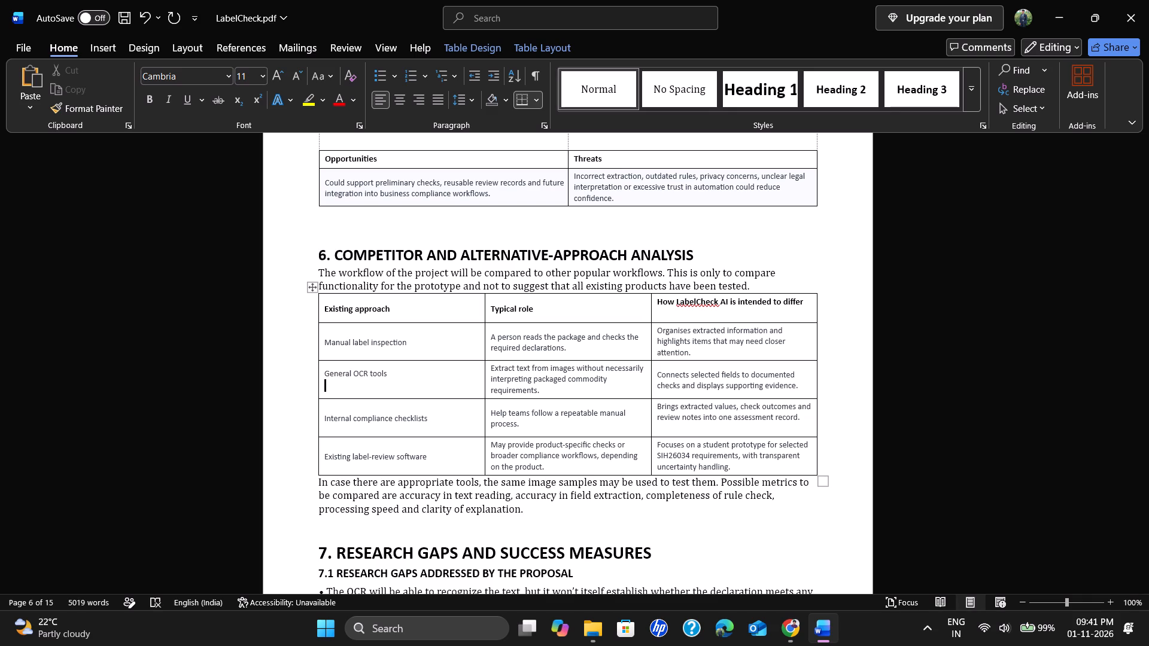
{"action": "key", "text": "shift+parenleft"}
{"action": "type", "text": "Eg"}
{"action": "type", "text": ":"}
{"action": "key", "text": "space"}
{"action": "key", "text": "shift+a"}
{"action": "type", "text": "zure"}
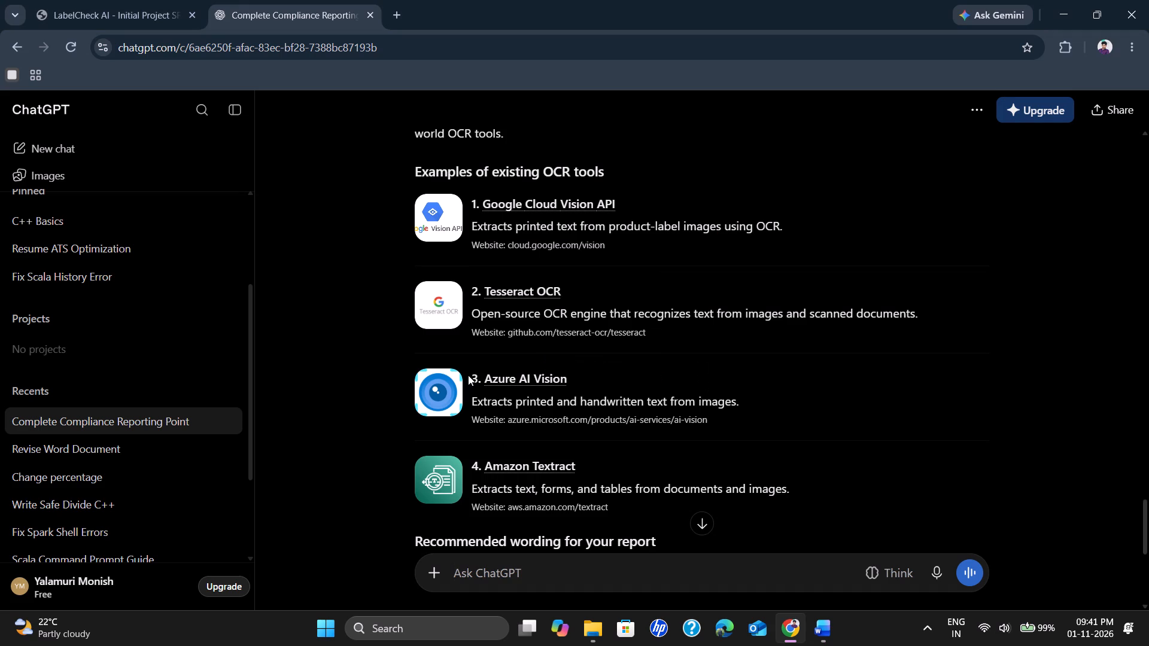
{"action": "type", "text": "AI"}
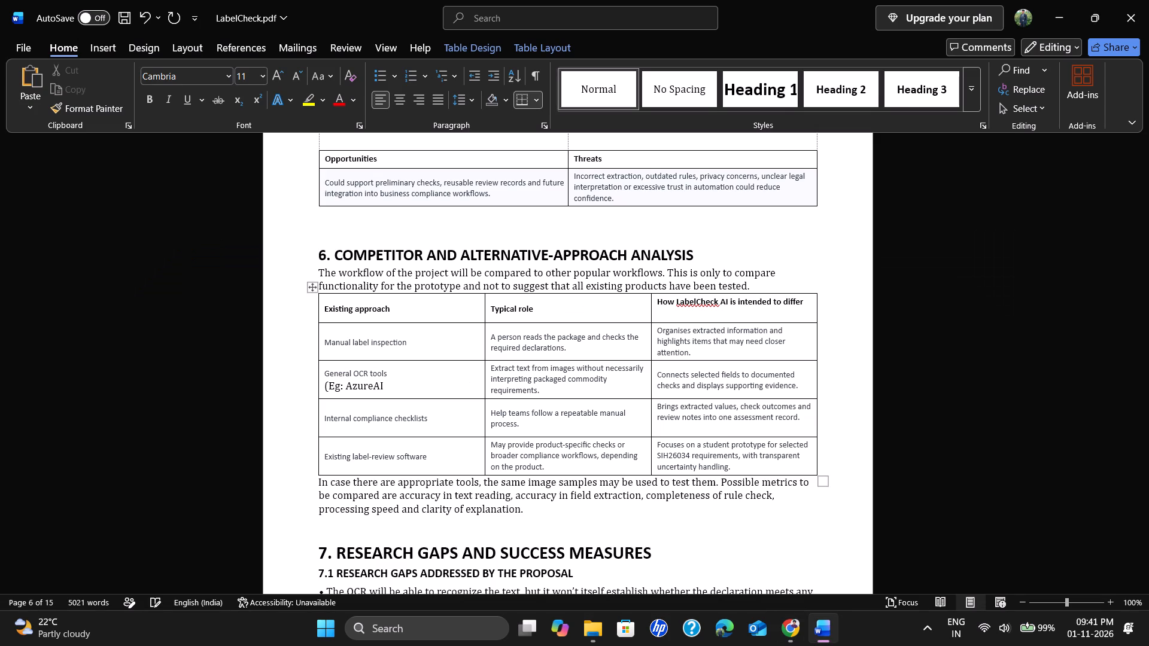
{"action": "key", "text": "space"}
{"action": "key", "text": "BackSpace"}
{"action": "key", "text": "BackSpace"}
{"action": "key", "text": "BackSpace"}
{"action": "key", "text": "space"}
{"action": "type", "text": "AI"}
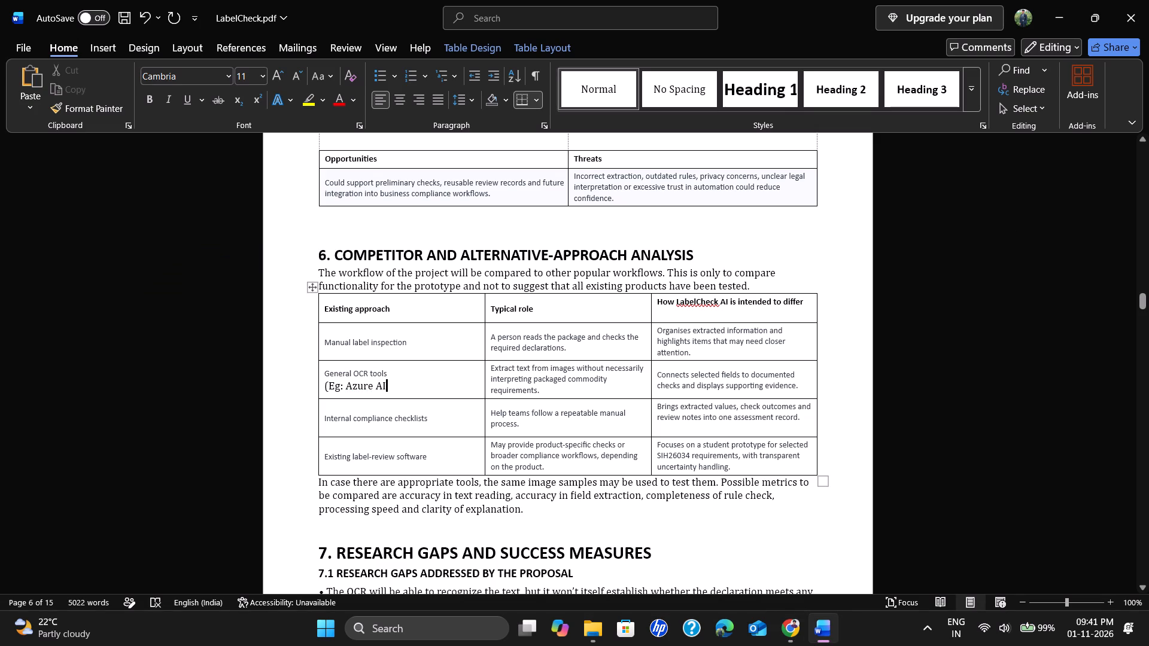
Set the font size of the "(Eg: Azure AI" line to 8.5, matching the General OCR tools text above it.
{"action": "left_click_drag", "start_coordinate": [388, 385], "coordinate": [323, 386]}
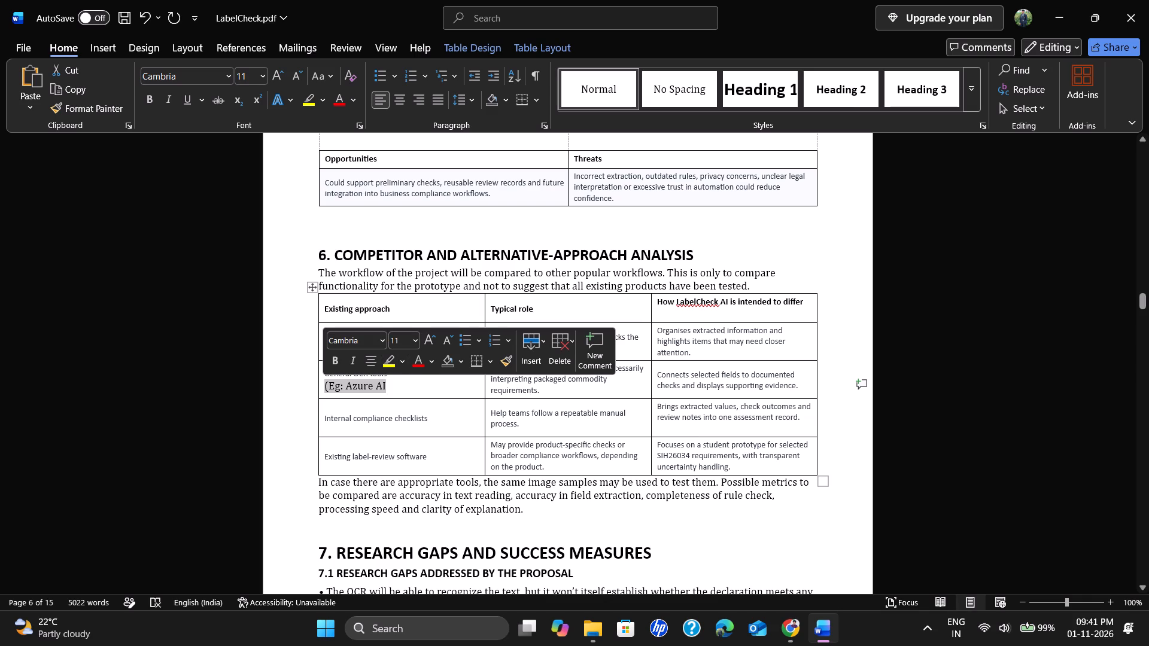
{"action": "left_click", "coordinate": [397, 379]}
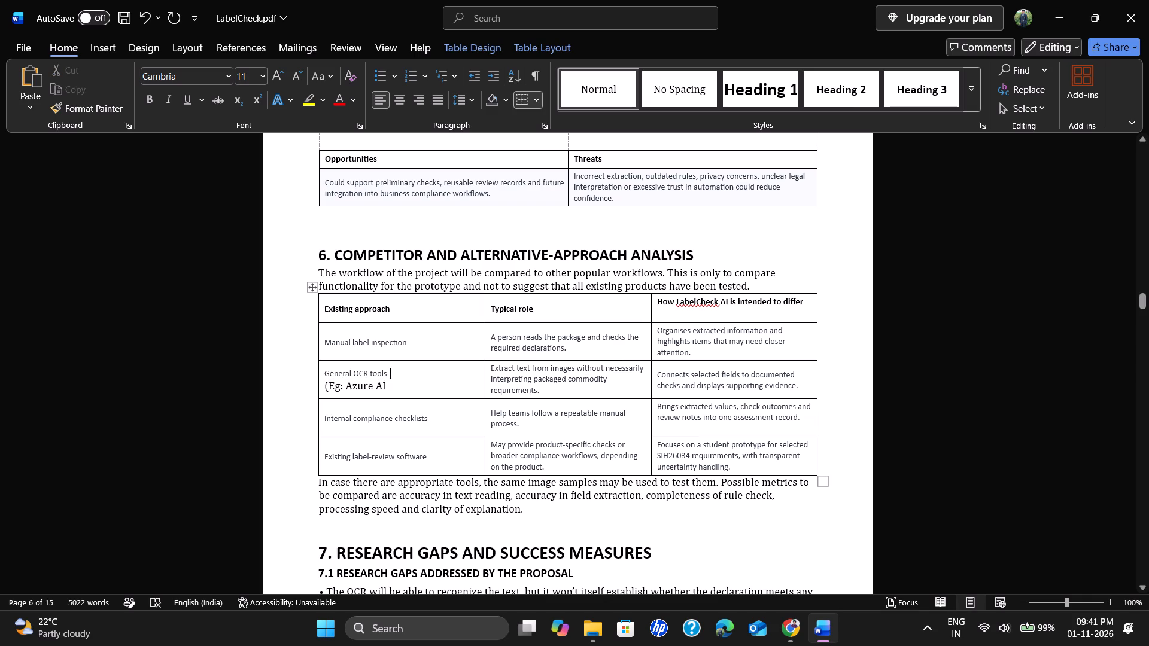
{"action": "left_click", "coordinate": [386, 373]}
{"action": "left_click_drag", "start_coordinate": [386, 373], "coordinate": [333, 371]}
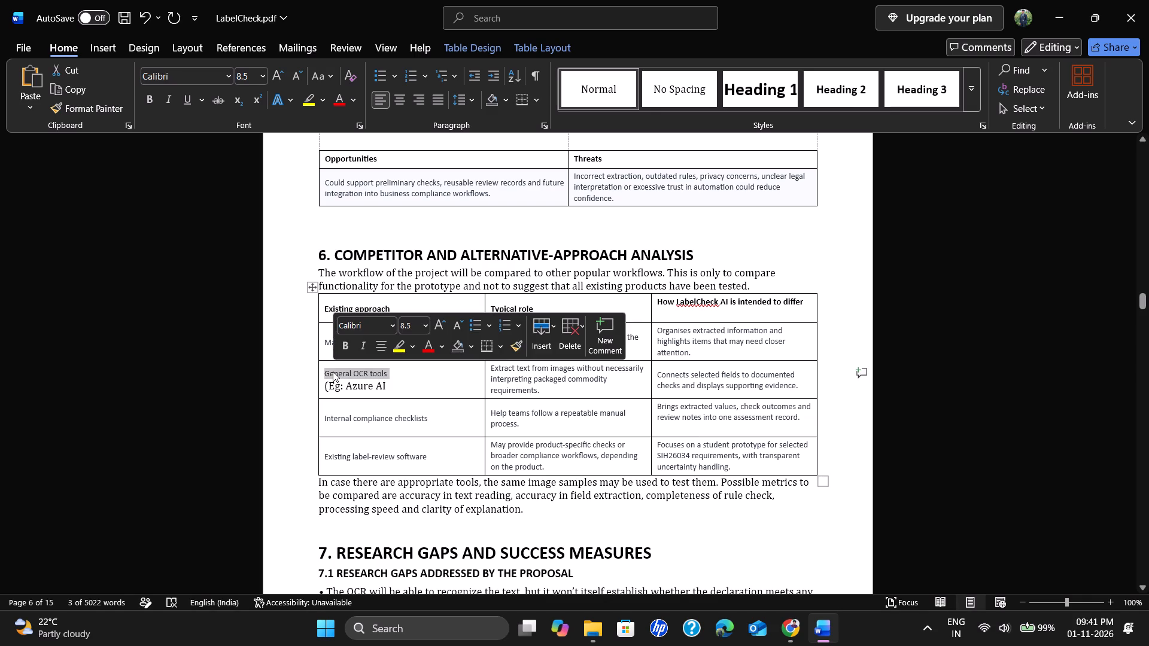
{"action": "left_click", "coordinate": [379, 389]}
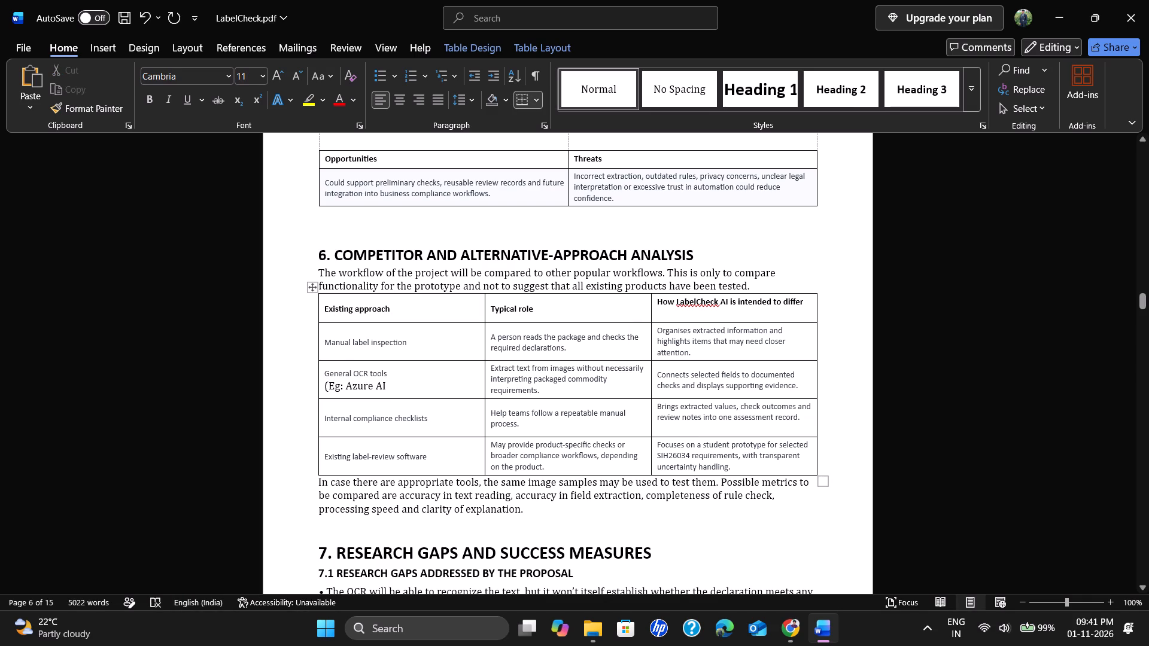
{"action": "left_click_drag", "start_coordinate": [387, 386], "coordinate": [323, 386]}
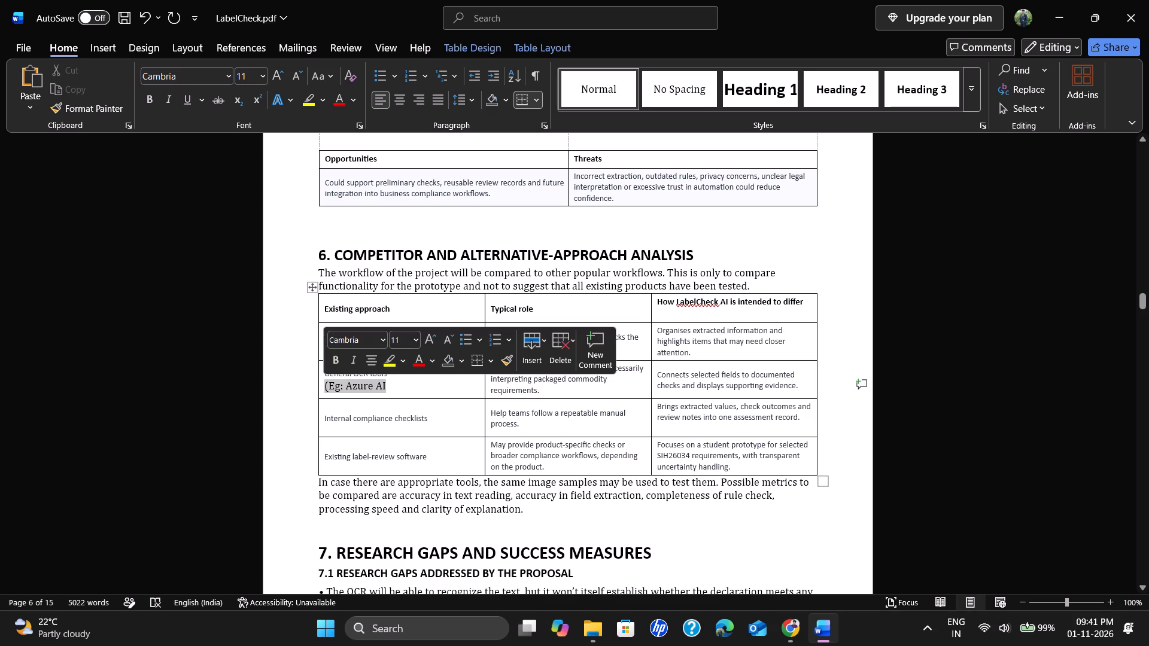
{"action": "left_click", "coordinate": [405, 340]}
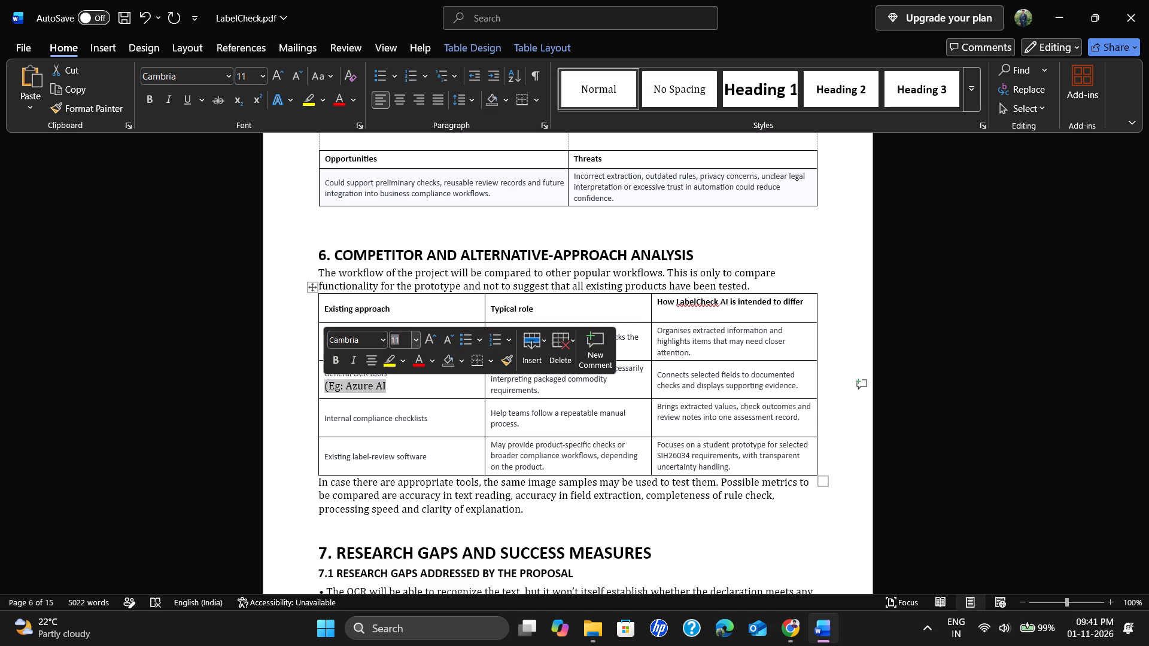
{"action": "key", "text": "BackSpace"}
{"action": "type", "text": "8.5"}
{"action": "key", "text": "Return"}
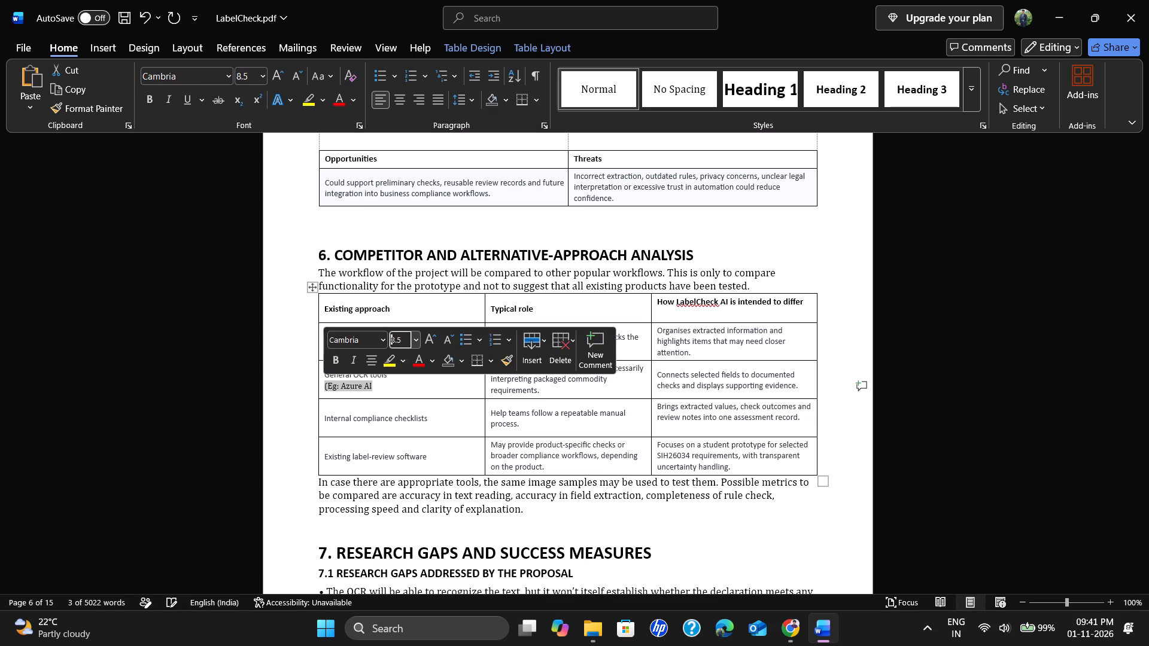
{"action": "left_click", "coordinate": [399, 388]}
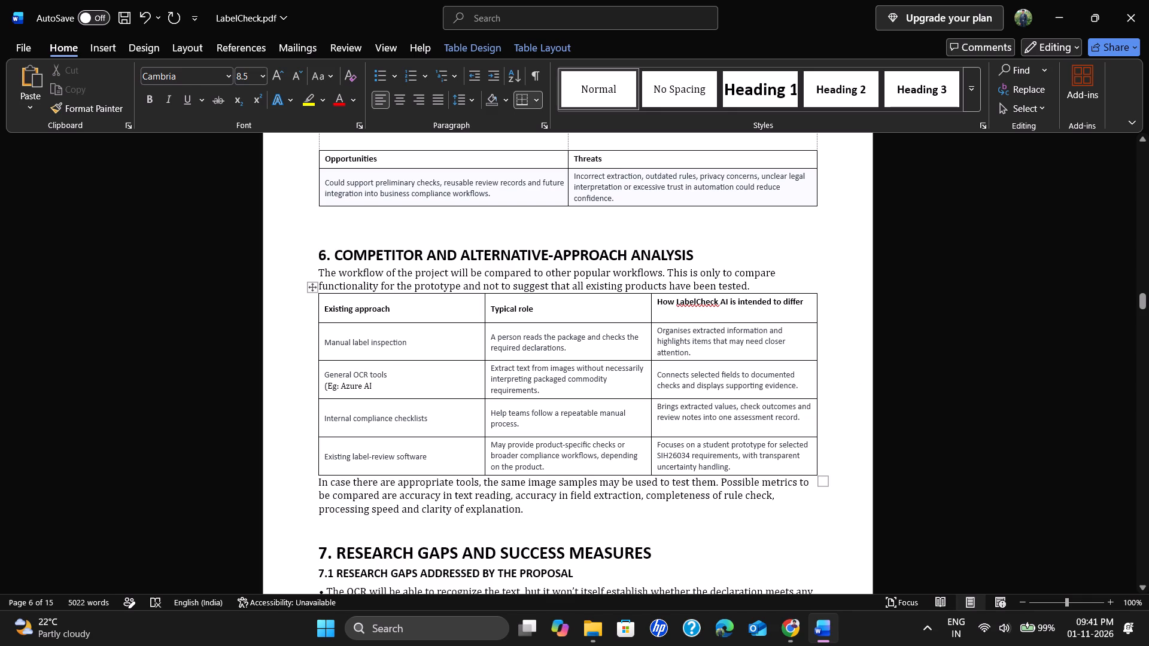
Complete the General OCR tools examples line so it reads "(Eg: Azure AI Vision, Amazon Textract, Tesseract OCR)".
{"action": "key", "text": "v"}
{"action": "key", "text": "BackSpace"}
{"action": "key", "text": "space"}
{"action": "type", "text": "Visioh"}
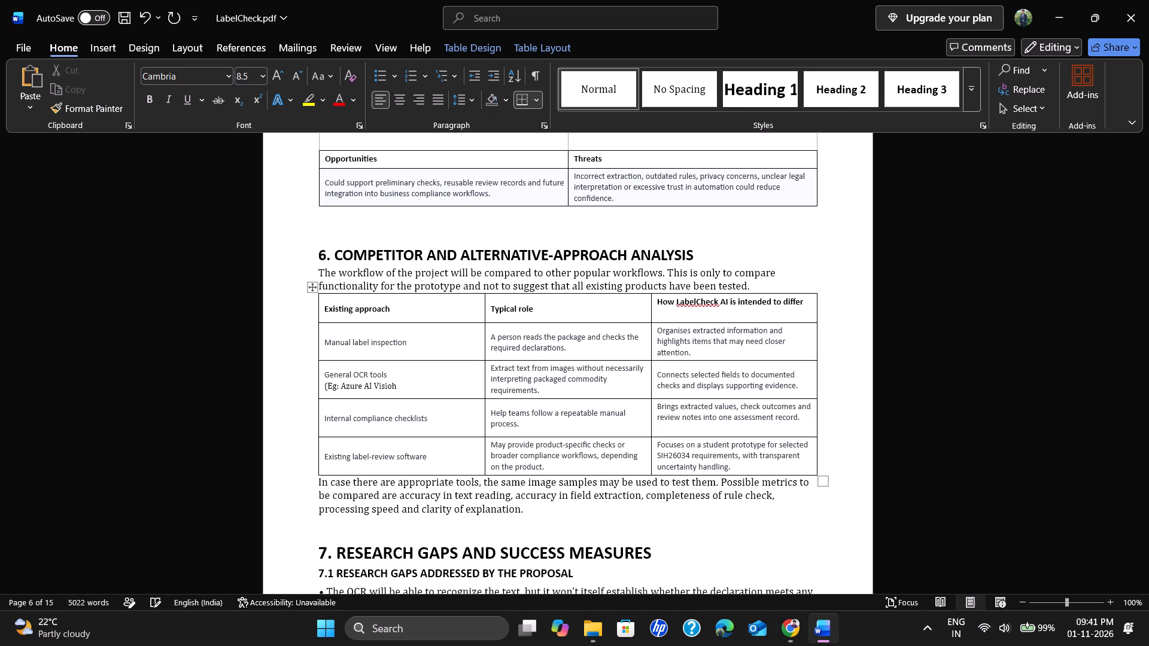
{"action": "key", "text": "BackSpace"}
{"action": "type", "text": "n,"}
{"action": "key", "text": "space"}
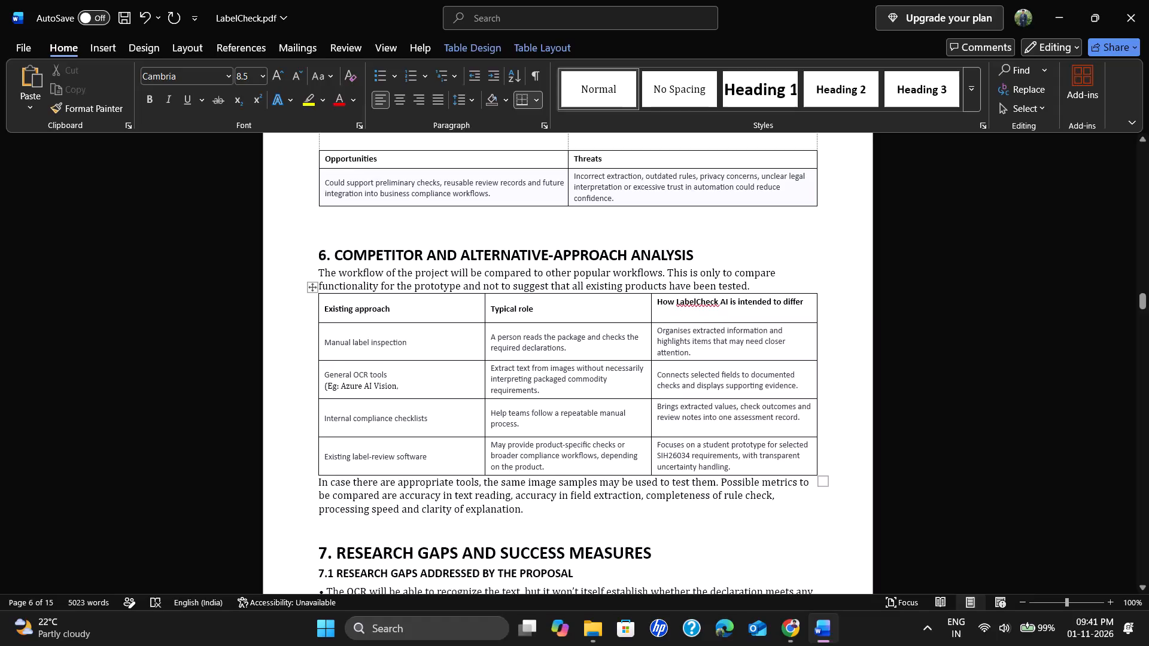
{"action": "type", "text": "Amazon Te"}
{"action": "type", "text": "xttrac"}
{"action": "key", "text": "BackSpace"}
{"action": "key", "text": "BackSpace"}
{"action": "key", "text": "BackSpace"}
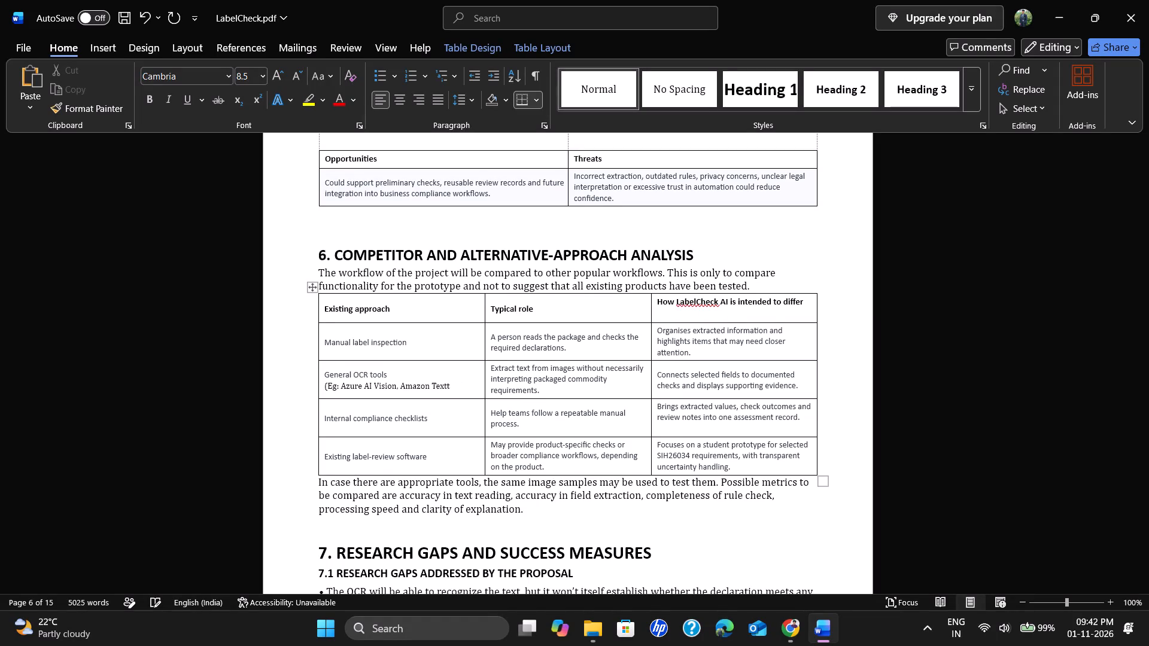
{"action": "key", "text": "r"}
{"action": "key", "text": "BackSpace"}
{"action": "key", "text": "BackSpace"}
{"action": "type", "text": "ract"}
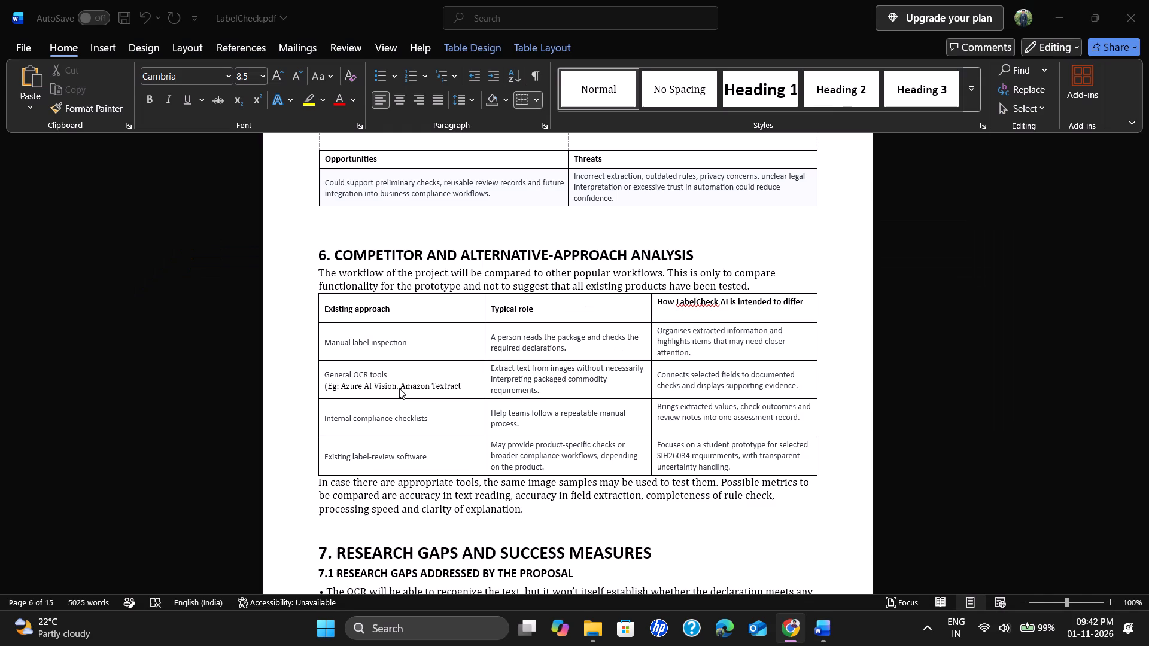
{"action": "type", "text": ","}
{"action": "key", "text": "space"}
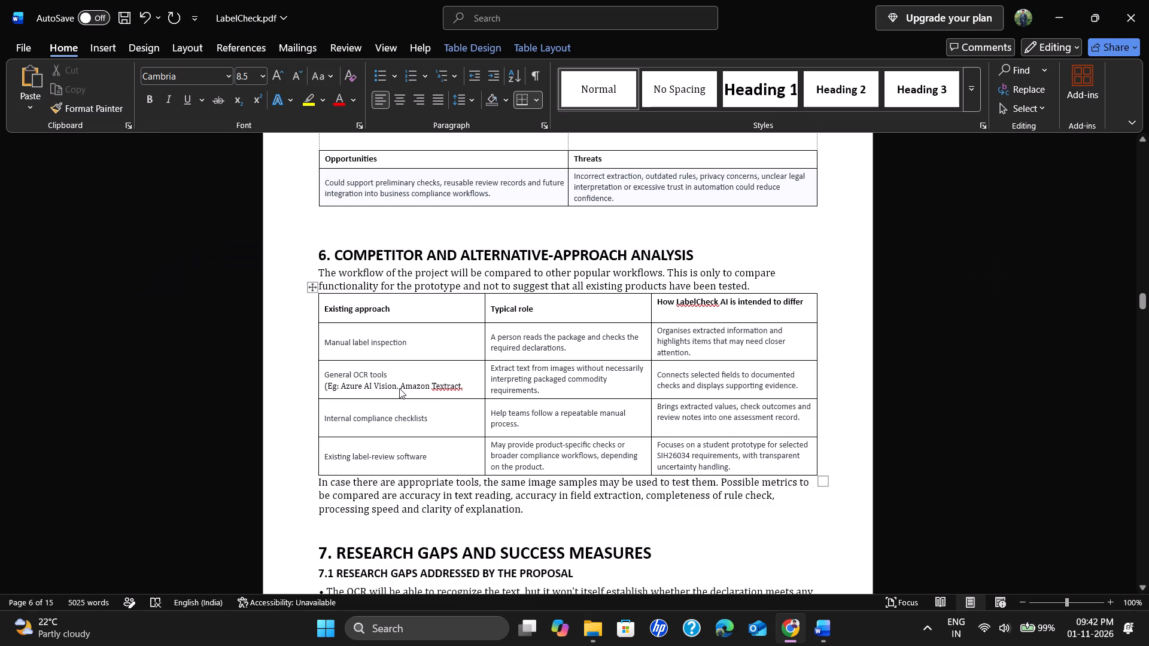
{"action": "type", "text": "Tesseract OCR"}
{"action": "key", "text": "shift+parenright"}
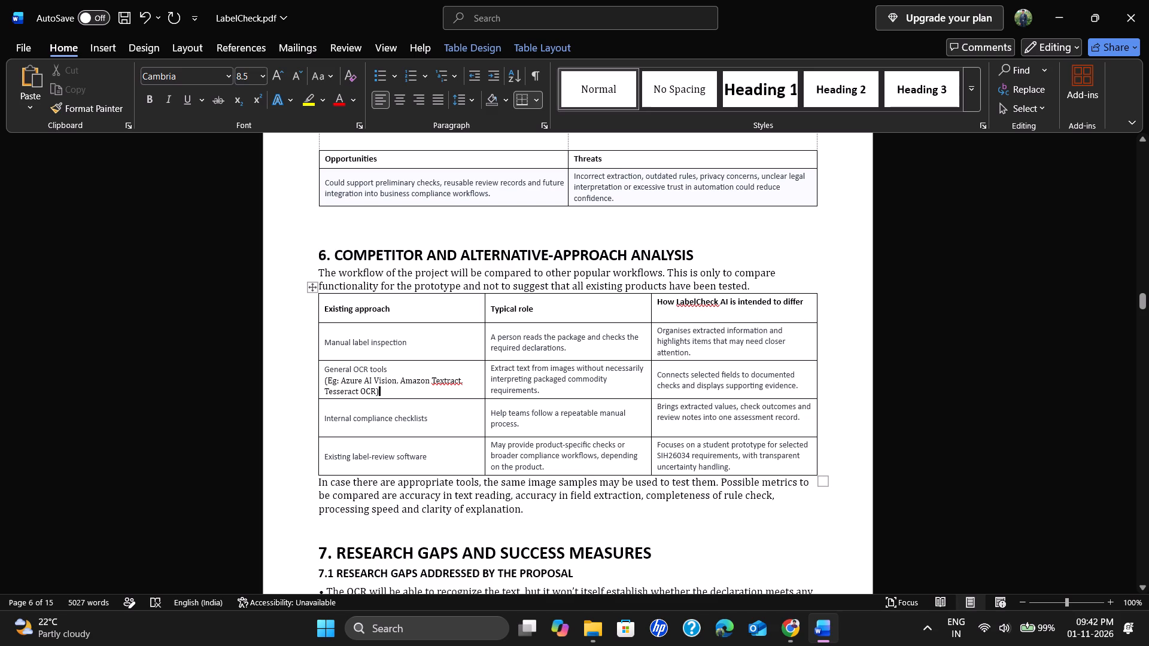
{"action": "left_click", "coordinate": [837, 311]}
{"action": "scroll", "coordinate": [816, 326], "scroll_direction": "down", "scroll_amount": 1}
{"action": "scroll", "coordinate": [756, 334], "scroll_direction": "up", "scroll_amount": 1}
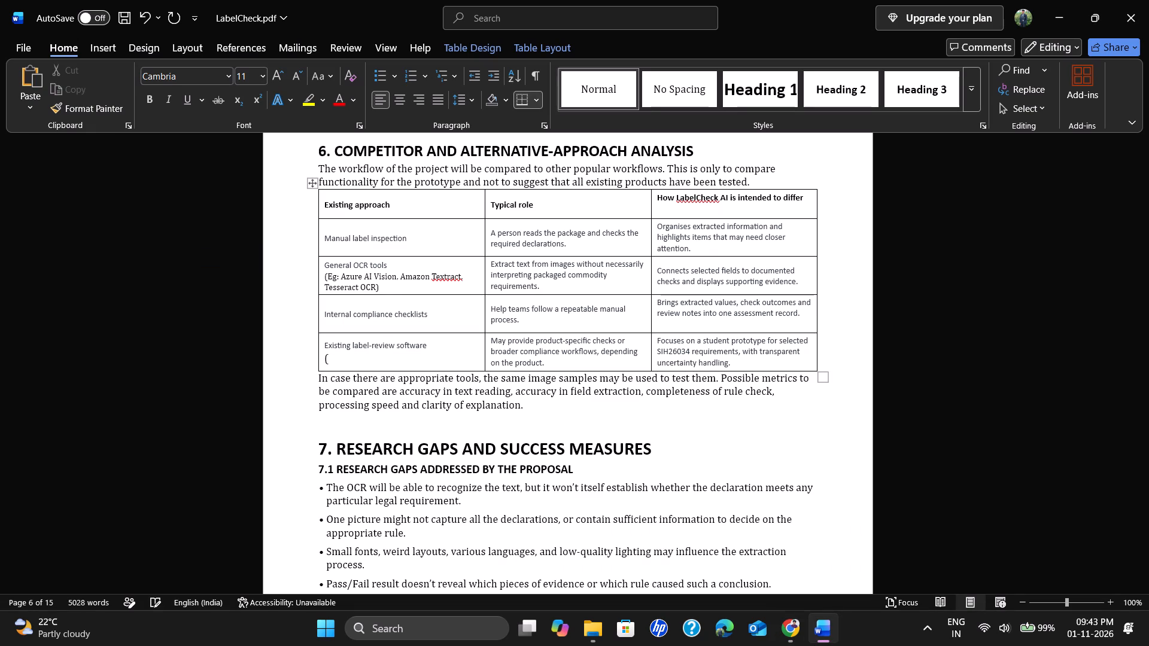
{"action": "type", "text": "EG"}
{"action": "key", "text": "BackSpace"}
{"action": "type", "text": "g:"}
{"action": "key", "text": "space"}
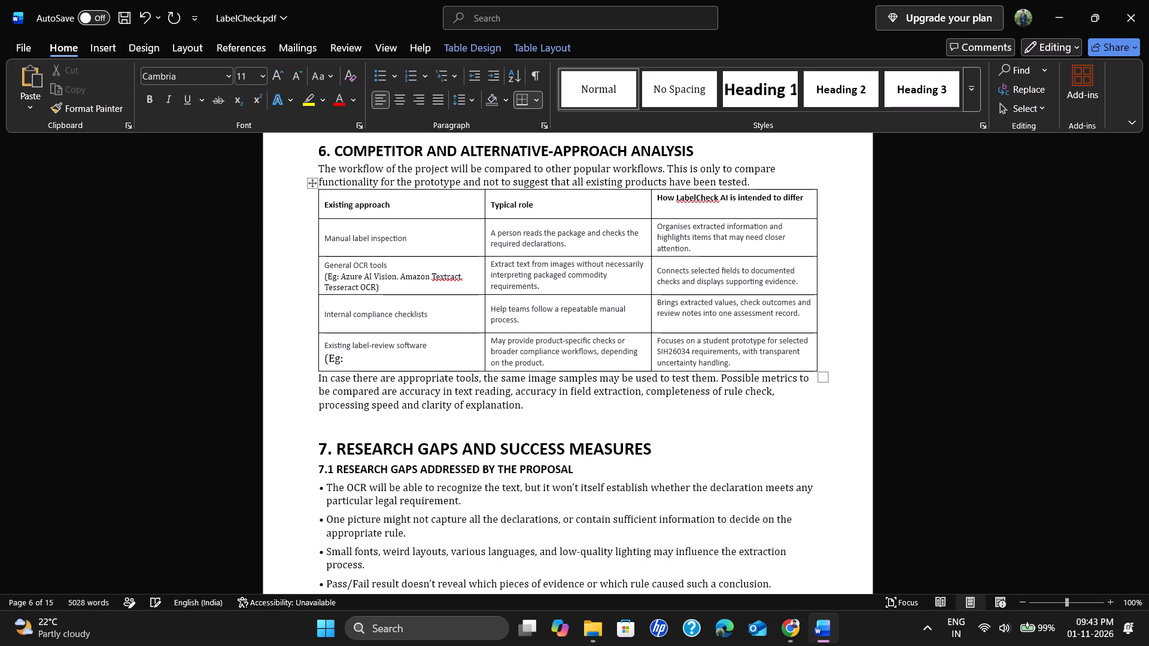
Set the font size of the "(Eg:" text under Existing label-review software to 8.5.
{"action": "key", "text": "Left"}
{"action": "key", "text": "shift+Left"}
{"action": "key", "text": "shift+Left"}
{"action": "key", "text": "shift+Left"}
{"action": "key", "text": "shift+Left"}
{"action": "key", "text": "shift+Left"}
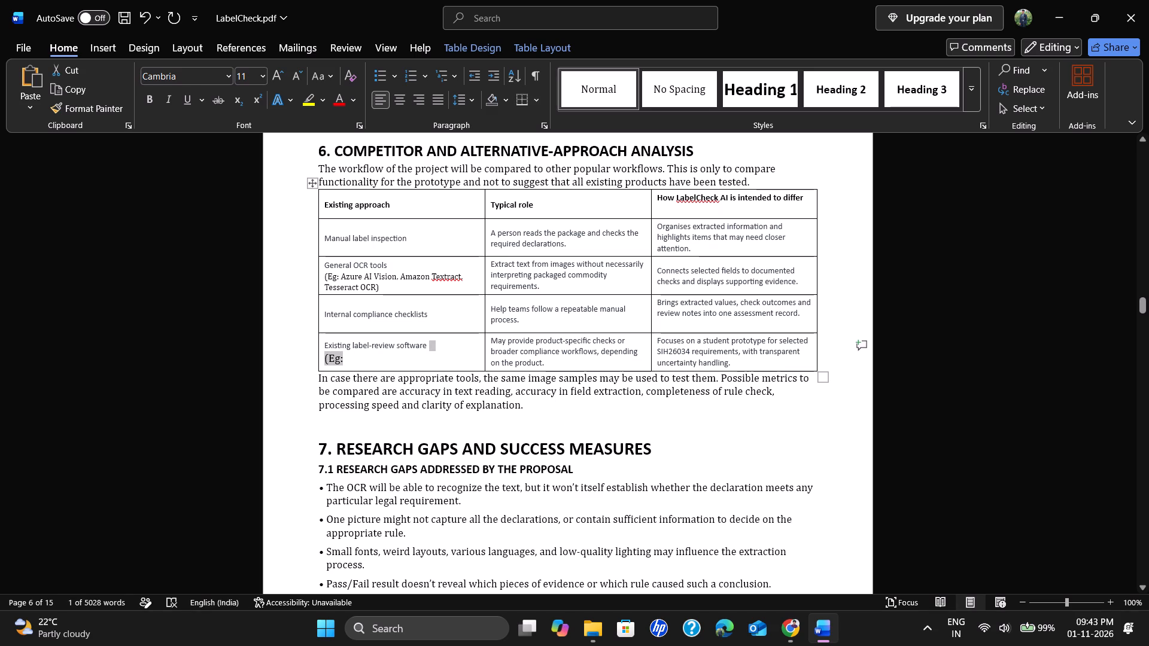
{"action": "left_click", "coordinate": [370, 375]}
{"action": "left_click_drag", "start_coordinate": [344, 363], "coordinate": [321, 358]}
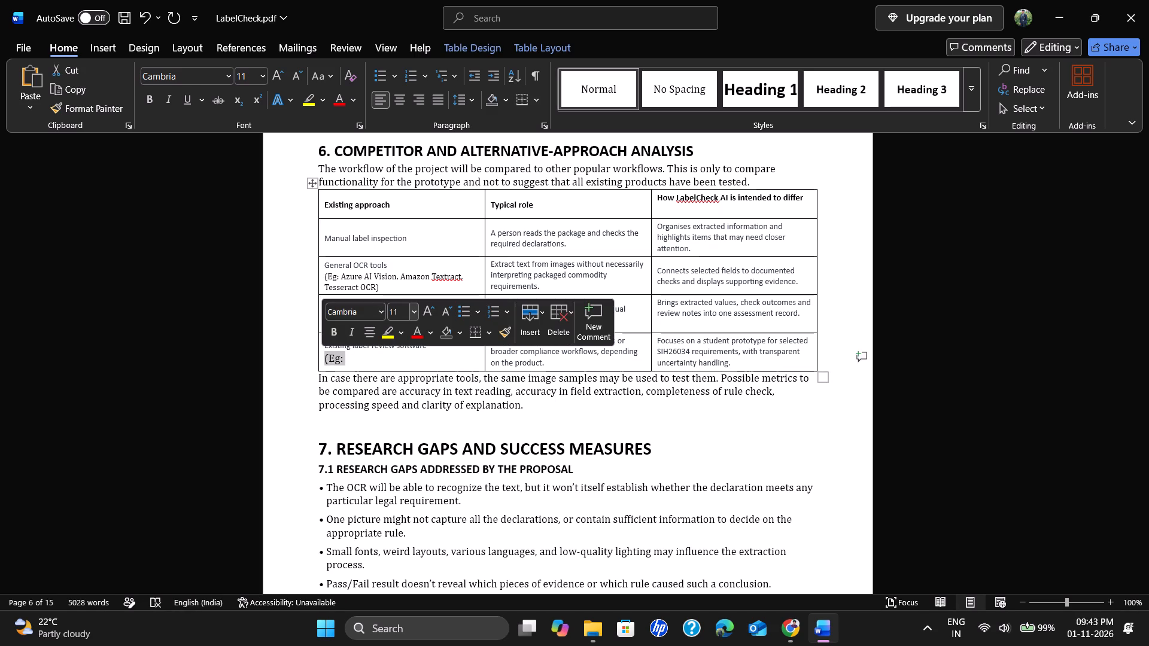
{"action": "left_click", "coordinate": [403, 313]}
{"action": "type", "text": "8.5"}
{"action": "key", "text": "Return"}
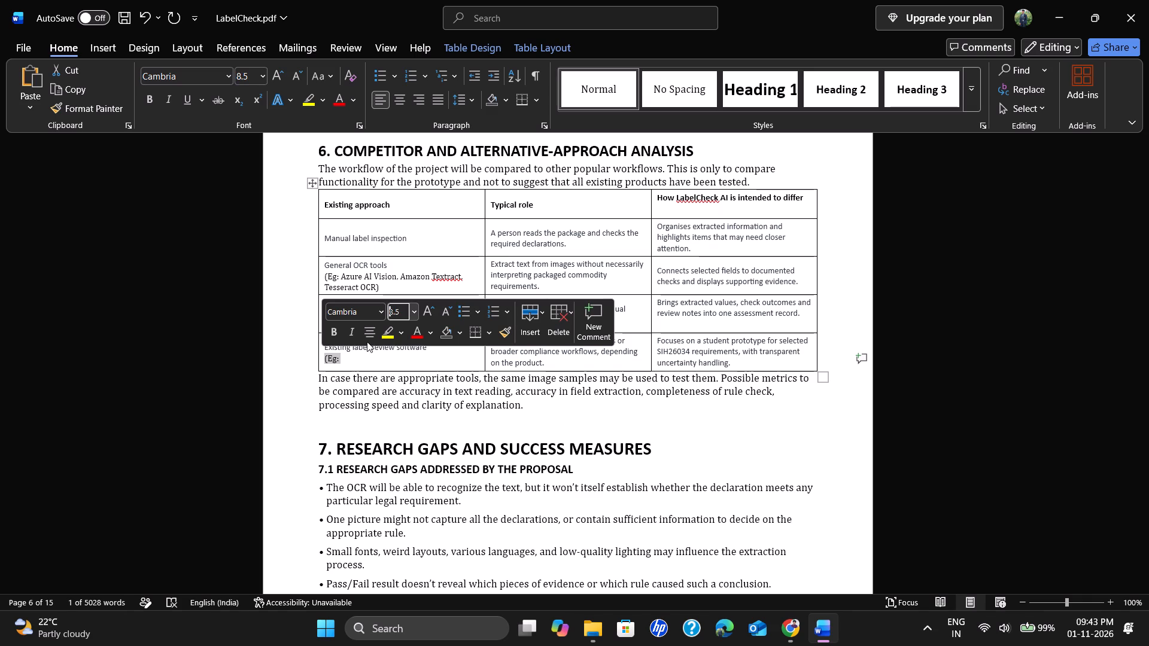
{"action": "left_click", "coordinate": [373, 353]}
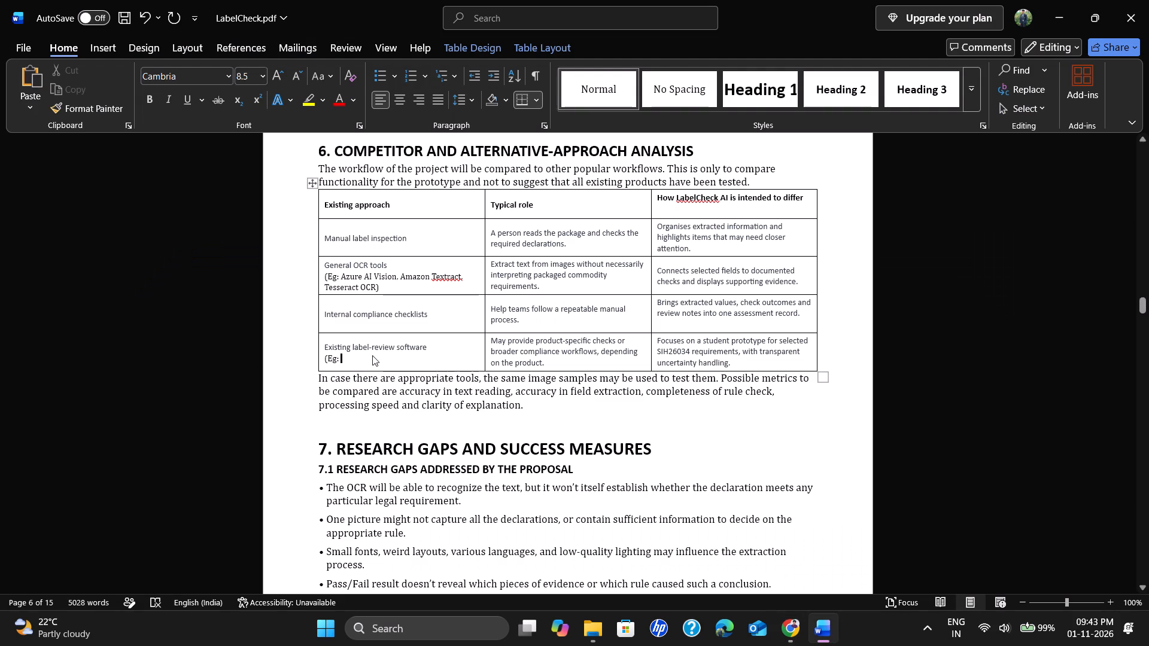
Complete the Existing label-review software examples line so it reads "(Eg: RegAsk, LoftWare NiceLabel)".
{"action": "type", "text": "RE"}
{"action": "key", "text": "BackSpace"}
{"action": "type", "text": "egAsk"}
{"action": "type", "text": ","}
{"action": "key", "text": "space"}
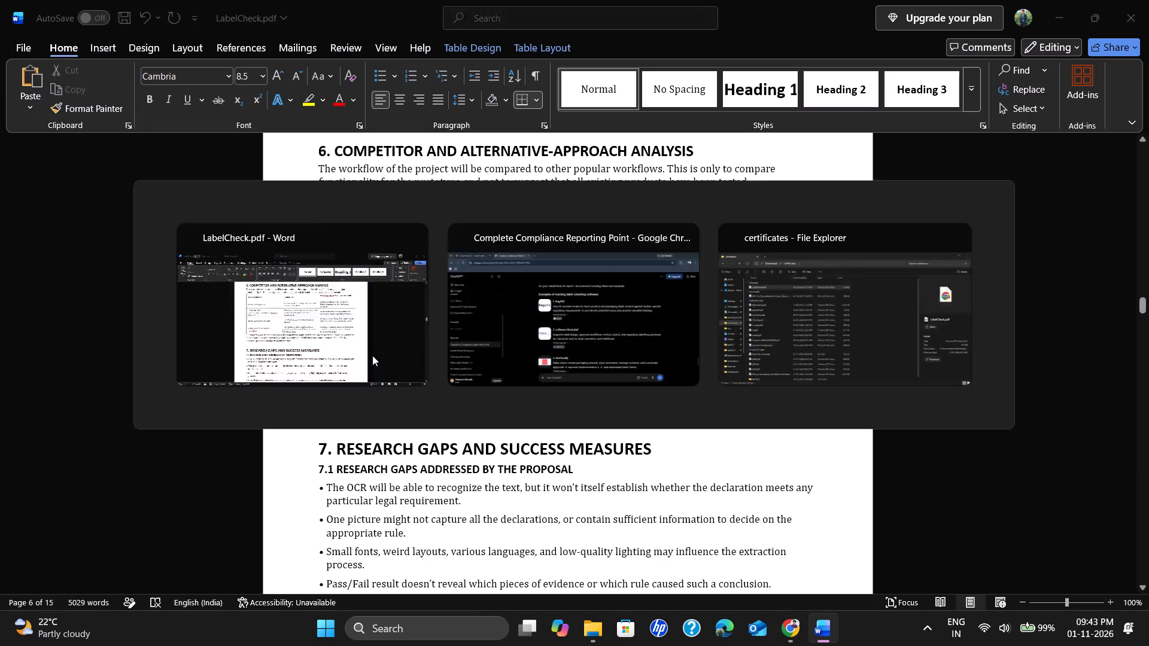
{"action": "type", "text": "LoftWare Nice"}
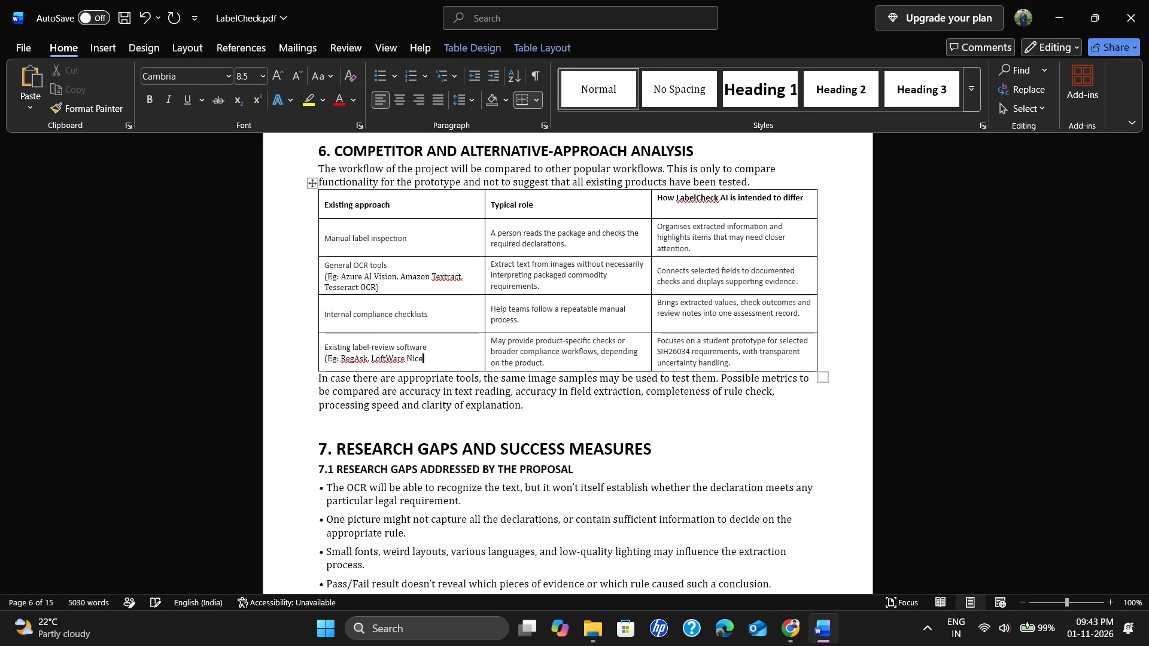
{"action": "type", "text": "Lav"}
{"action": "key", "text": "BackSpace"}
{"action": "type", "text": "bel"}
{"action": "key", "text": "shift+parenright"}
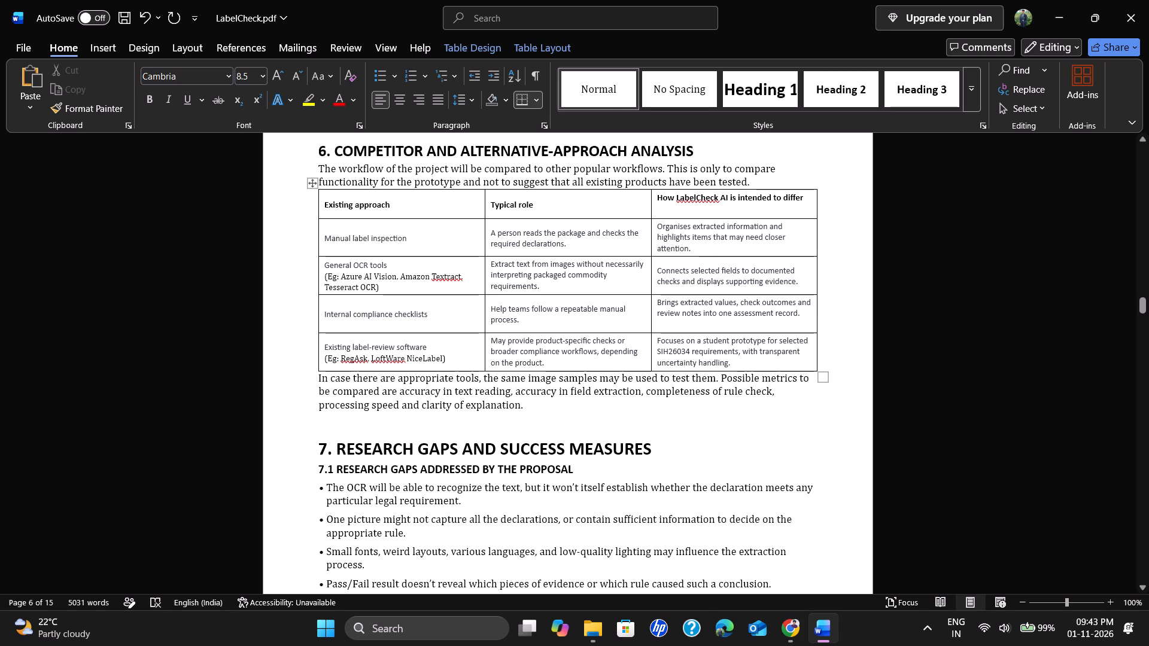
{"action": "left_click", "coordinate": [400, 363]}
{"action": "left_click", "coordinate": [516, 358]}
Delete the repeated Risk / Possible effect / Planned response header row in the middle of the 4.5 Main Risks and Mitigations table.
{"action": "scroll", "coordinate": [491, 375], "scroll_direction": "up", "scroll_amount": 3}
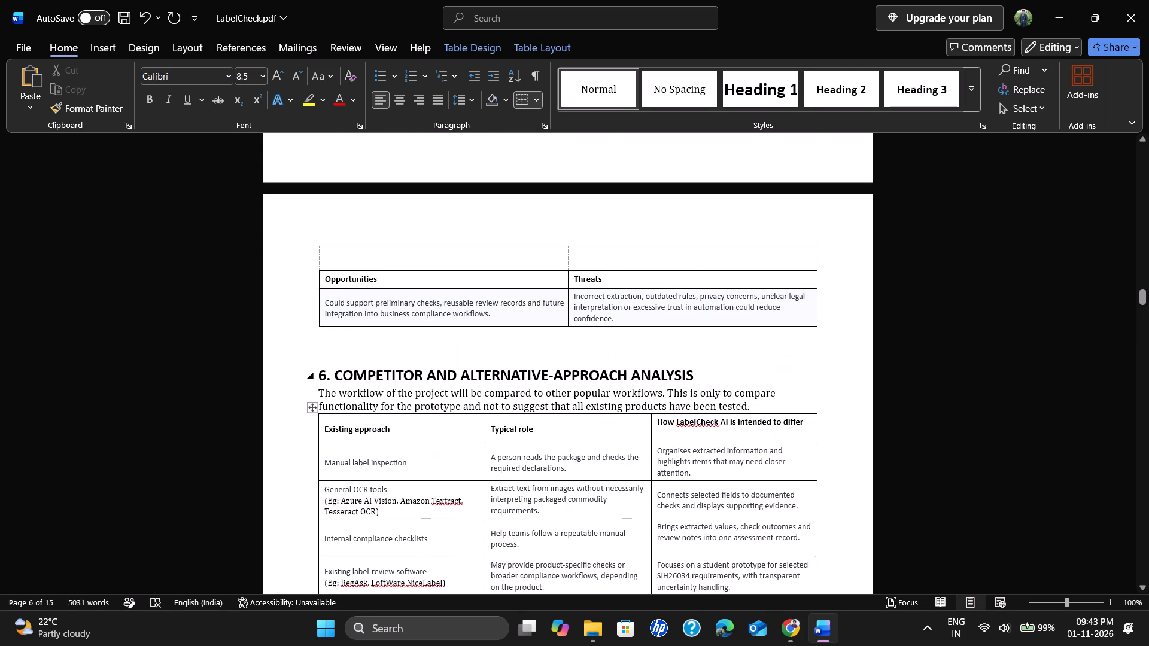
{"action": "scroll", "coordinate": [491, 375], "scroll_direction": "up", "scroll_amount": 4}
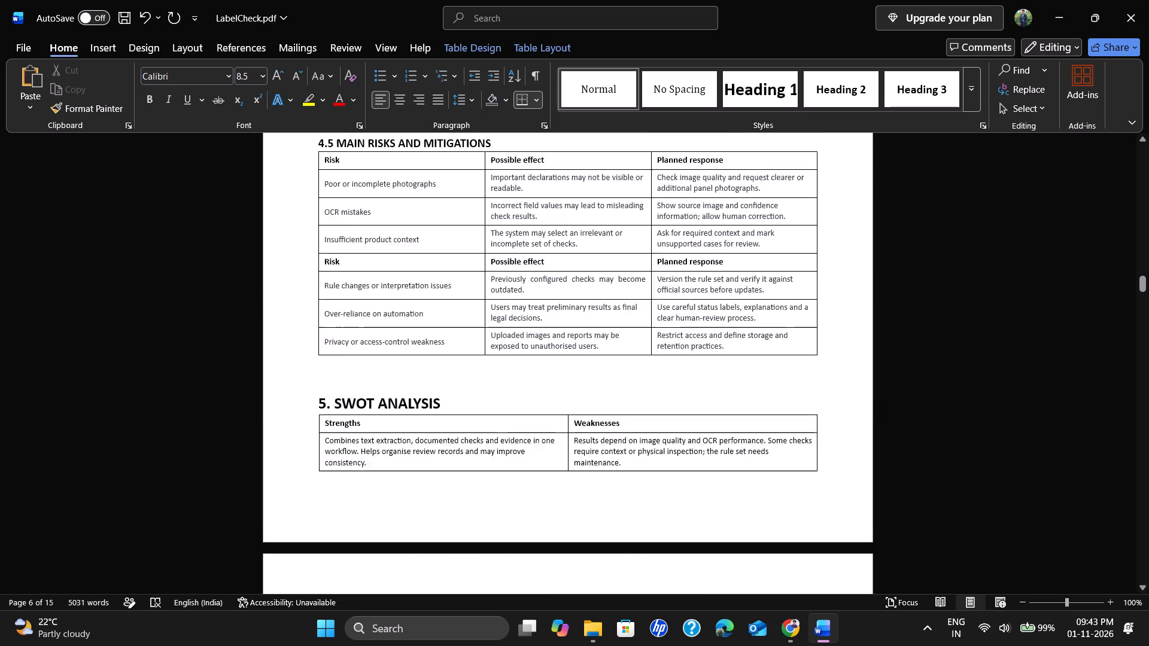
{"action": "scroll", "coordinate": [491, 375], "scroll_direction": "up", "scroll_amount": 1}
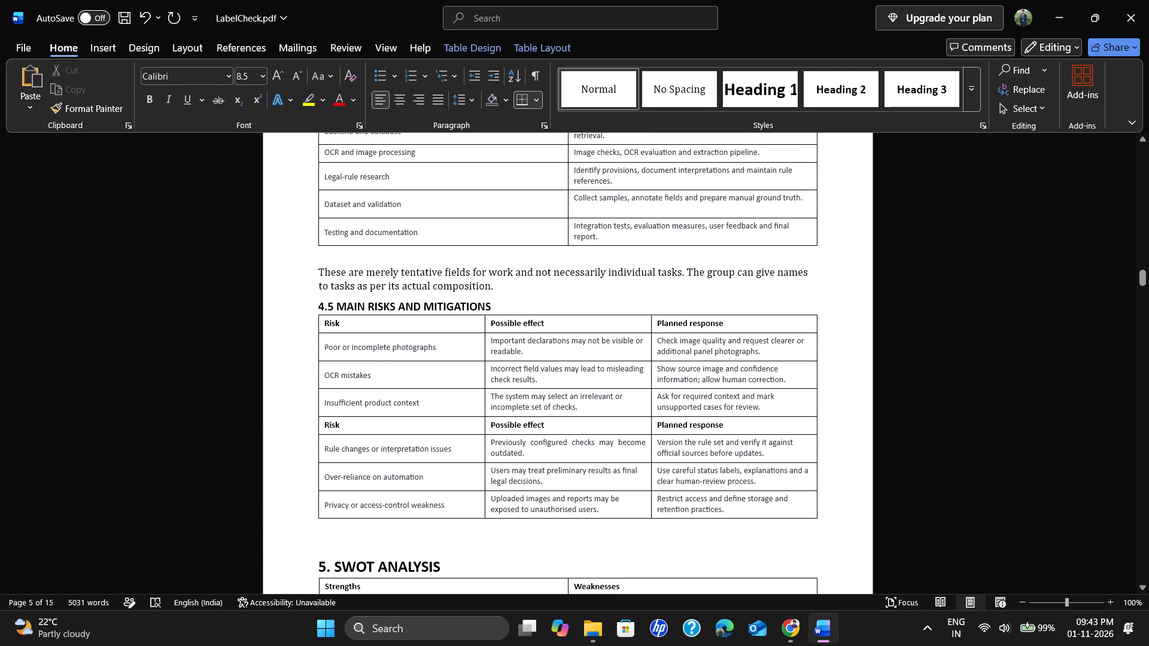
{"action": "scroll", "coordinate": [508, 364], "scroll_direction": "up", "scroll_amount": 1}
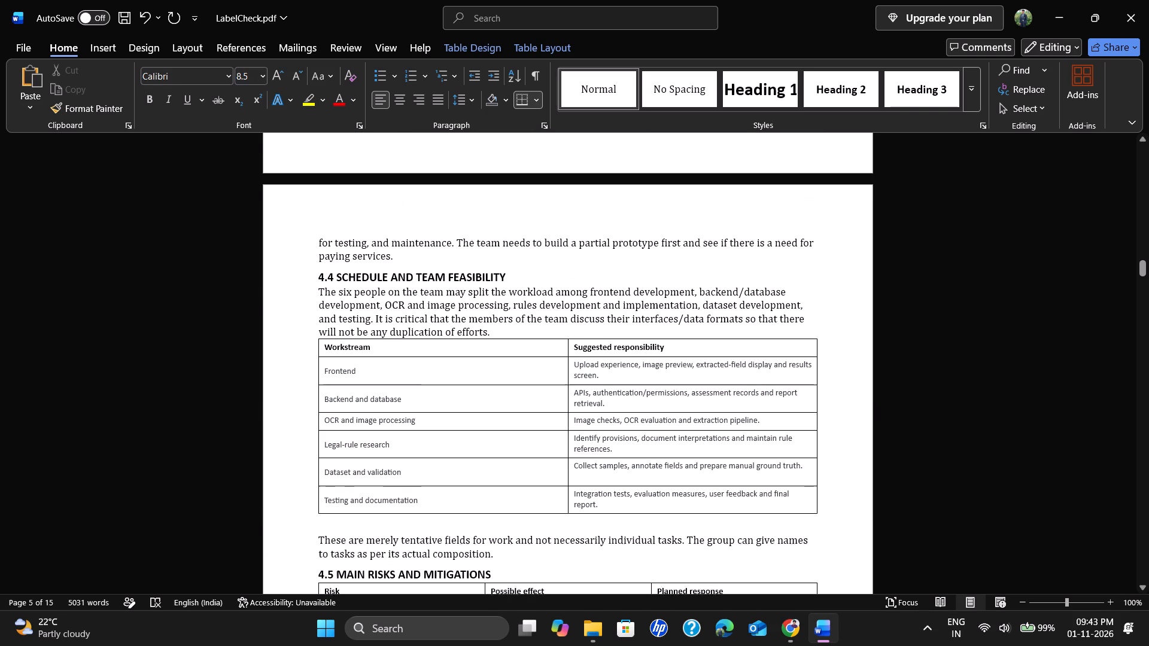
{"action": "scroll", "coordinate": [508, 364], "scroll_direction": "up", "scroll_amount": 1}
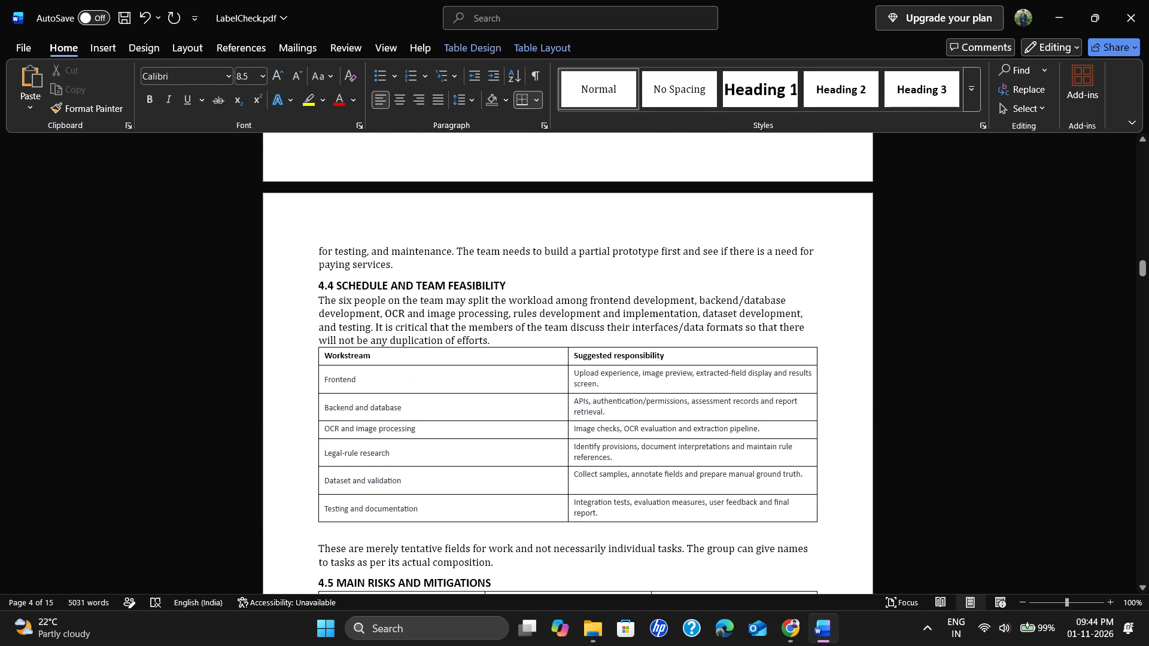
{"action": "scroll", "coordinate": [508, 364], "scroll_direction": "down", "scroll_amount": 1}
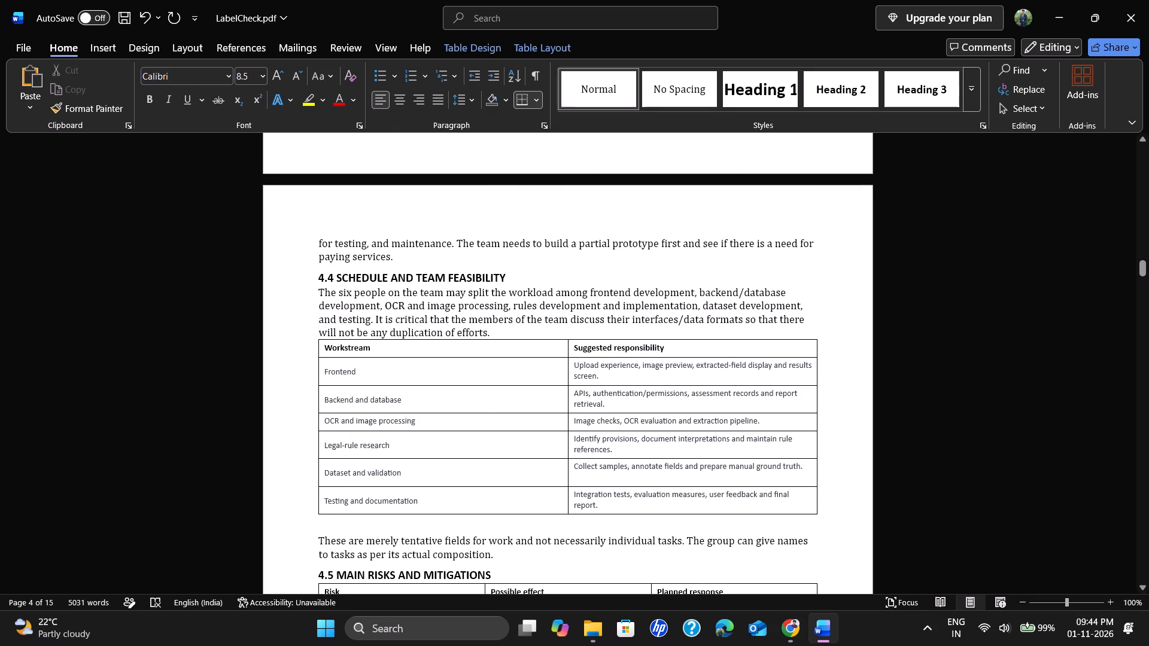
{"action": "scroll", "coordinate": [508, 364], "scroll_direction": "down", "scroll_amount": 2}
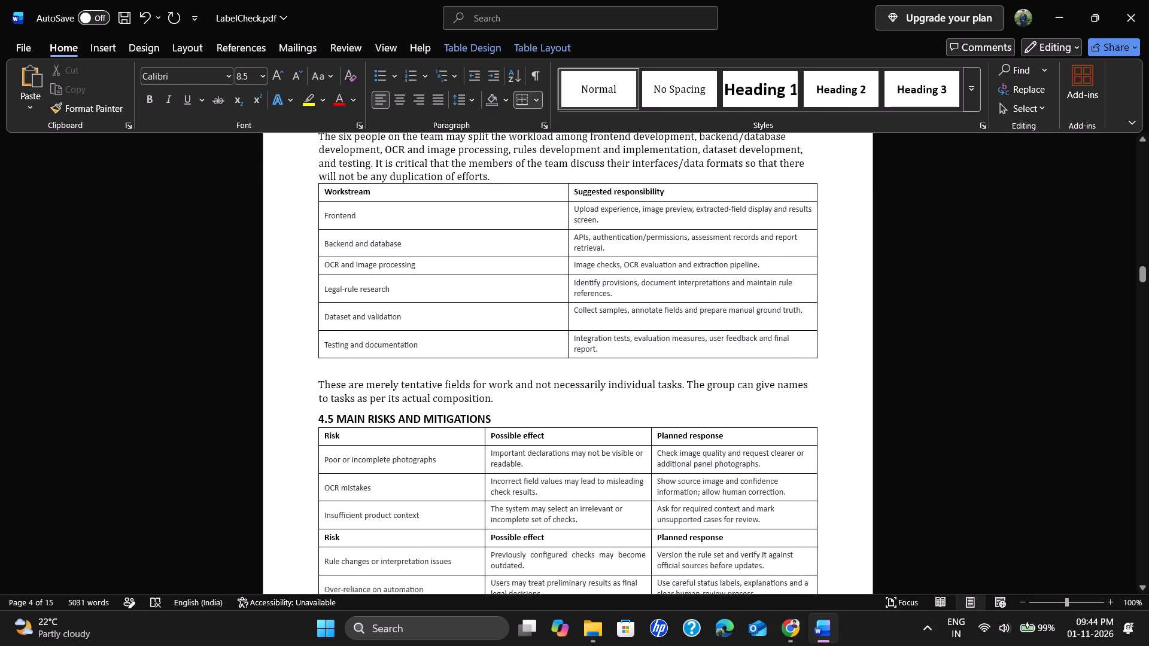
{"action": "scroll", "coordinate": [508, 364], "scroll_direction": "down", "scroll_amount": 1}
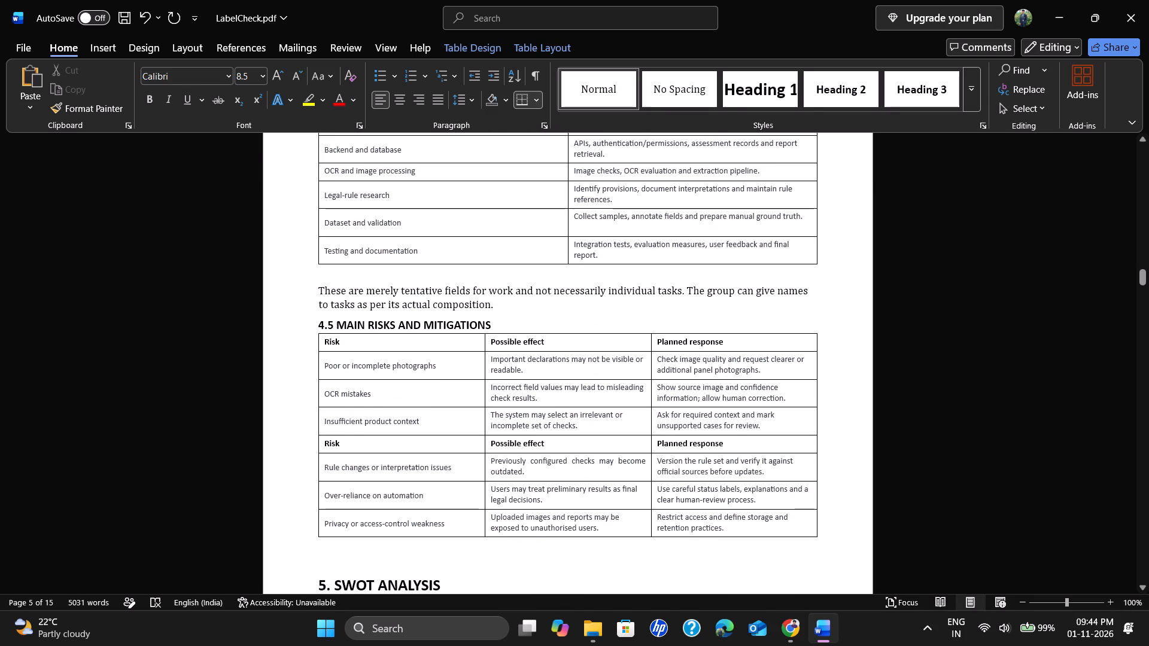
{"action": "left_click", "coordinate": [373, 440]}
{"action": "left_click", "coordinate": [315, 444]}
{"action": "key", "text": "BackSpace"}
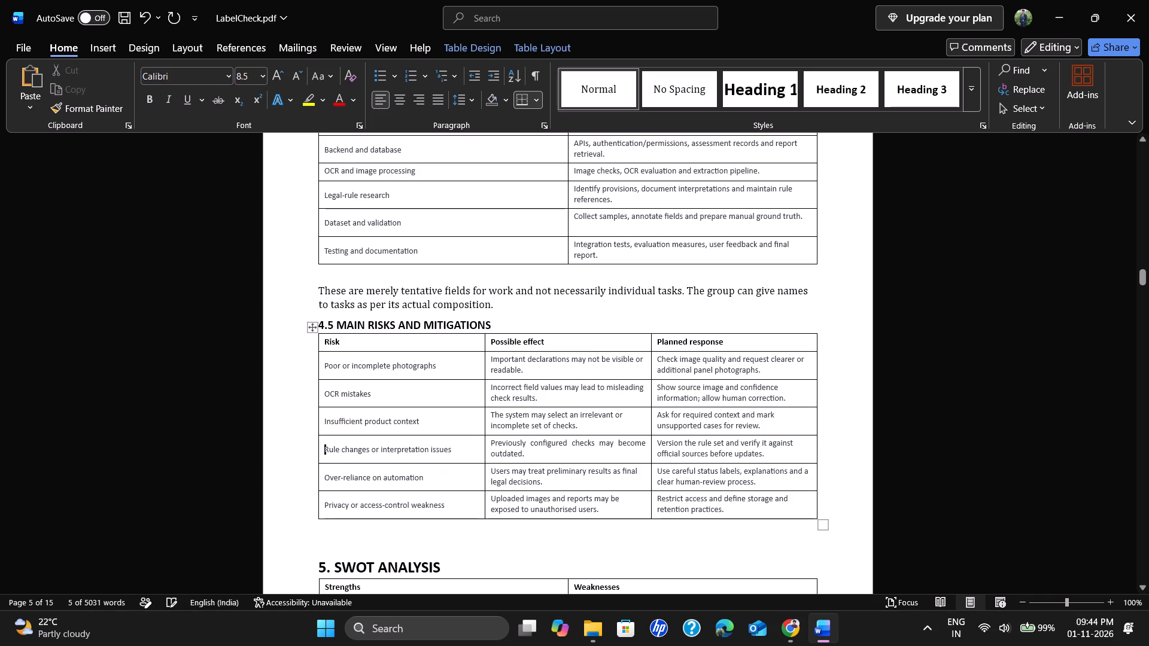
Delete the repeated Area / Proposed approach / Purpose header row in the middle of the 4.1 Technical Feasibility table.
{"action": "scroll", "coordinate": [552, 435], "scroll_direction": "up", "scroll_amount": 2}
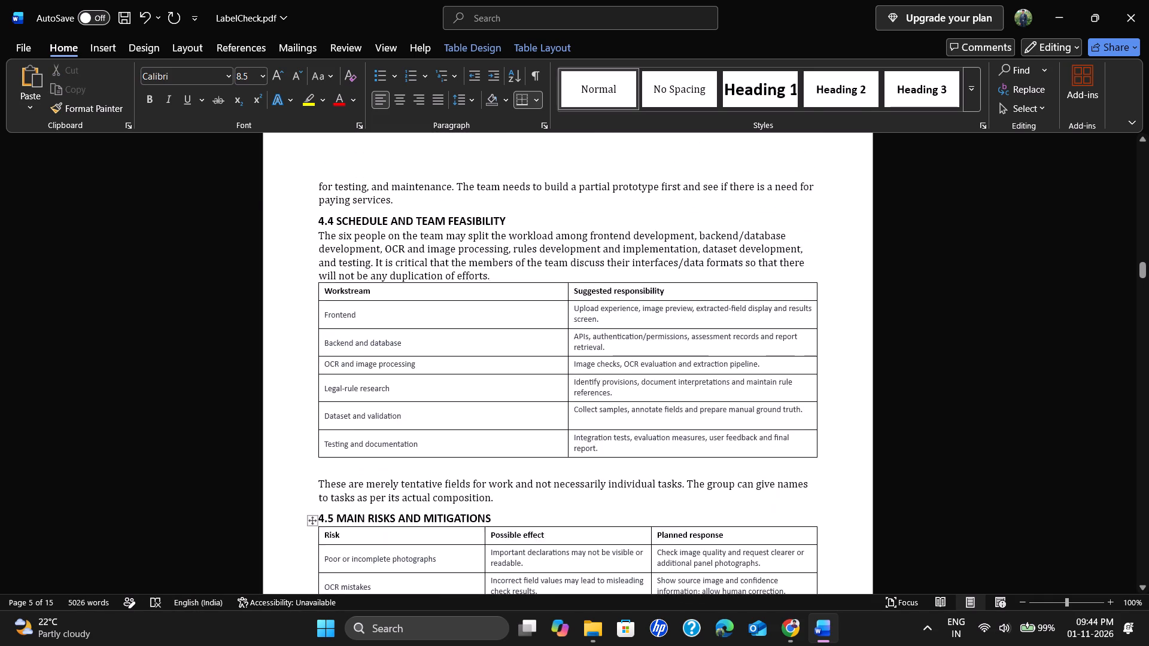
{"action": "scroll", "coordinate": [552, 435], "scroll_direction": "up", "scroll_amount": 4}
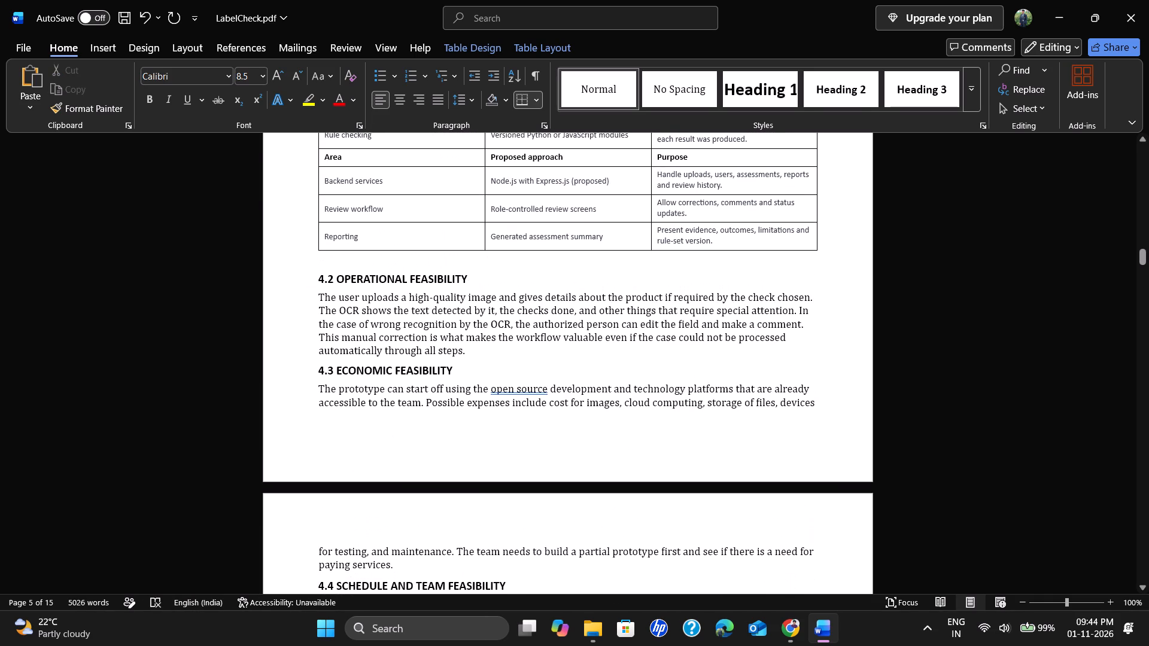
{"action": "left_click", "coordinate": [530, 438]}
{"action": "scroll", "coordinate": [530, 438], "scroll_direction": "up", "scroll_amount": 2}
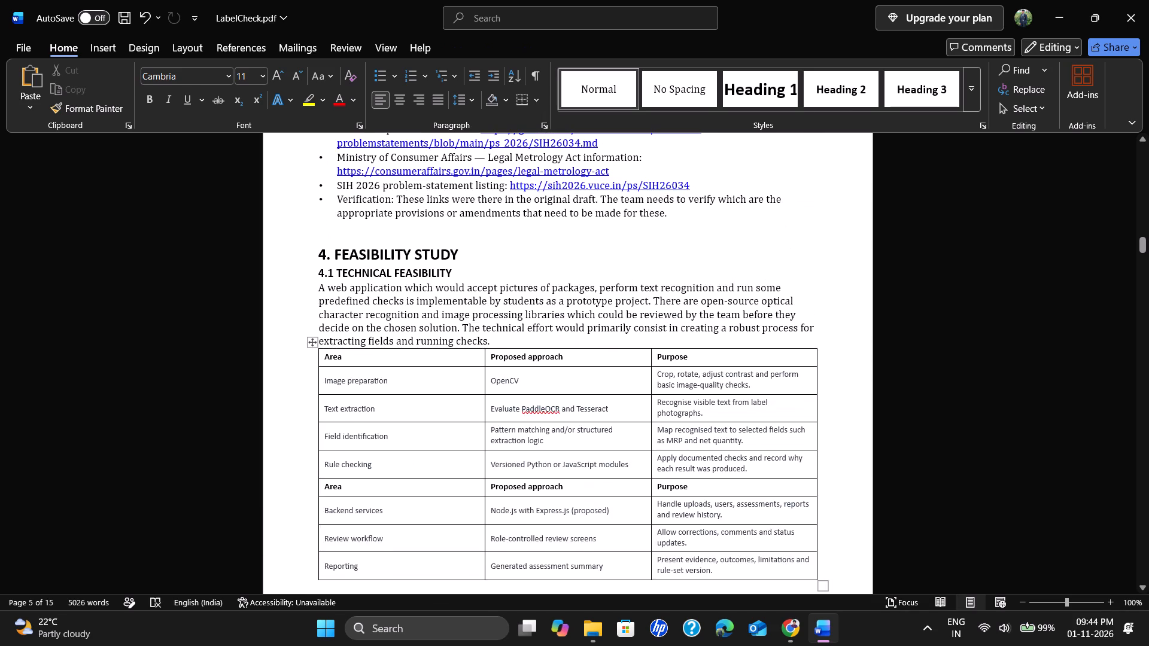
{"action": "scroll", "coordinate": [530, 438], "scroll_direction": "down", "scroll_amount": 2}
{"action": "scroll", "coordinate": [387, 304], "scroll_direction": "up", "scroll_amount": 1}
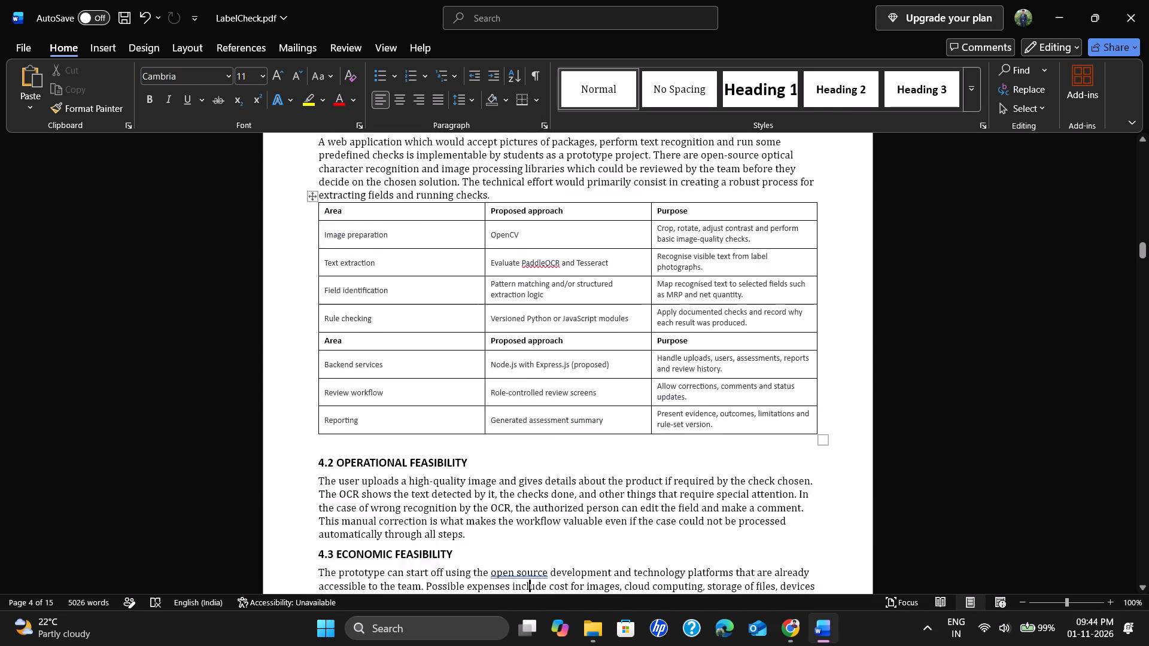
{"action": "scroll", "coordinate": [387, 304], "scroll_direction": "up", "scroll_amount": 1}
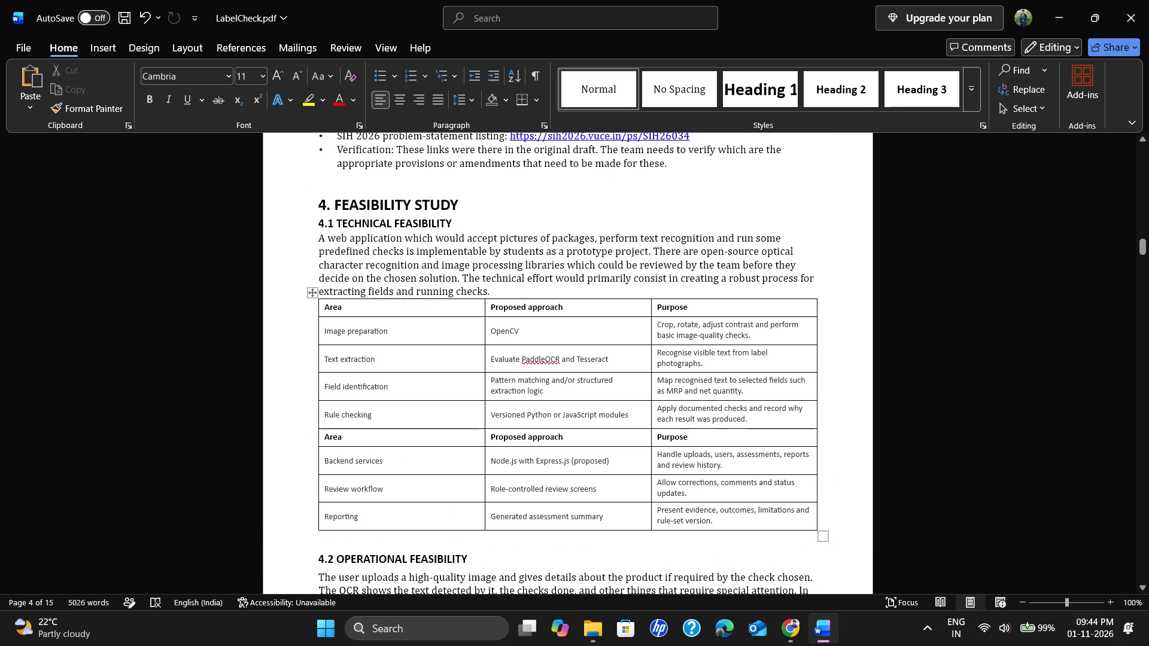
{"action": "left_click", "coordinate": [298, 436]}
{"action": "key", "text": "BackSpace"}
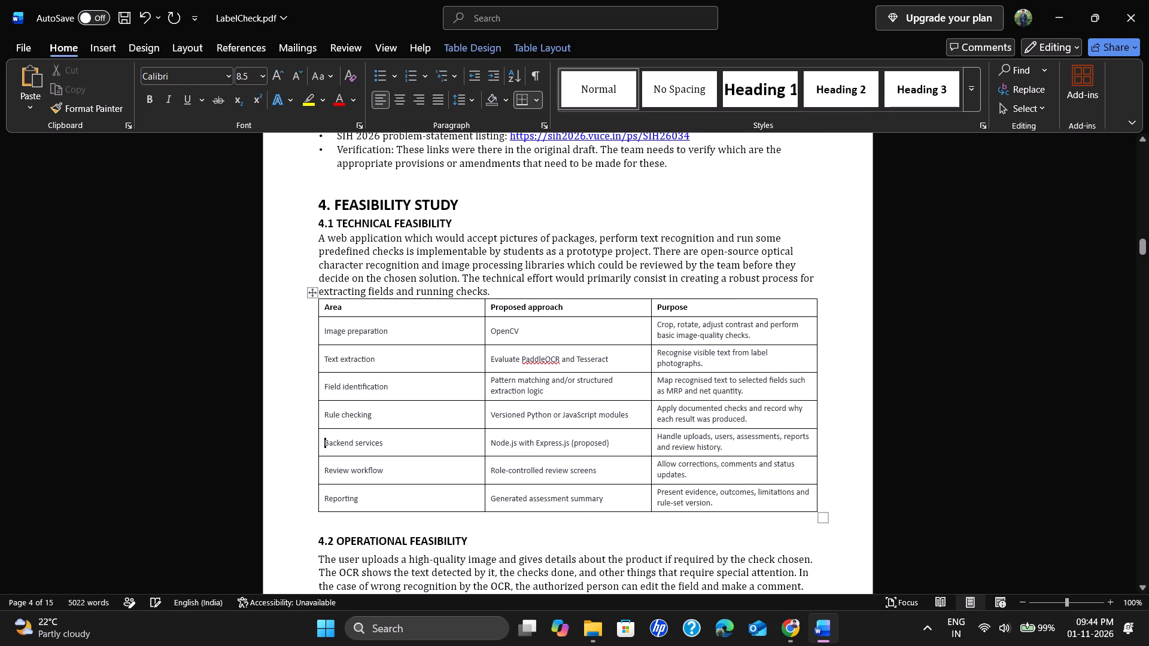
Separate the "3.2 DATA REQUIRED" heading from the last 3.1 bullet as its own unbulleted line with a blank line above it.
{"action": "scroll", "coordinate": [298, 436], "scroll_direction": "up", "scroll_amount": 1}
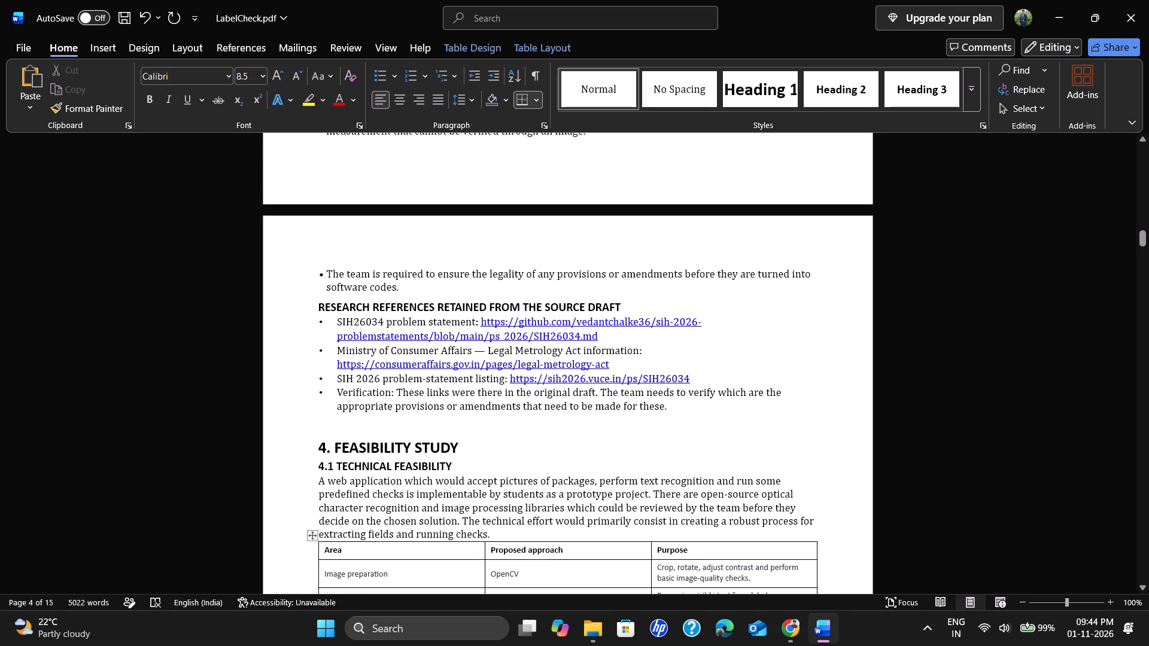
{"action": "scroll", "coordinate": [298, 436], "scroll_direction": "up", "scroll_amount": 4}
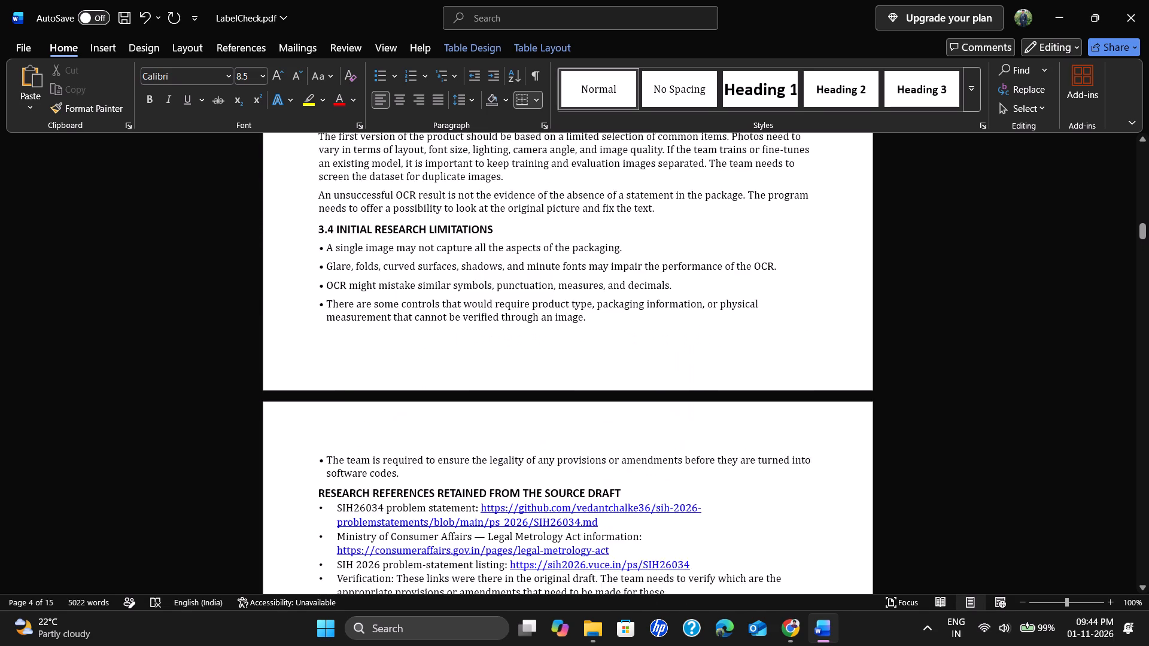
{"action": "scroll", "coordinate": [298, 436], "scroll_direction": "up", "scroll_amount": 1}
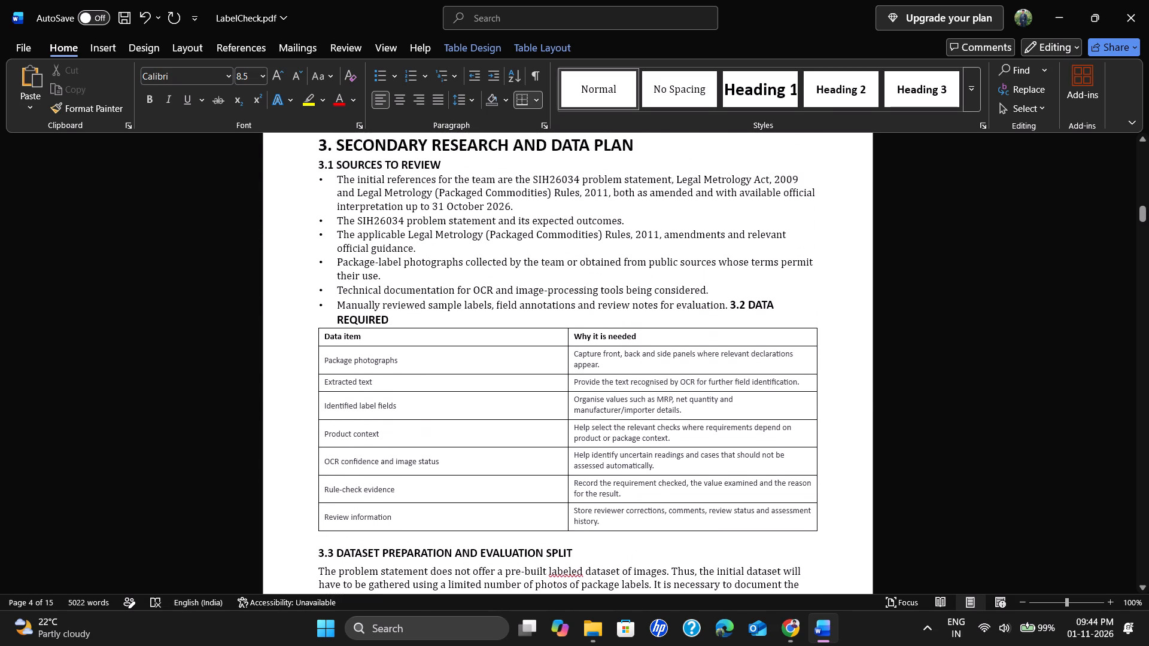
{"action": "scroll", "coordinate": [298, 436], "scroll_direction": "down", "scroll_amount": 1}
{"action": "scroll", "coordinate": [298, 436], "scroll_direction": "up", "scroll_amount": 1}
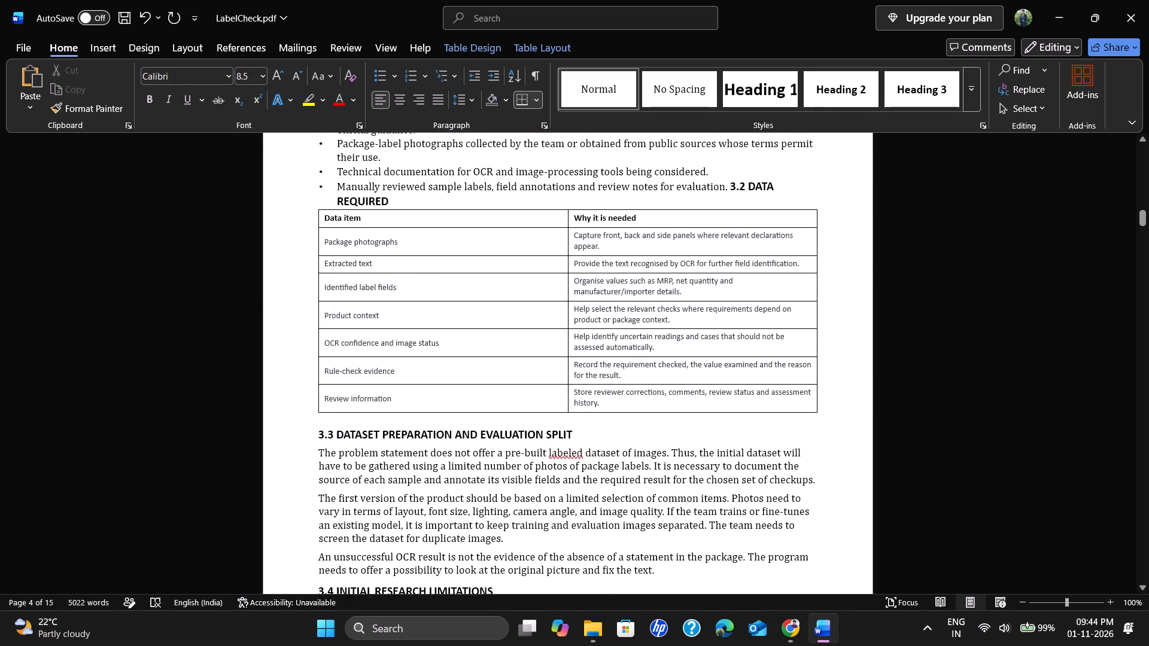
{"action": "scroll", "coordinate": [298, 436], "scroll_direction": "up", "scroll_amount": 1}
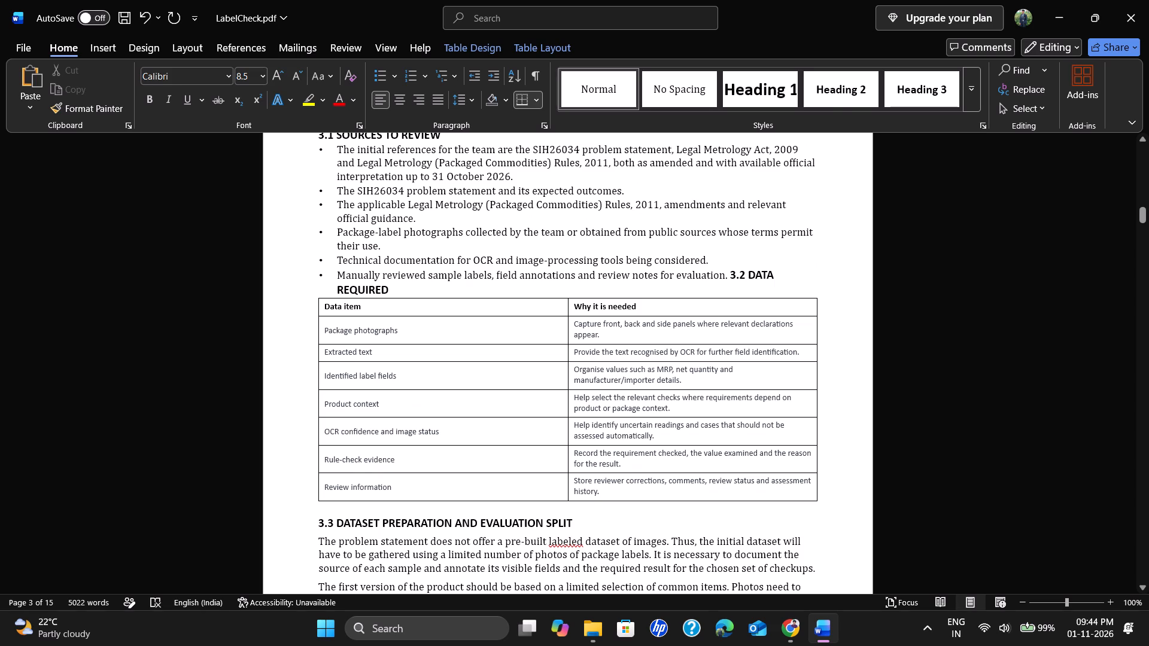
{"action": "left_click", "coordinate": [727, 275]}
{"action": "key", "text": "Return"}
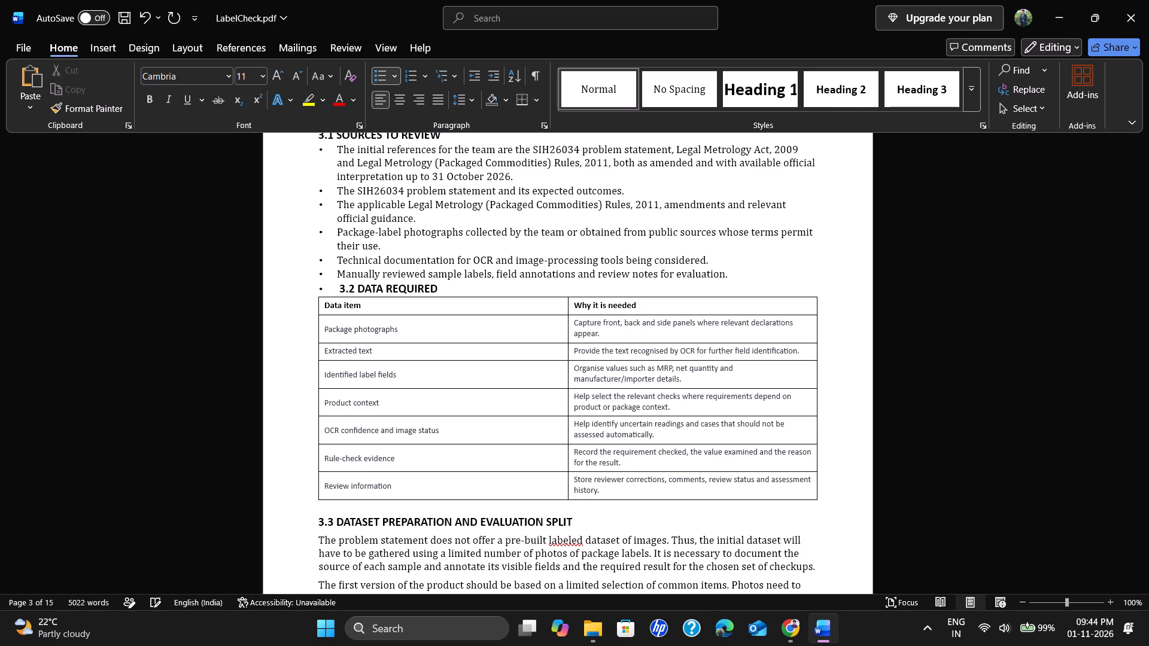
{"action": "key", "text": "Return"}
{"action": "key", "text": "BackSpace"}
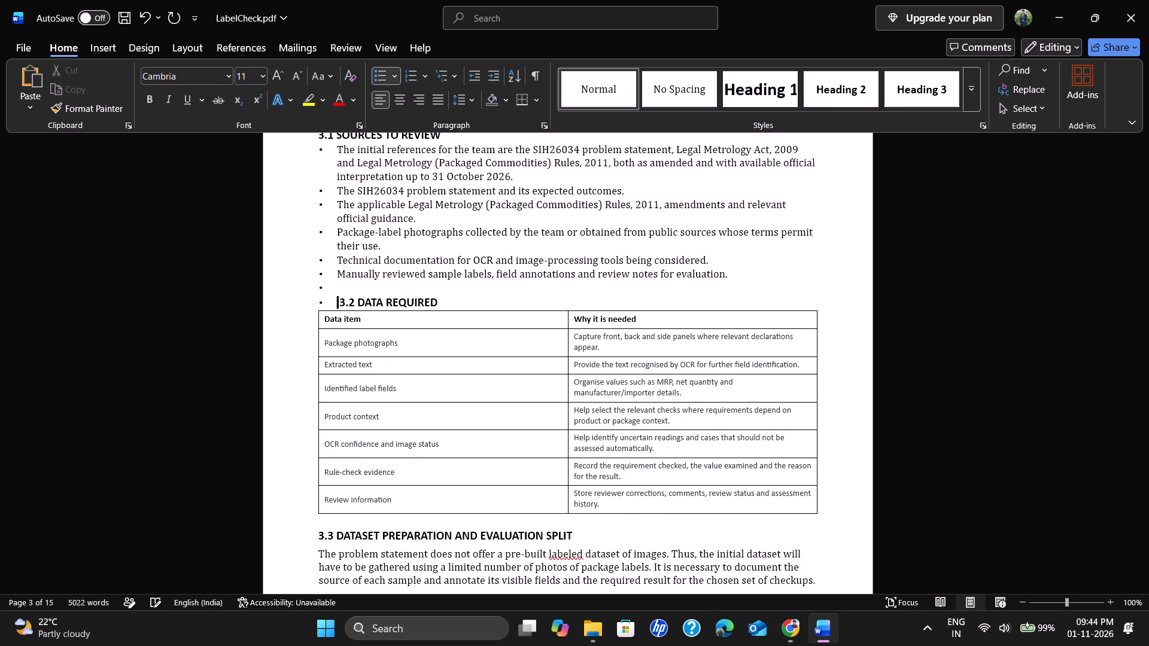
{"action": "key", "text": "BackSpace"}
{"action": "key", "text": "BackSpace"}
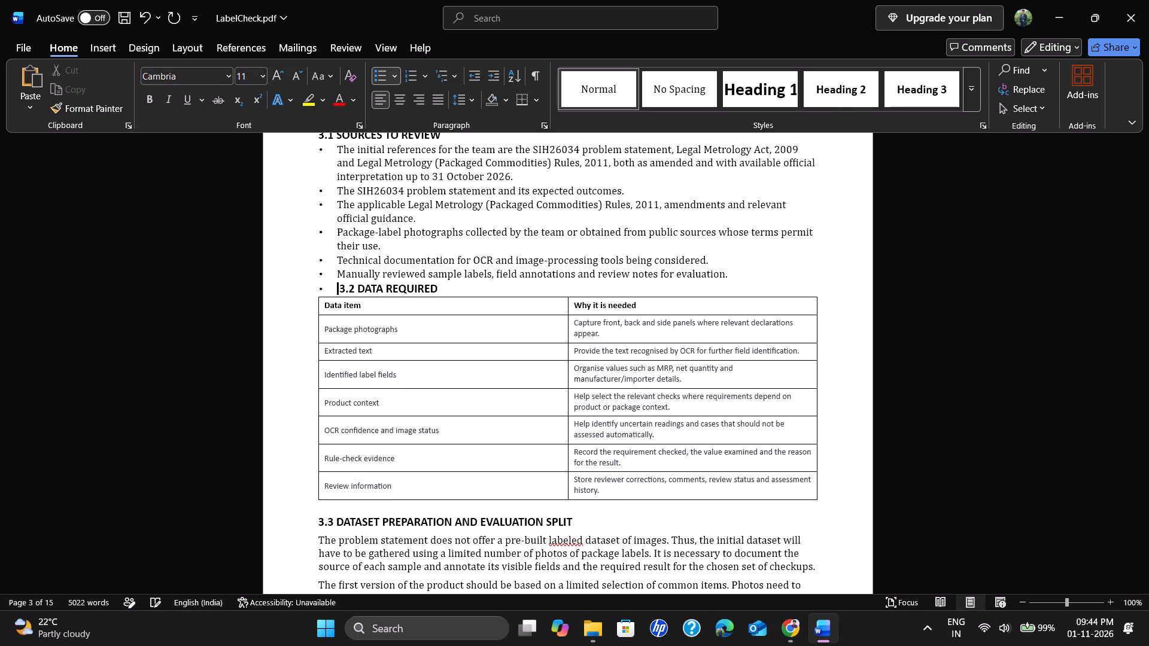
{"action": "key", "text": "BackSpace"}
{"action": "key", "text": "BackSpace"}
{"action": "key", "text": "Return"}
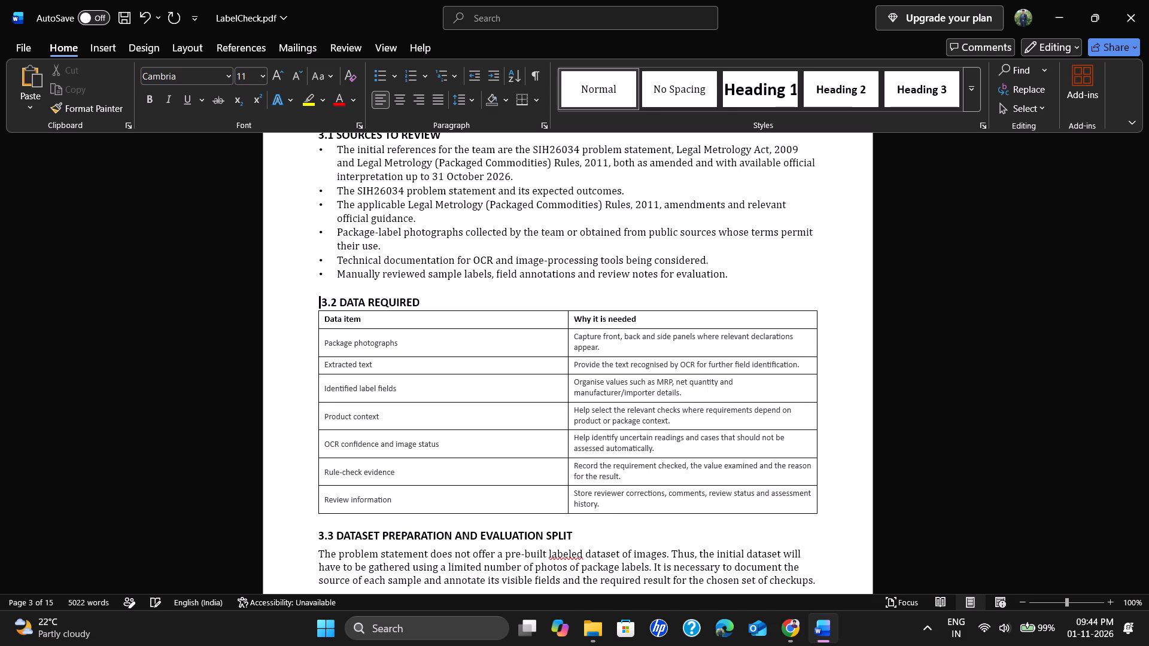
{"action": "key", "text": "Return"}
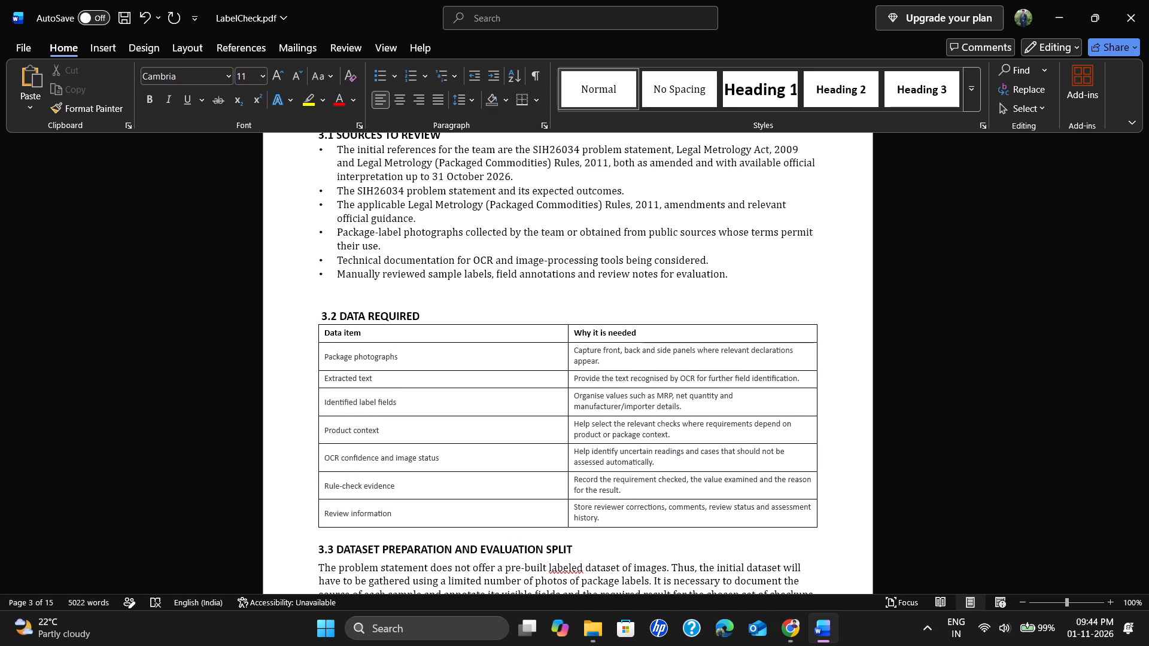
{"action": "key", "text": "BackSpace"}
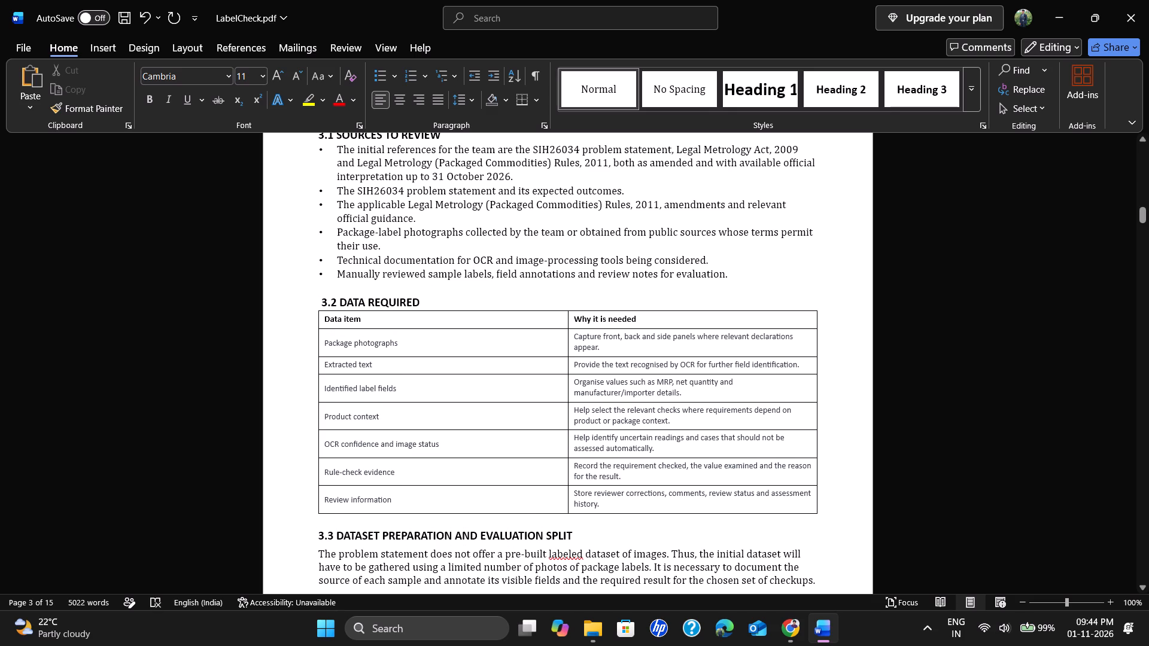
Insert a blank line between the "3.2 DATA REQUIRED" heading and its table.
{"action": "left_click", "coordinate": [554, 297]}
{"action": "key", "text": "Return"}
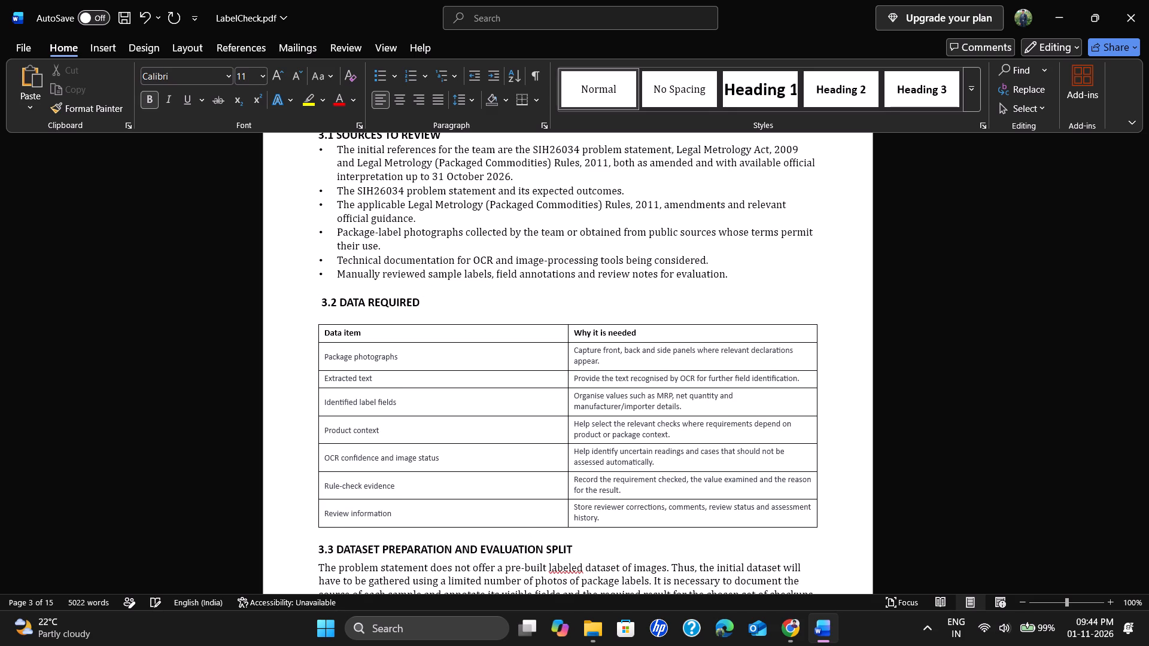
Correct the spelling of "labeled" to "labelled" in objective 9 of section 2, Project Objectives.
{"action": "scroll", "coordinate": [509, 309], "scroll_direction": "up", "scroll_amount": 2}
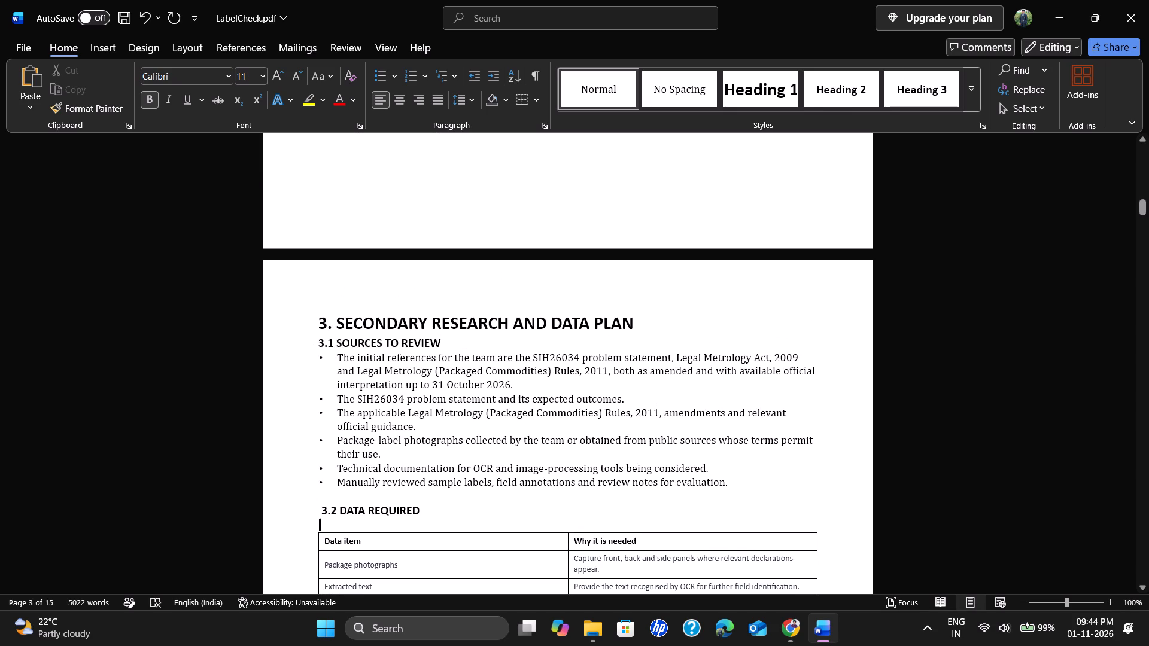
{"action": "scroll", "coordinate": [540, 374], "scroll_direction": "up", "scroll_amount": 3}
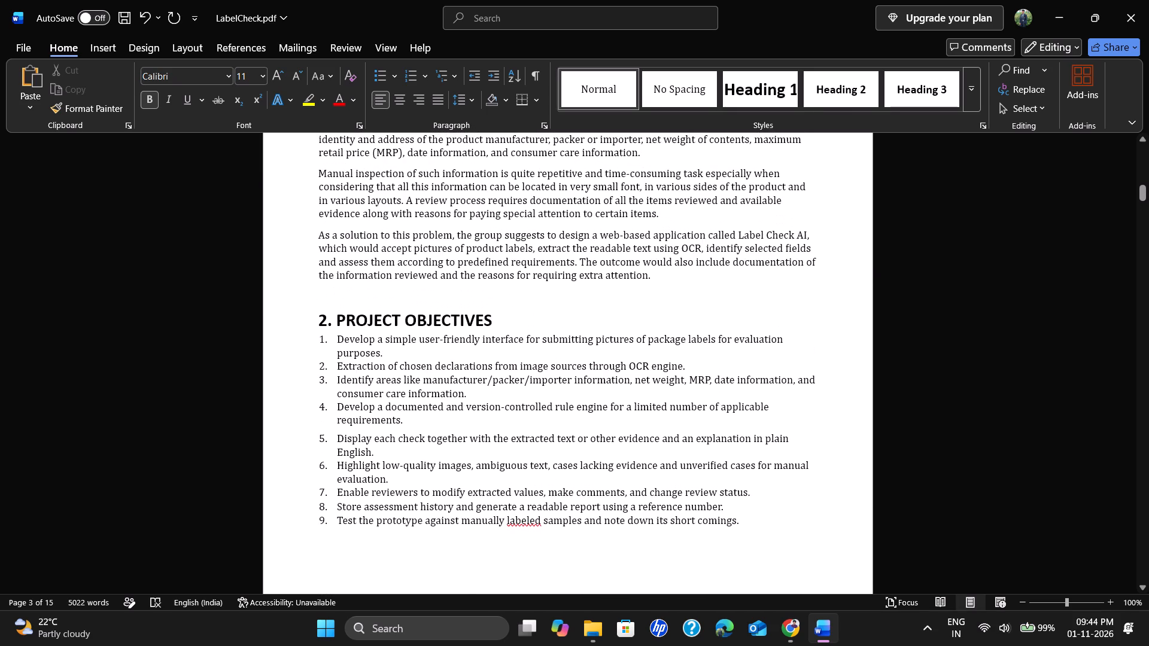
{"action": "scroll", "coordinate": [540, 374], "scroll_direction": "up", "scroll_amount": 2}
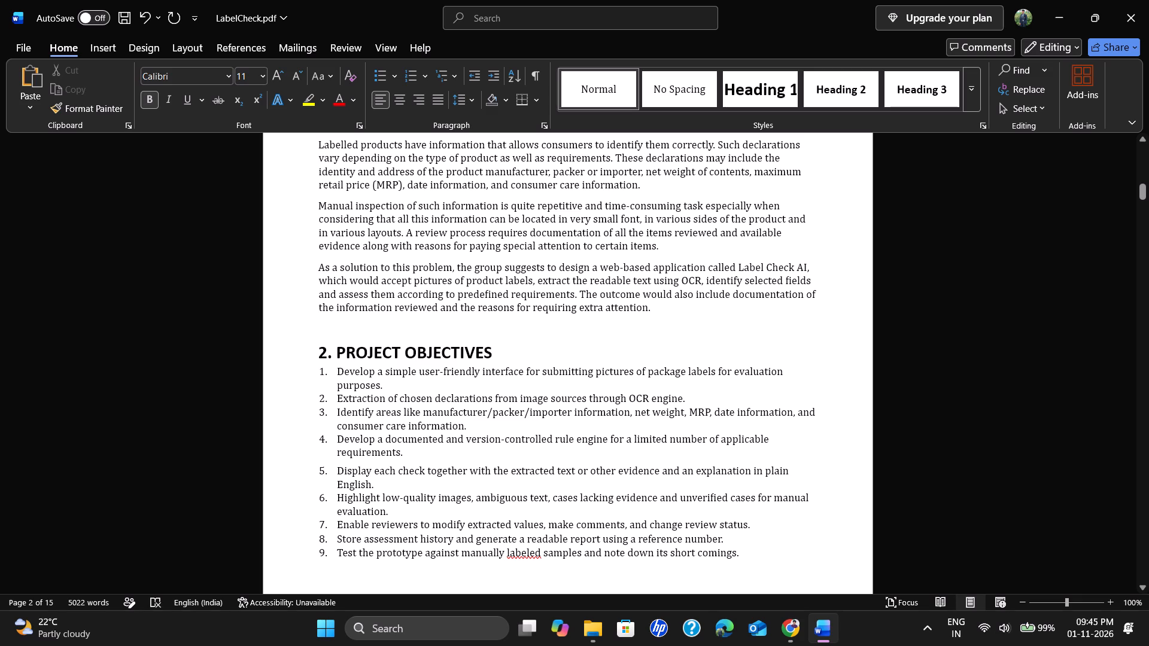
{"action": "scroll", "coordinate": [540, 374], "scroll_direction": "up", "scroll_amount": 1}
{"action": "scroll", "coordinate": [519, 436], "scroll_direction": "right", "scroll_amount": 1}
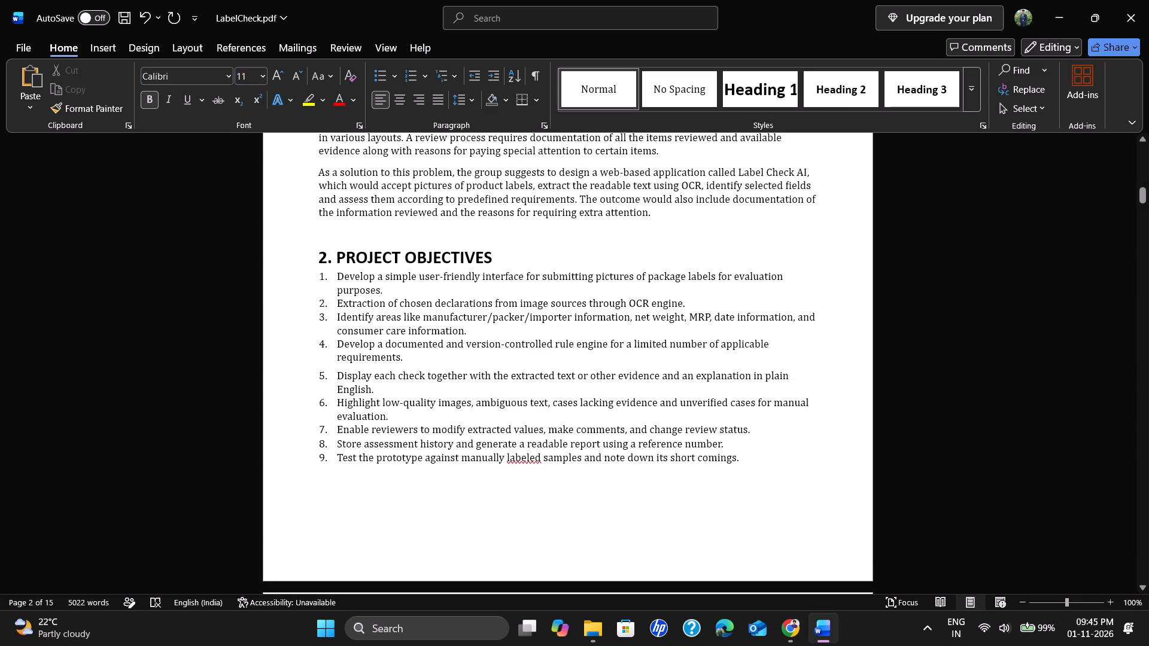
{"action": "left_click", "coordinate": [530, 461]}
{"action": "key", "text": "l"}
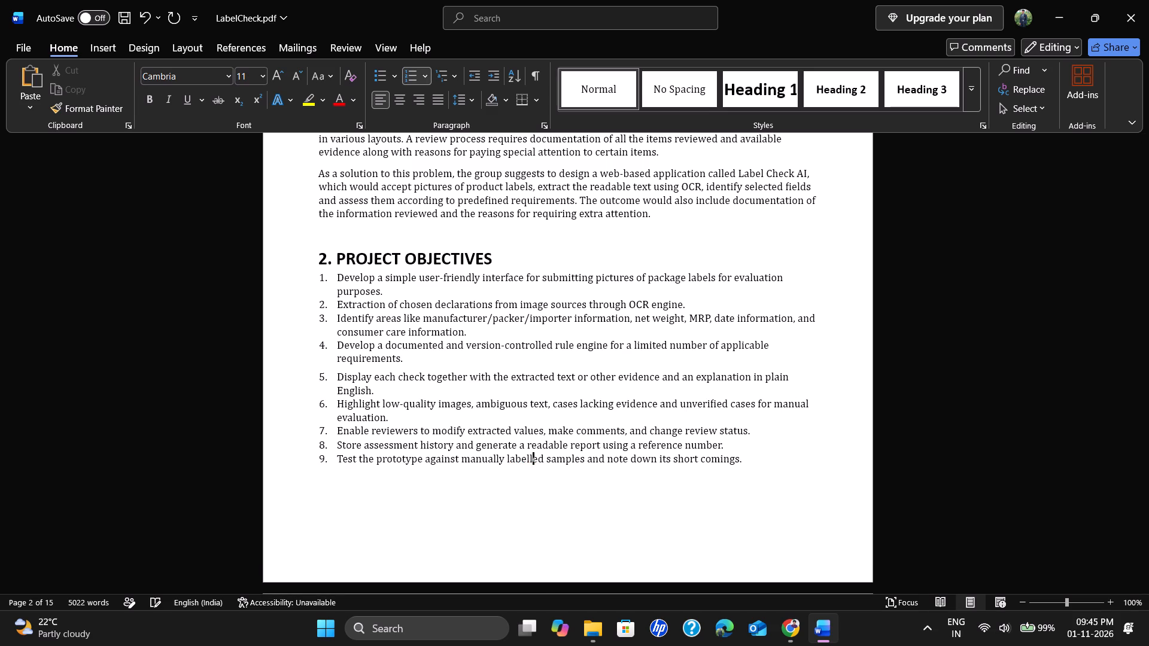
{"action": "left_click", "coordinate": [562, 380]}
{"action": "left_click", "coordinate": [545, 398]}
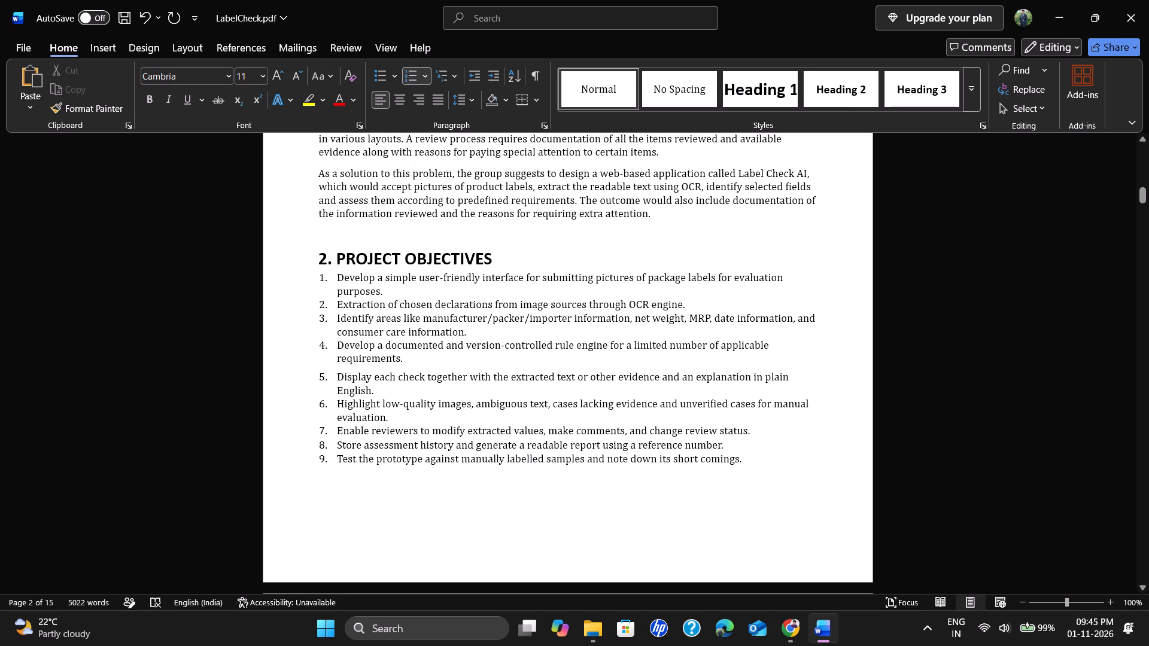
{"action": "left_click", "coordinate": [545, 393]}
Review the document through to its end, examining the B5 official sources and the closing date-declaration clarification.
{"action": "scroll", "coordinate": [545, 393], "scroll_direction": "up", "scroll_amount": 4}
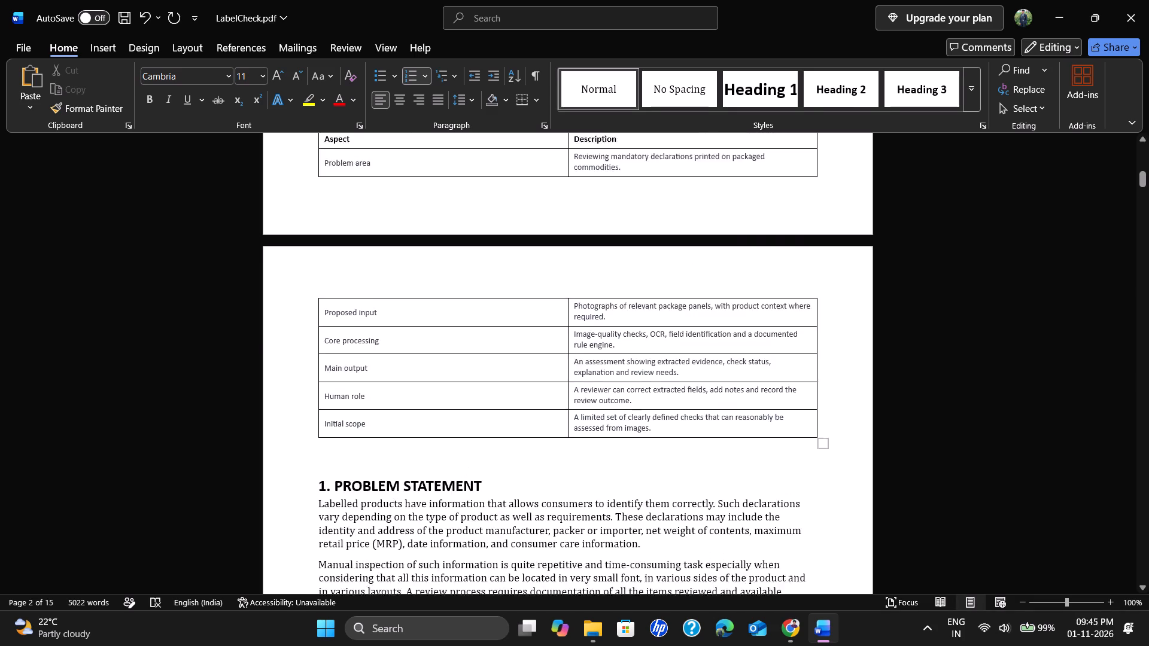
{"action": "scroll", "coordinate": [545, 393], "scroll_direction": "up", "scroll_amount": 5}
{"action": "scroll", "coordinate": [545, 393], "scroll_direction": "down", "scroll_amount": 14}
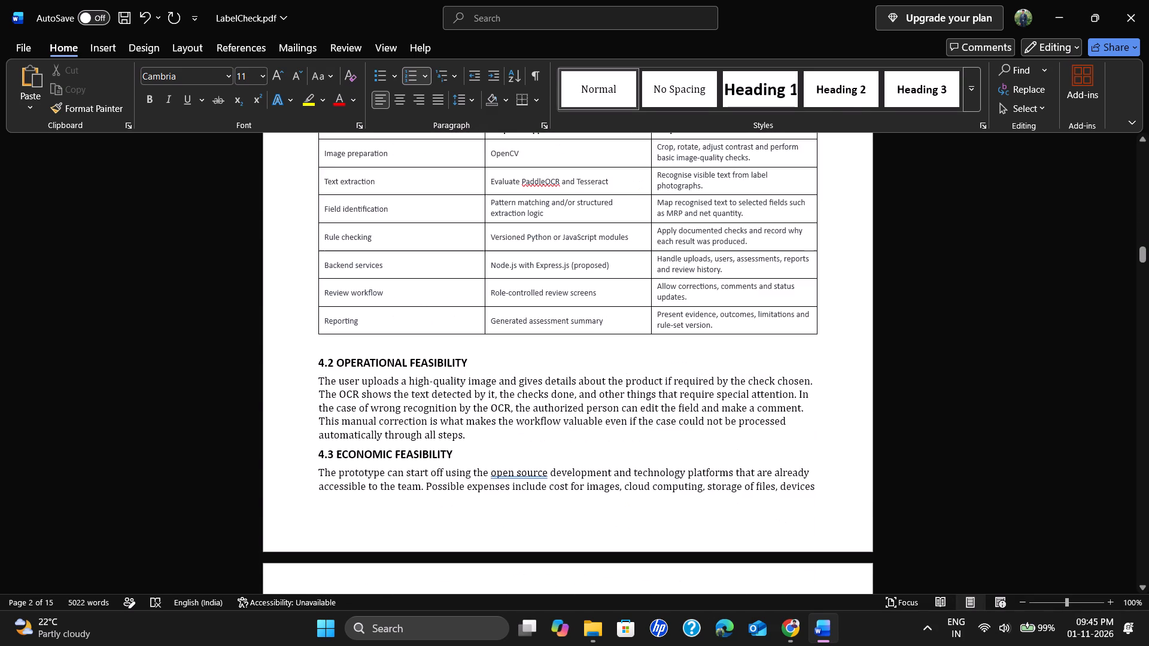
{"action": "scroll", "coordinate": [545, 393], "scroll_direction": "down", "scroll_amount": 2}
{"action": "scroll", "coordinate": [545, 393], "scroll_direction": "down", "scroll_amount": 20}
{"action": "scroll", "coordinate": [545, 393], "scroll_direction": "down", "scroll_amount": 3}
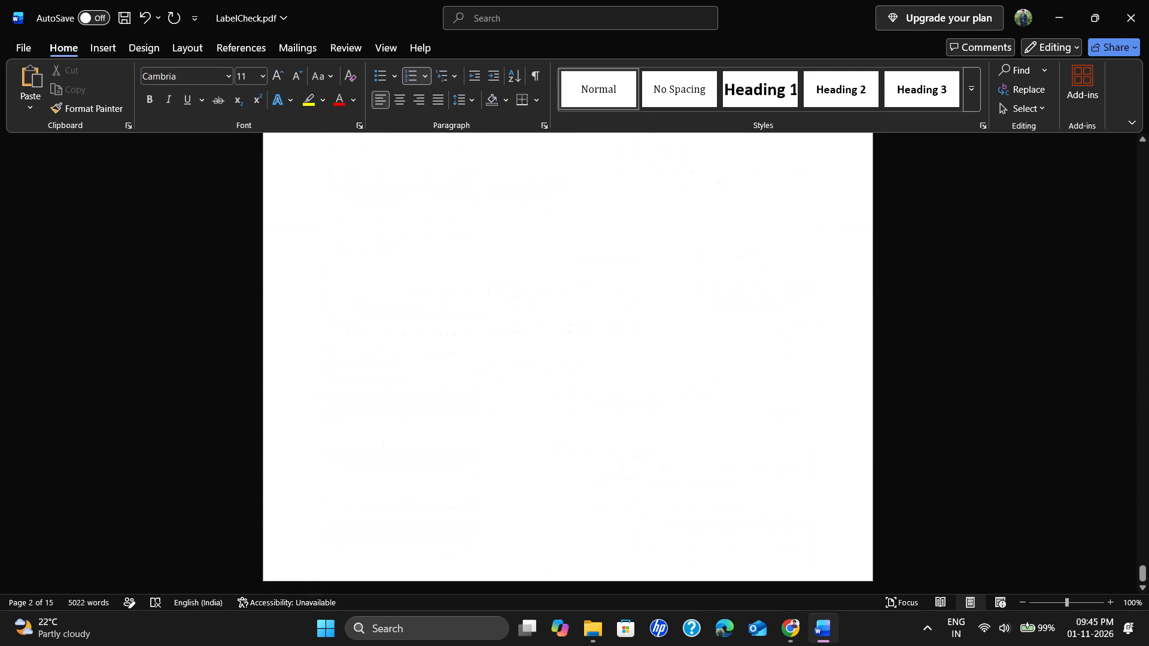
{"action": "scroll", "coordinate": [545, 393], "scroll_direction": "down", "scroll_amount": 5}
{"action": "scroll", "coordinate": [545, 393], "scroll_direction": "up", "scroll_amount": 3}
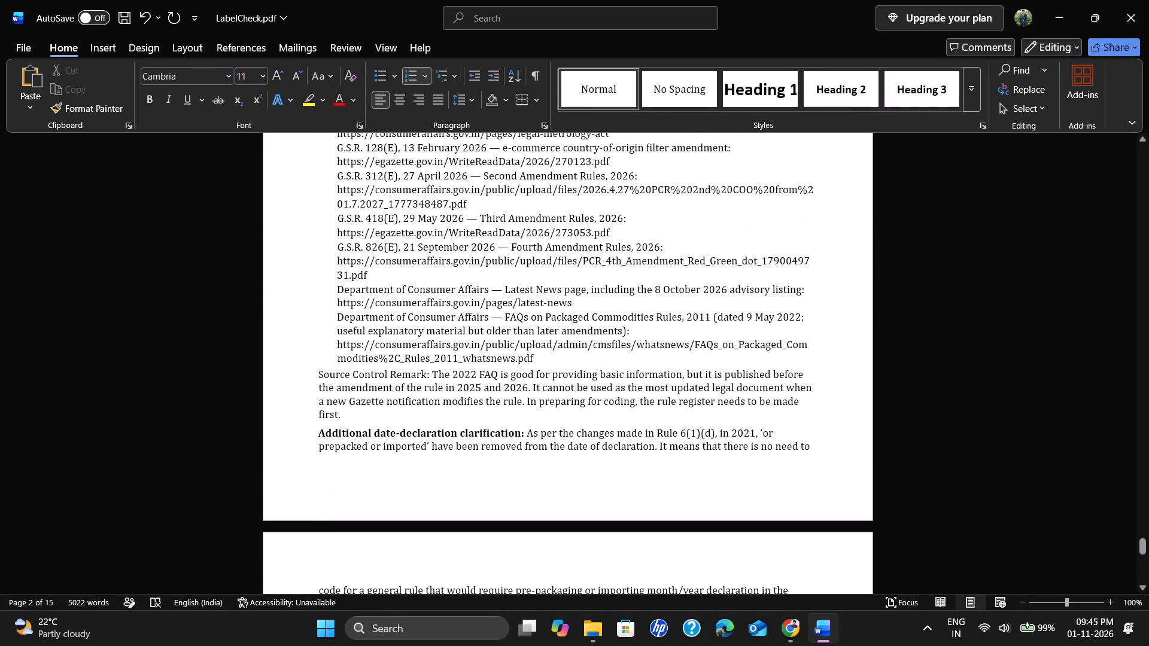
{"action": "scroll", "coordinate": [545, 393], "scroll_direction": "down", "scroll_amount": 1}
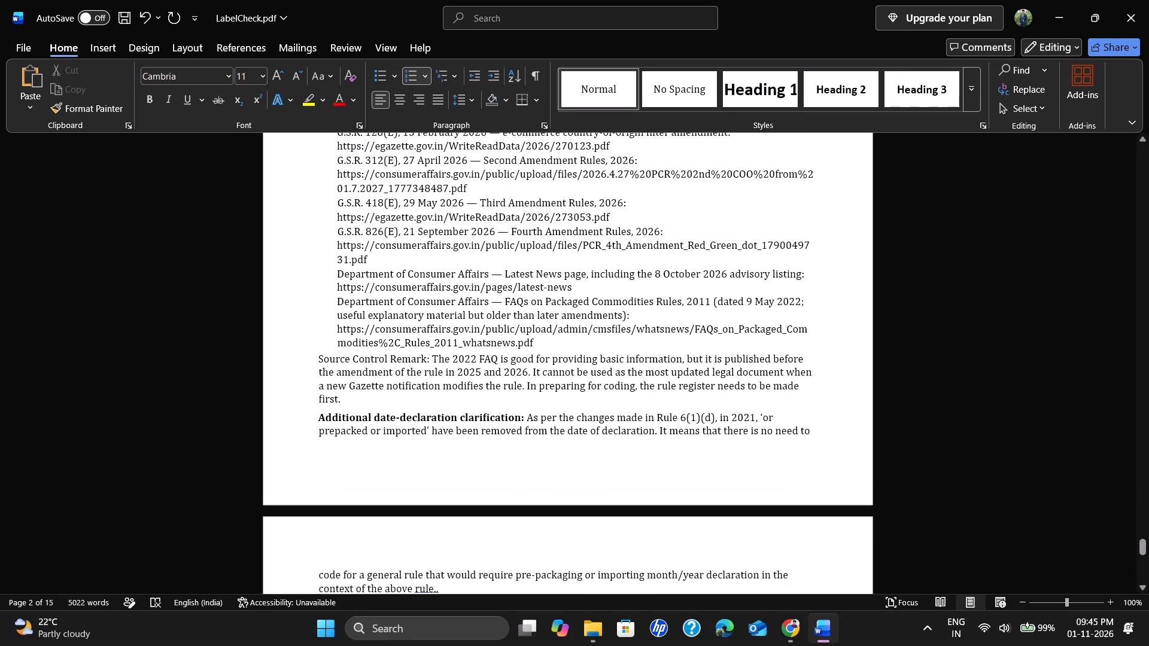
{"action": "scroll", "coordinate": [545, 393], "scroll_direction": "down", "scroll_amount": 1}
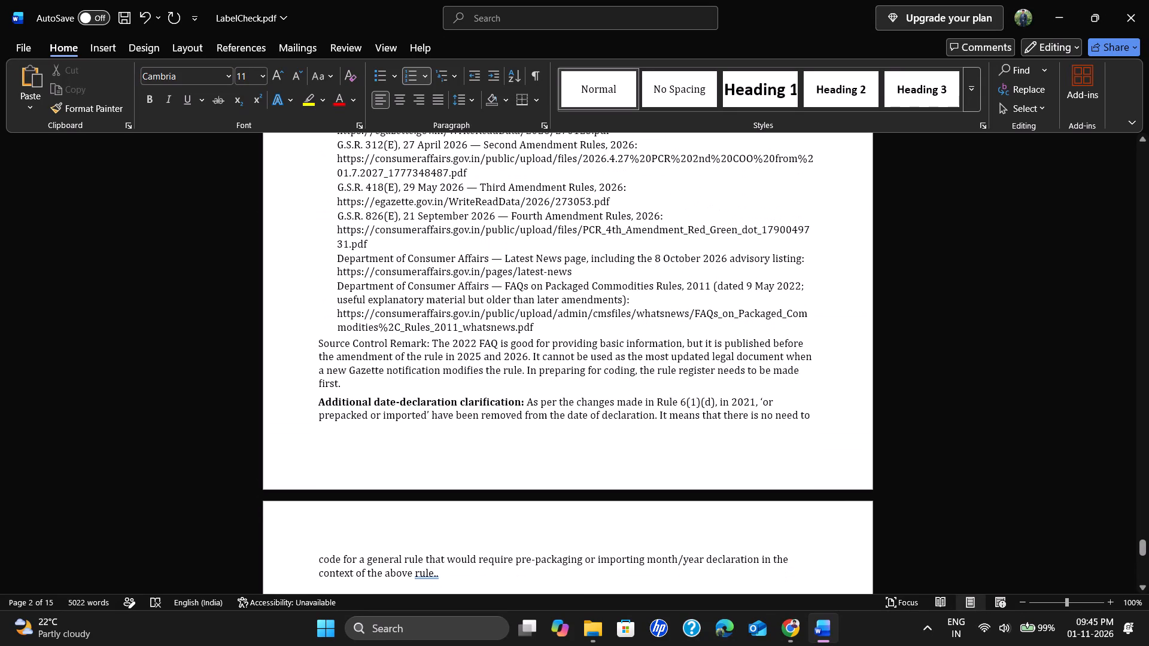
{"action": "scroll", "coordinate": [364, 490], "scroll_direction": "down", "scroll_amount": 1}
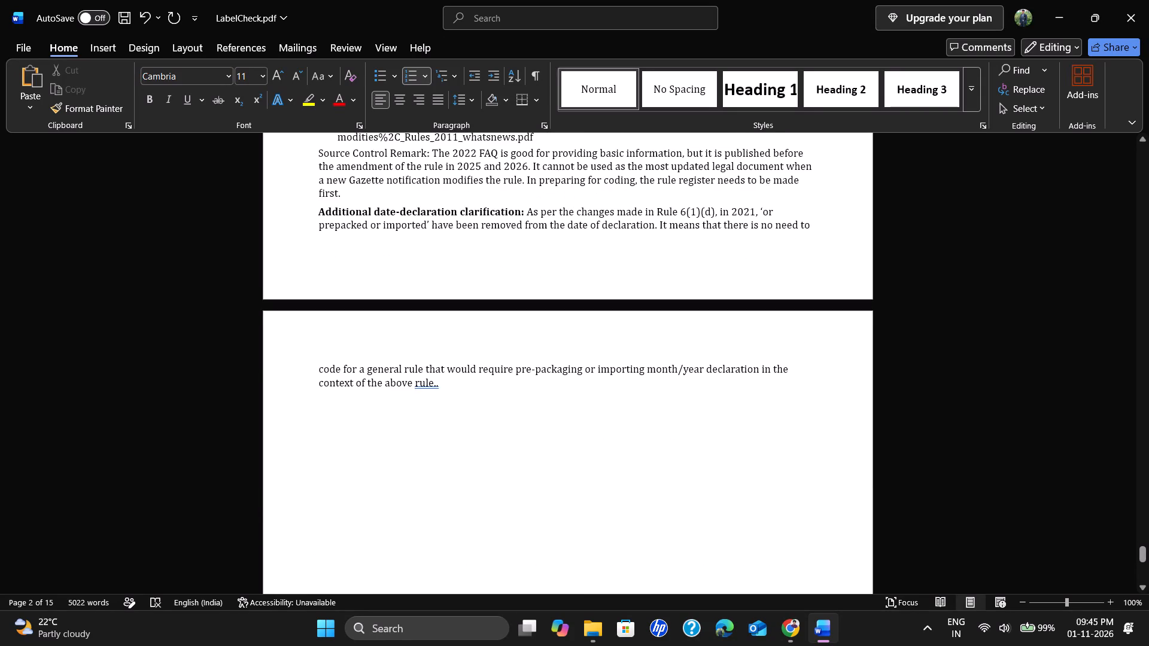
{"action": "scroll", "coordinate": [523, 490], "scroll_direction": "down", "scroll_amount": 2}
{"action": "scroll", "coordinate": [523, 490], "scroll_direction": "up", "scroll_amount": 3}
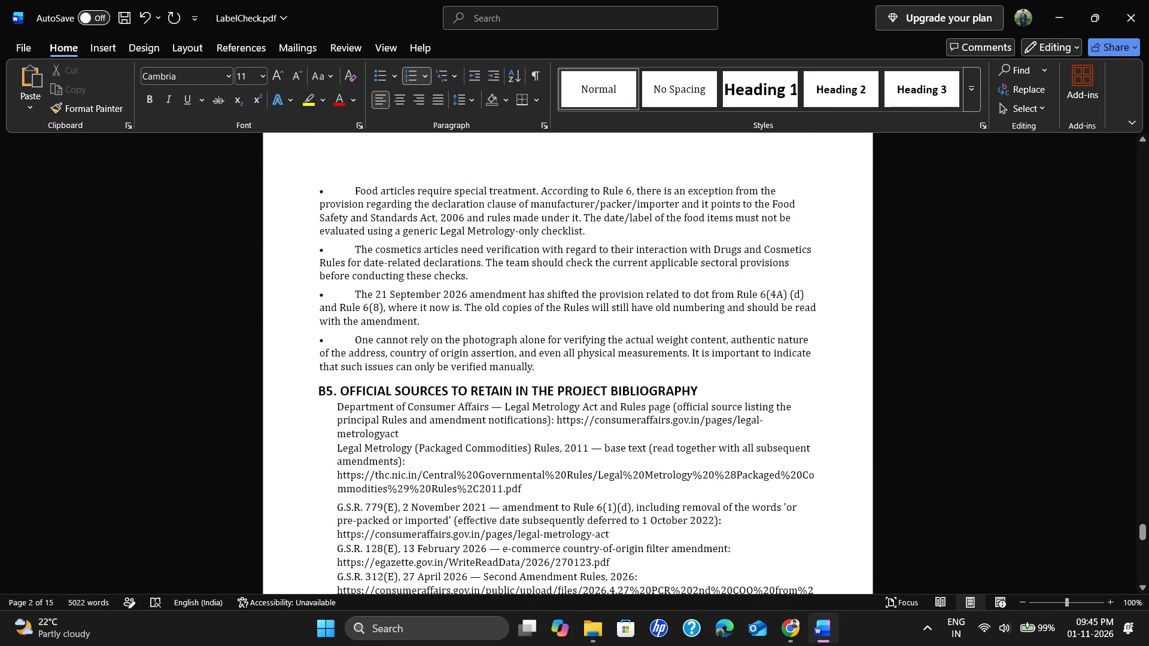
{"action": "scroll", "coordinate": [523, 490], "scroll_direction": "up", "scroll_amount": 1}
{"action": "scroll", "coordinate": [523, 490], "scroll_direction": "down", "scroll_amount": 3}
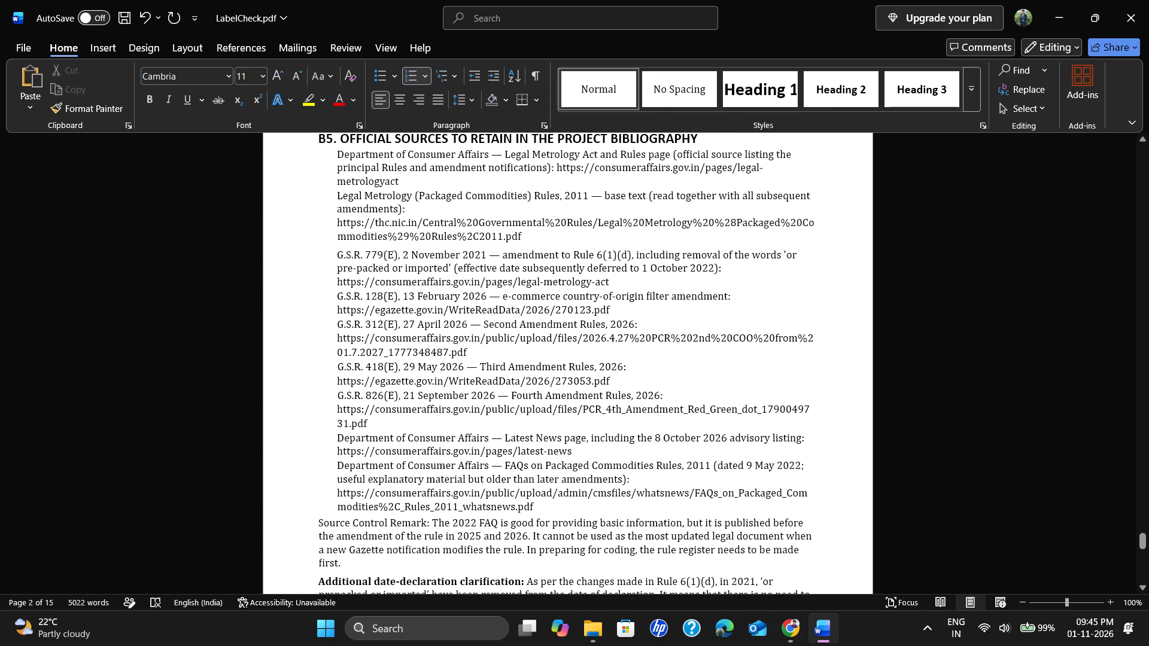
{"action": "scroll", "coordinate": [523, 490], "scroll_direction": "down", "scroll_amount": 2}
{"action": "scroll", "coordinate": [523, 490], "scroll_direction": "up", "scroll_amount": 2}
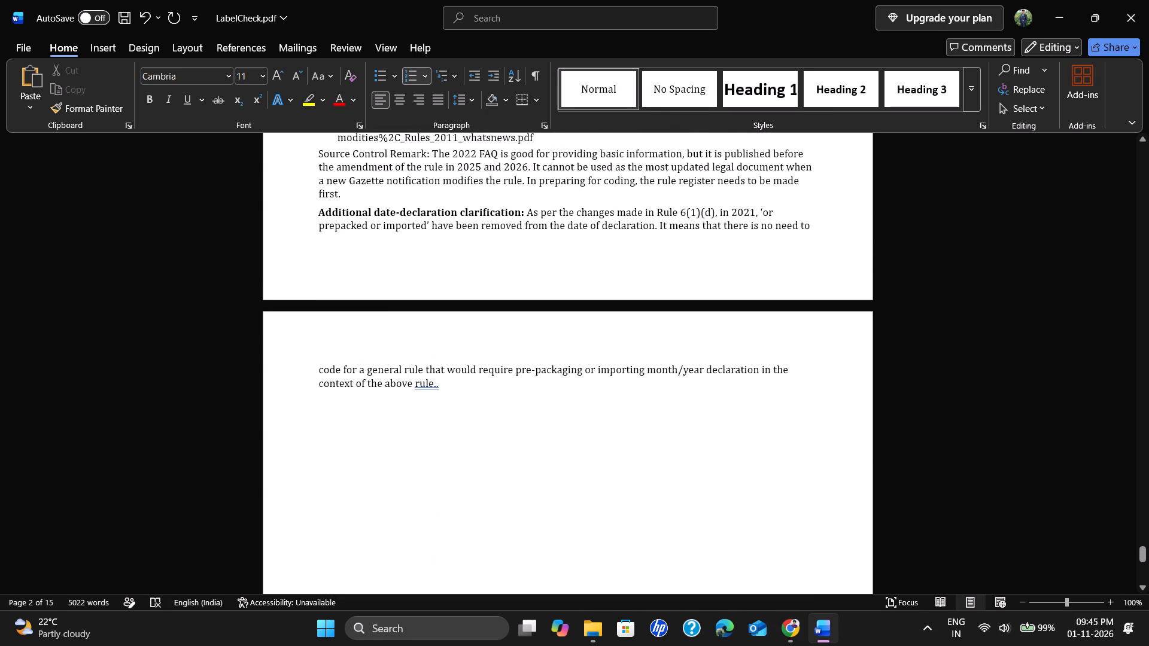
{"action": "scroll", "coordinate": [523, 490], "scroll_direction": "up", "scroll_amount": 1}
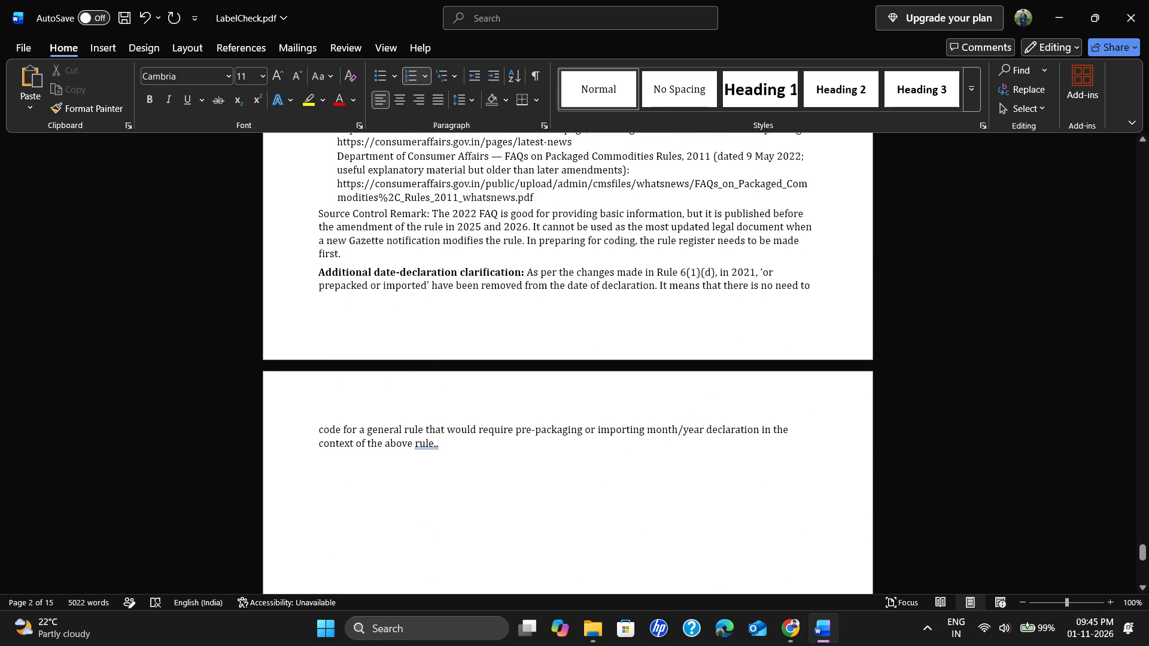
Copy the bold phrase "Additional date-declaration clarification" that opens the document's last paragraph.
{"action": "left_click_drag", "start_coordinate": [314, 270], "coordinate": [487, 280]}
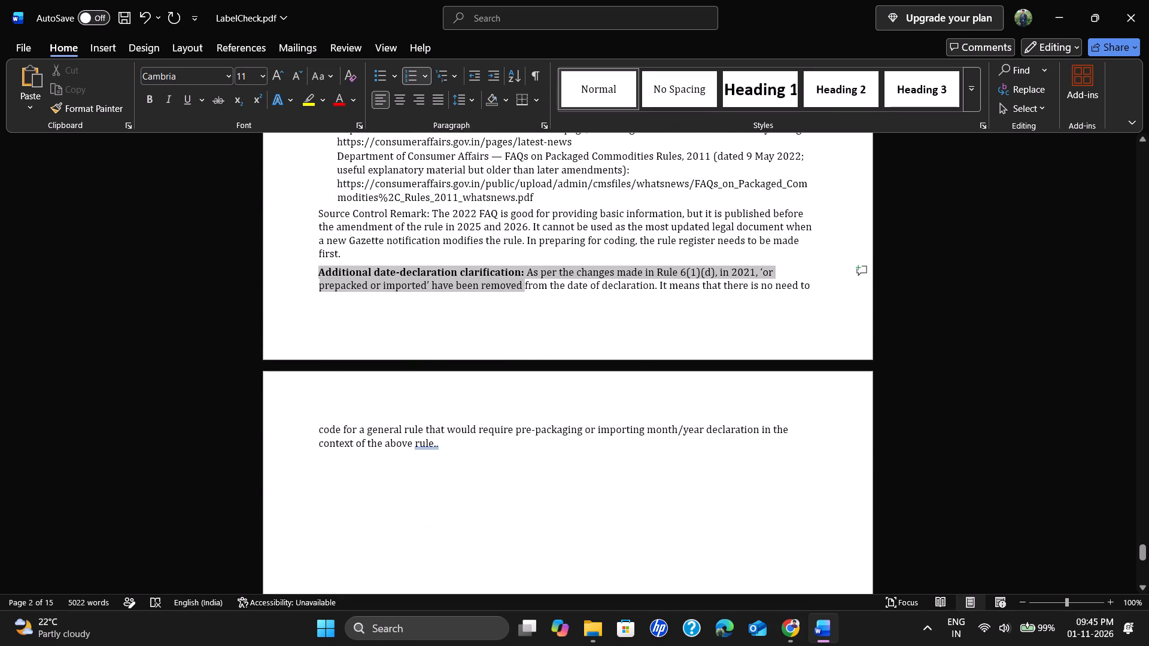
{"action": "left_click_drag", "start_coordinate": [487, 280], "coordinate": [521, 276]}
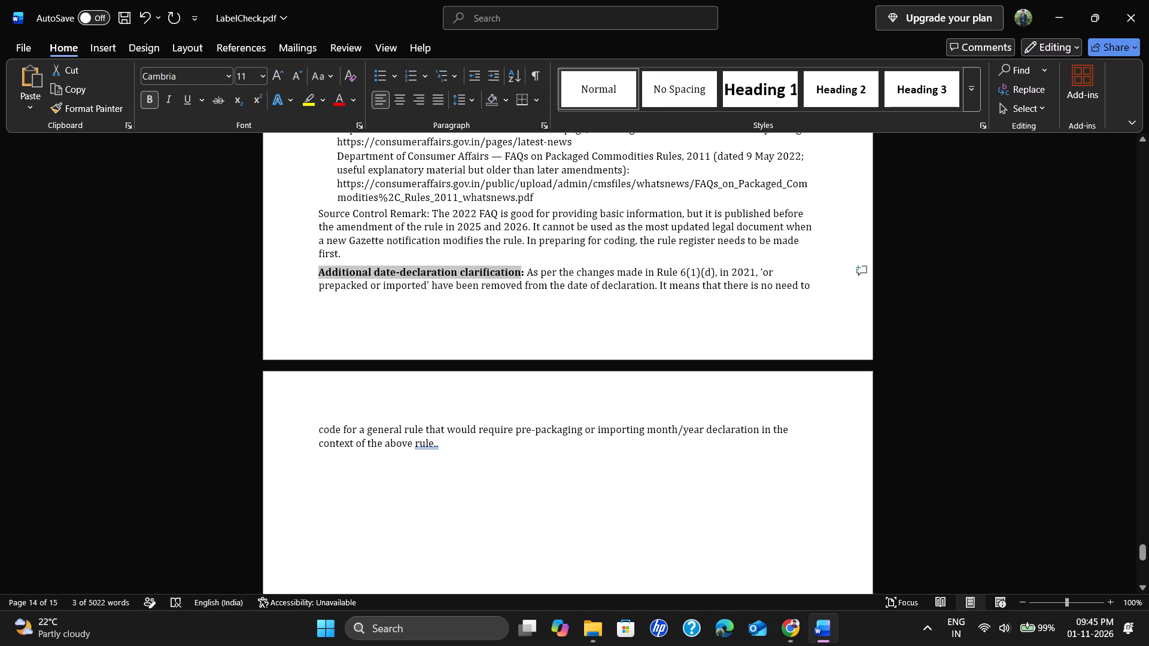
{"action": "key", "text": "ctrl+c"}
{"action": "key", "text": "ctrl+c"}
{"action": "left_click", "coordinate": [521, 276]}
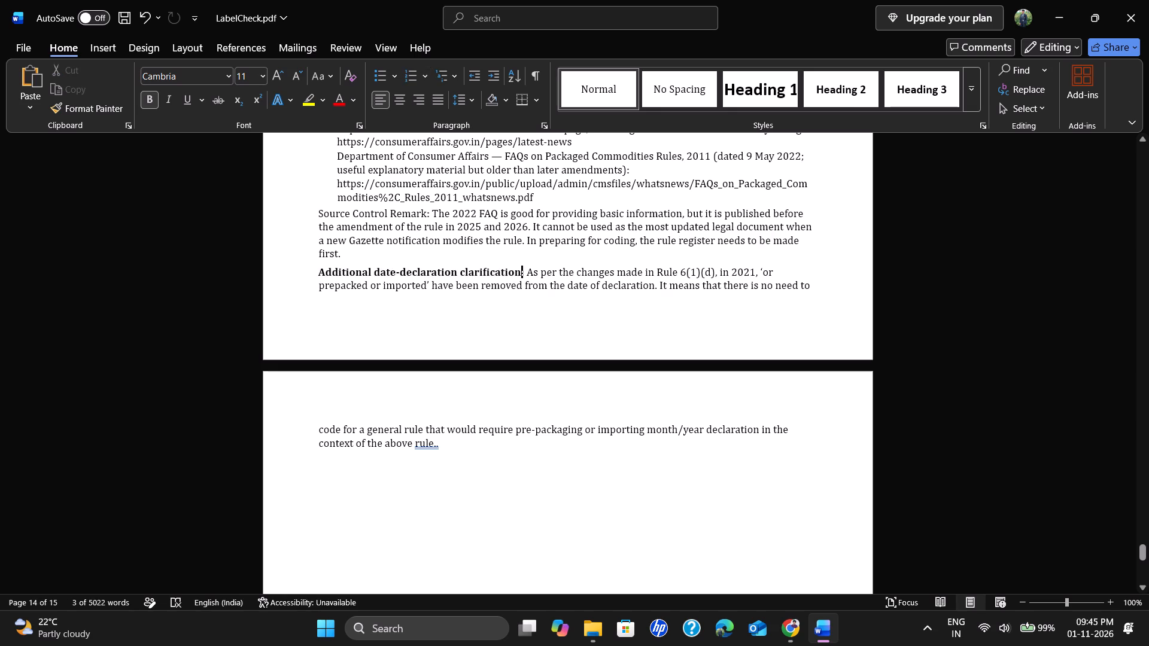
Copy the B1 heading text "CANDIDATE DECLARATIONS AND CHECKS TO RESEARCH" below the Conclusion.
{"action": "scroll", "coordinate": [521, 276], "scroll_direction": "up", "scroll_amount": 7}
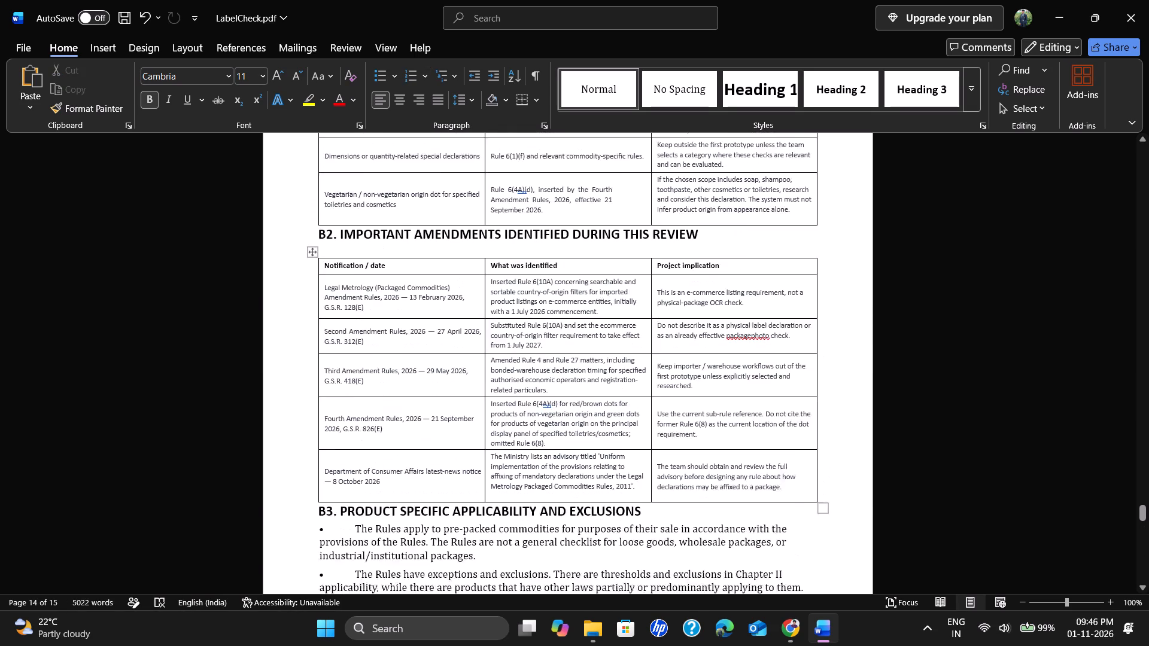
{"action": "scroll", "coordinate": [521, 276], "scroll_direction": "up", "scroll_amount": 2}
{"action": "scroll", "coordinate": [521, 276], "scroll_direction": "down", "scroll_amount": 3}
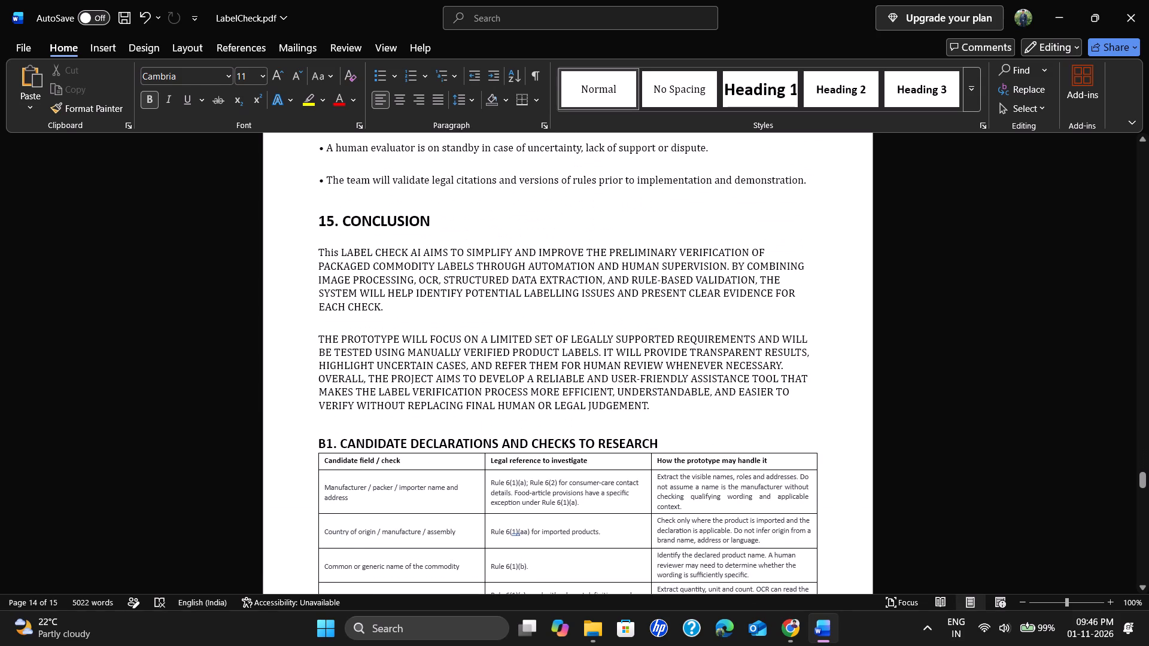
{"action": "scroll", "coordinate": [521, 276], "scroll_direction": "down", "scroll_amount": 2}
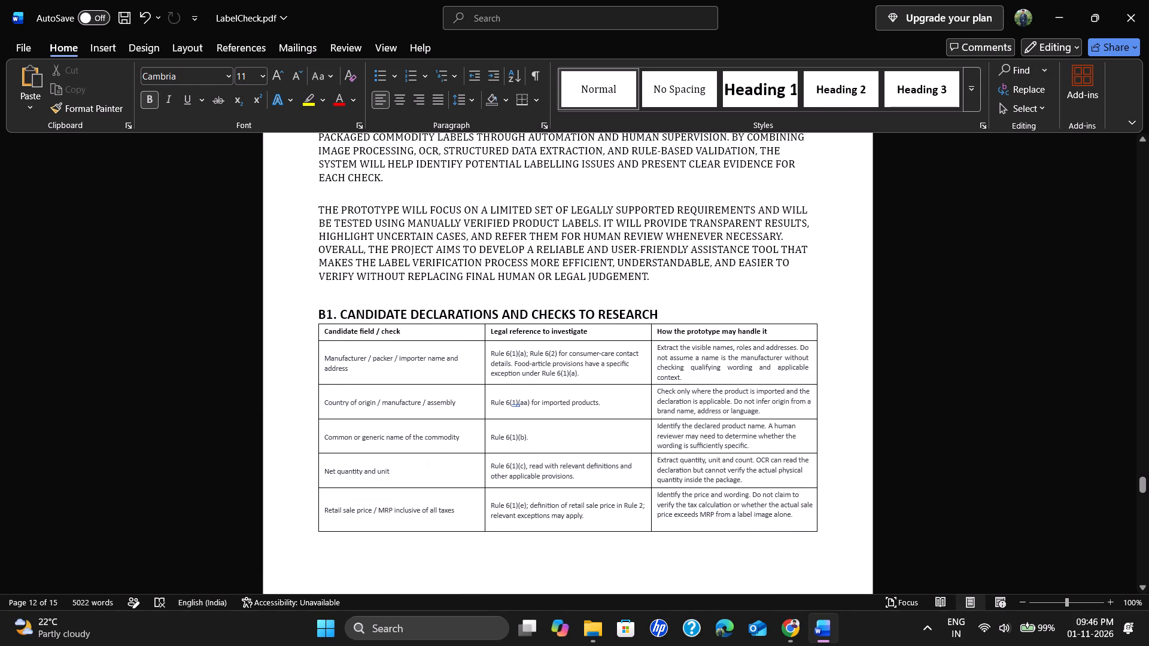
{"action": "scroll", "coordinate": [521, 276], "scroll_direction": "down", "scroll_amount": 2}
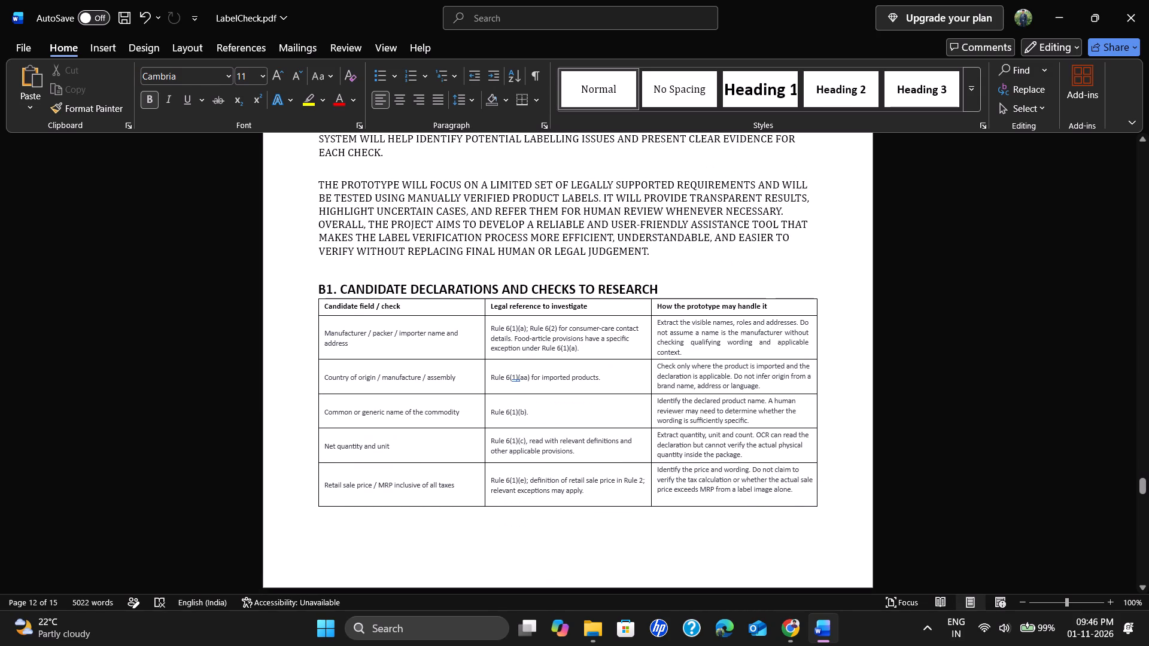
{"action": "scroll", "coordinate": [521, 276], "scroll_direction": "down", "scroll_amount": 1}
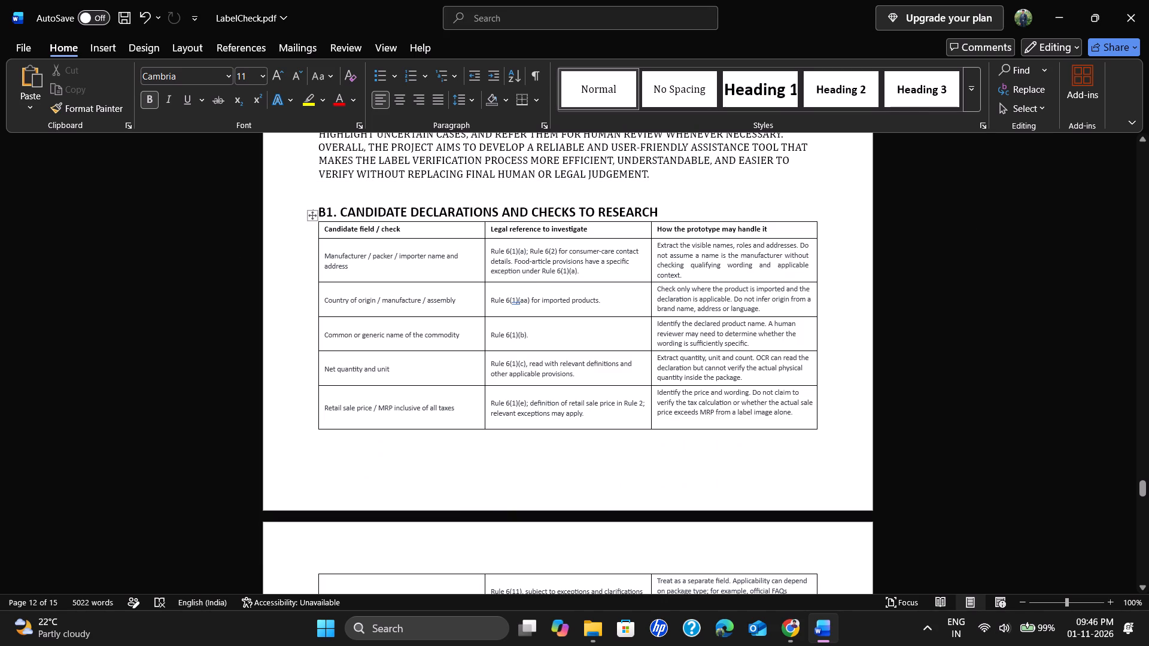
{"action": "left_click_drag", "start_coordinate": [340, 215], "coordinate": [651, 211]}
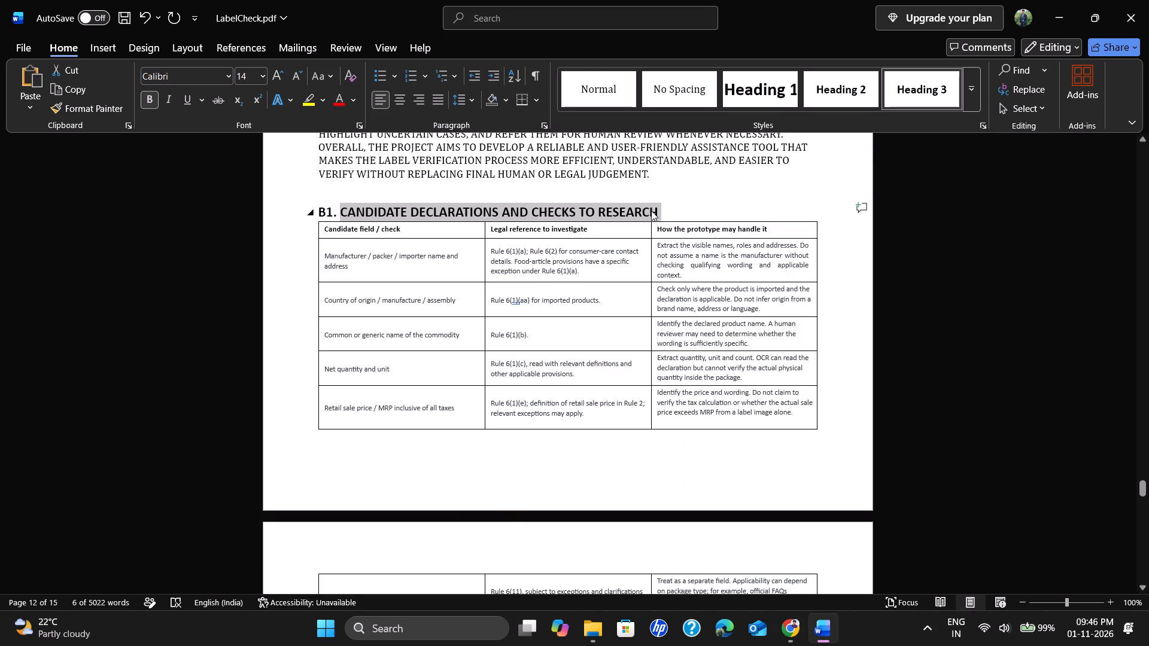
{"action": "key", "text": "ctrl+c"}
Look through the B-numbered sections after the Conclusion to see where they start and how far they extend.
{"action": "scroll", "coordinate": [651, 211], "scroll_direction": "down", "scroll_amount": 7}
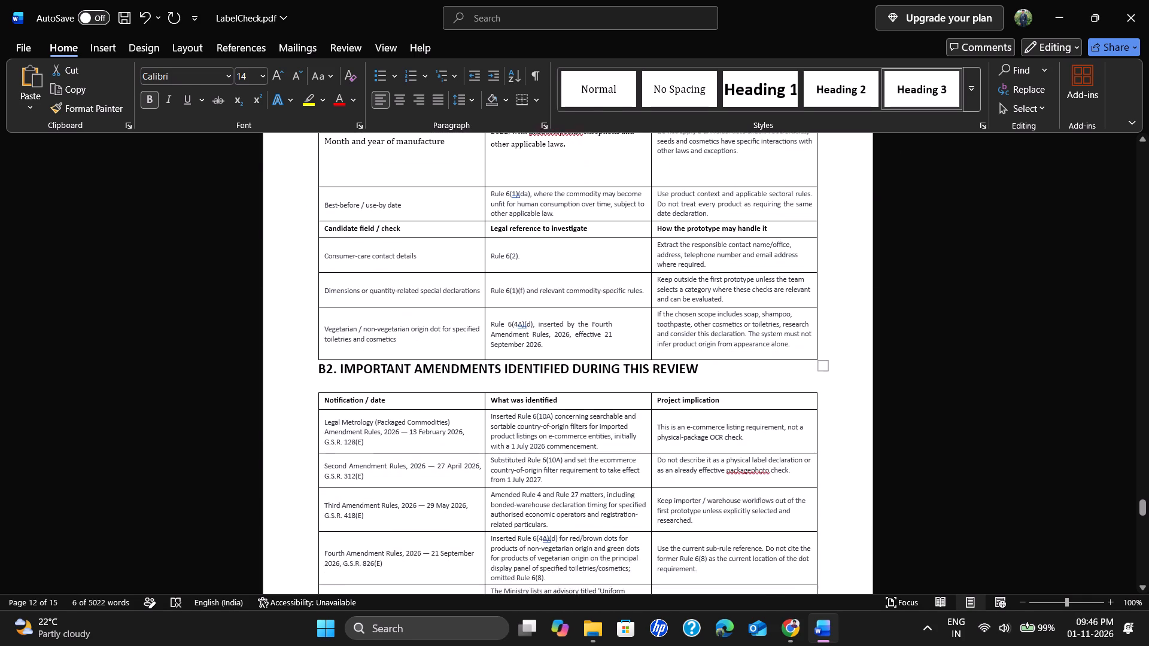
{"action": "scroll", "coordinate": [651, 211], "scroll_direction": "down", "scroll_amount": 4}
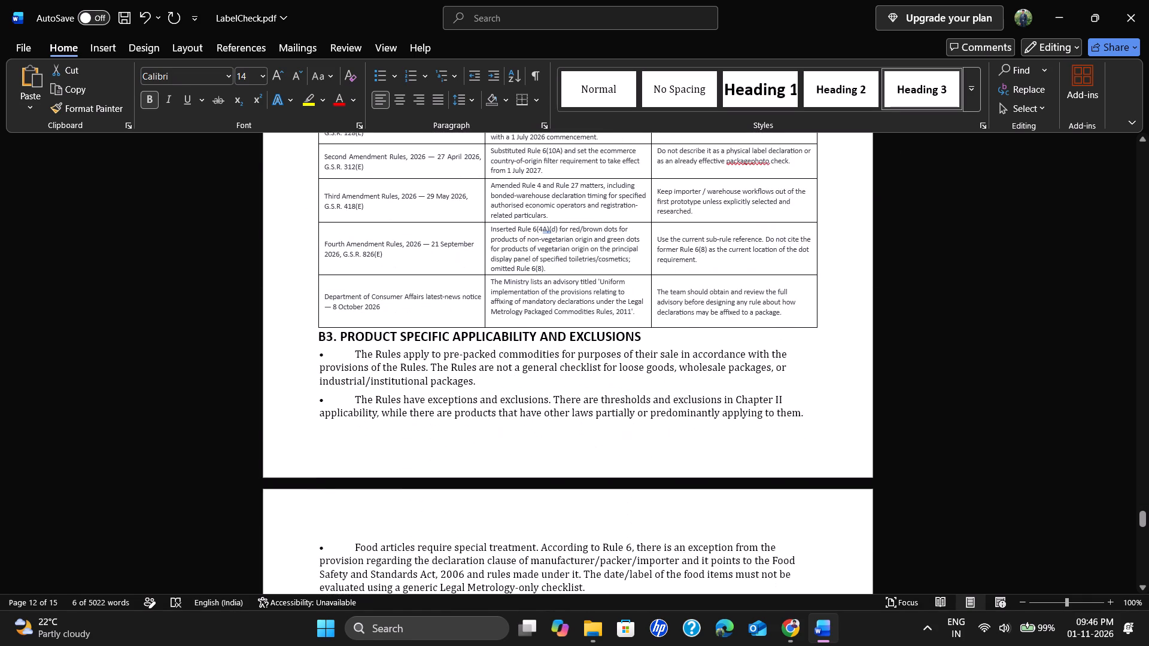
{"action": "scroll", "coordinate": [651, 211], "scroll_direction": "down", "scroll_amount": 5}
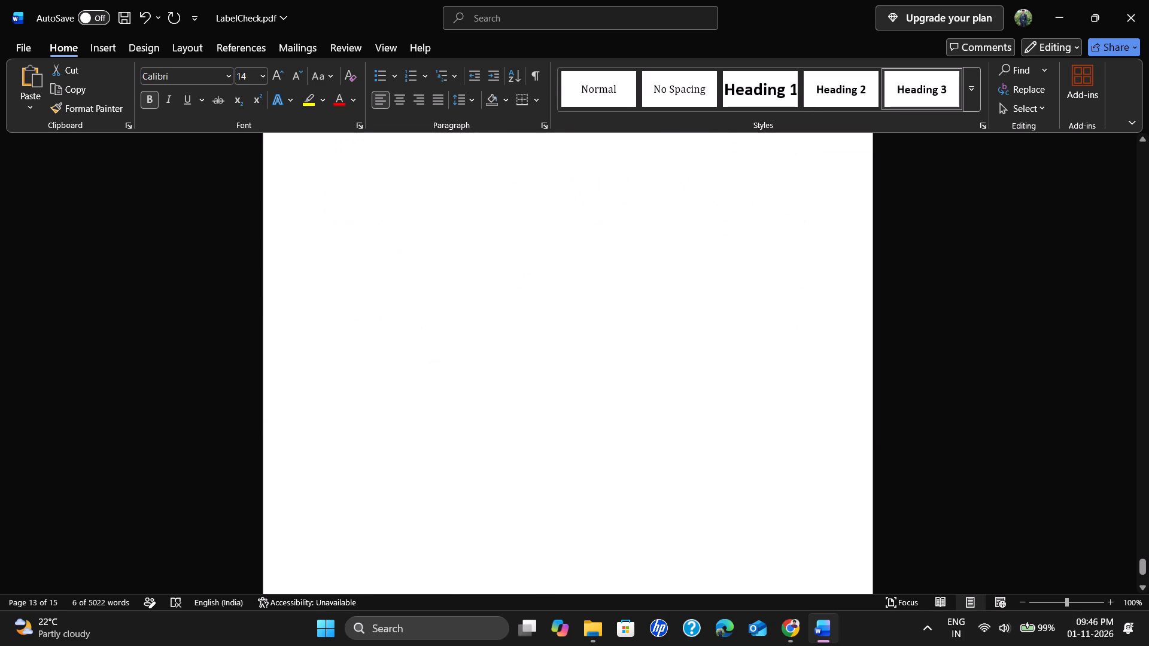
{"action": "scroll", "coordinate": [651, 211], "scroll_direction": "down", "scroll_amount": 1}
{"action": "scroll", "coordinate": [561, 277], "scroll_direction": "up", "scroll_amount": 12}
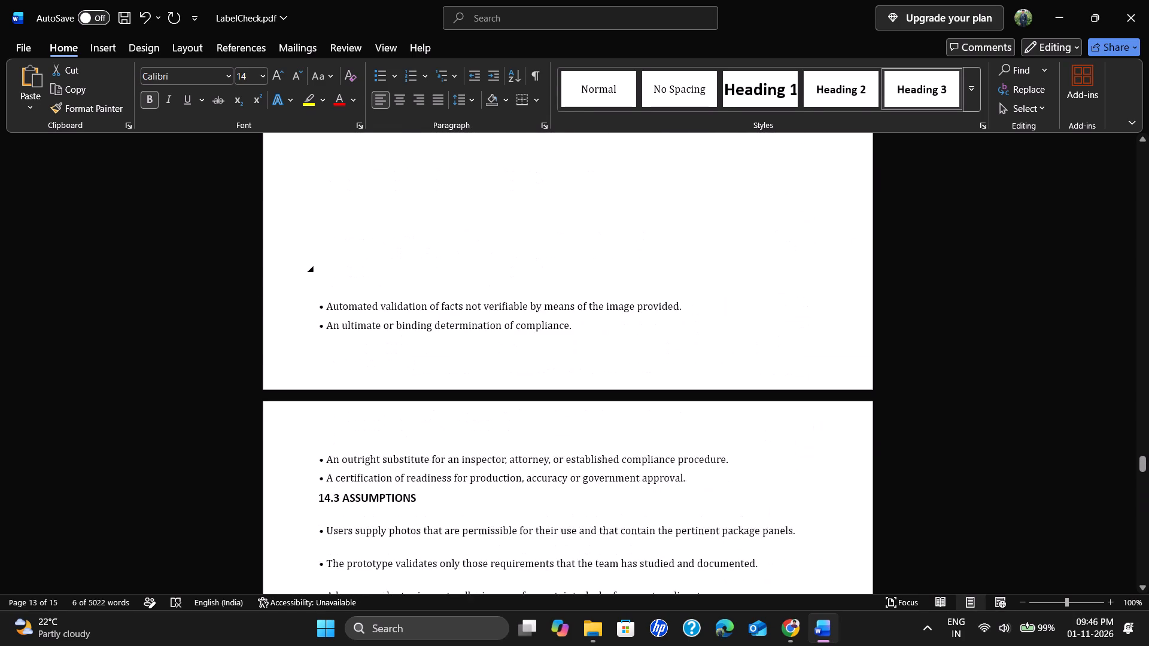
{"action": "scroll", "coordinate": [561, 277], "scroll_direction": "down", "scroll_amount": 5}
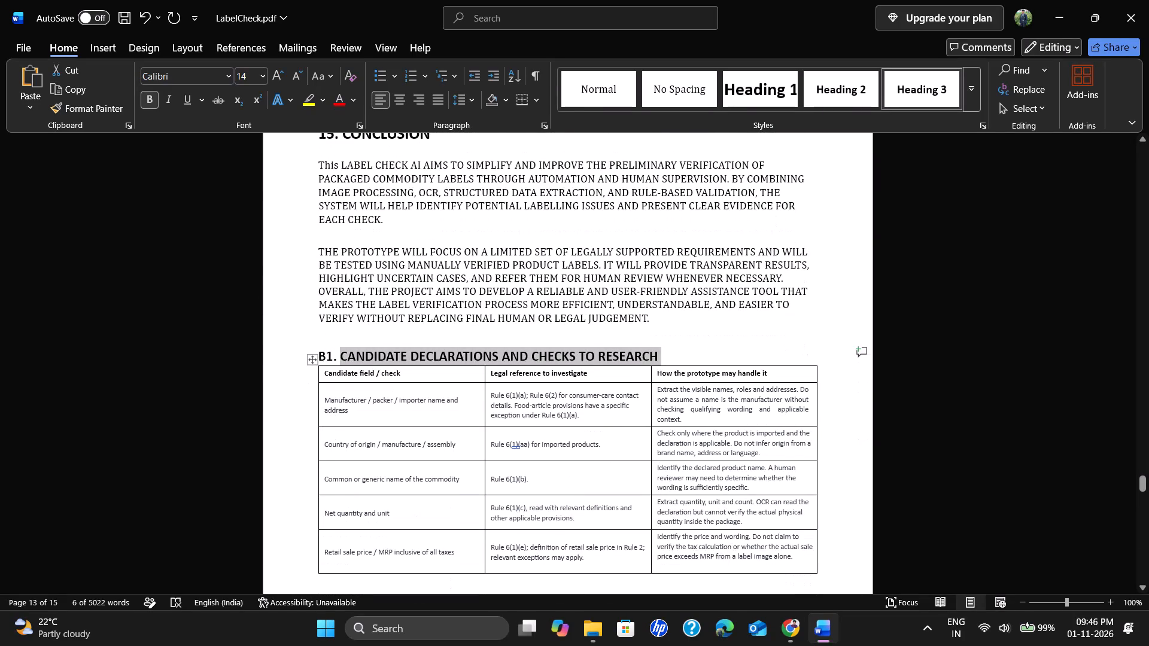
{"action": "left_click", "coordinate": [494, 300]}
{"action": "scroll", "coordinate": [394, 315], "scroll_direction": "down", "scroll_amount": 1}
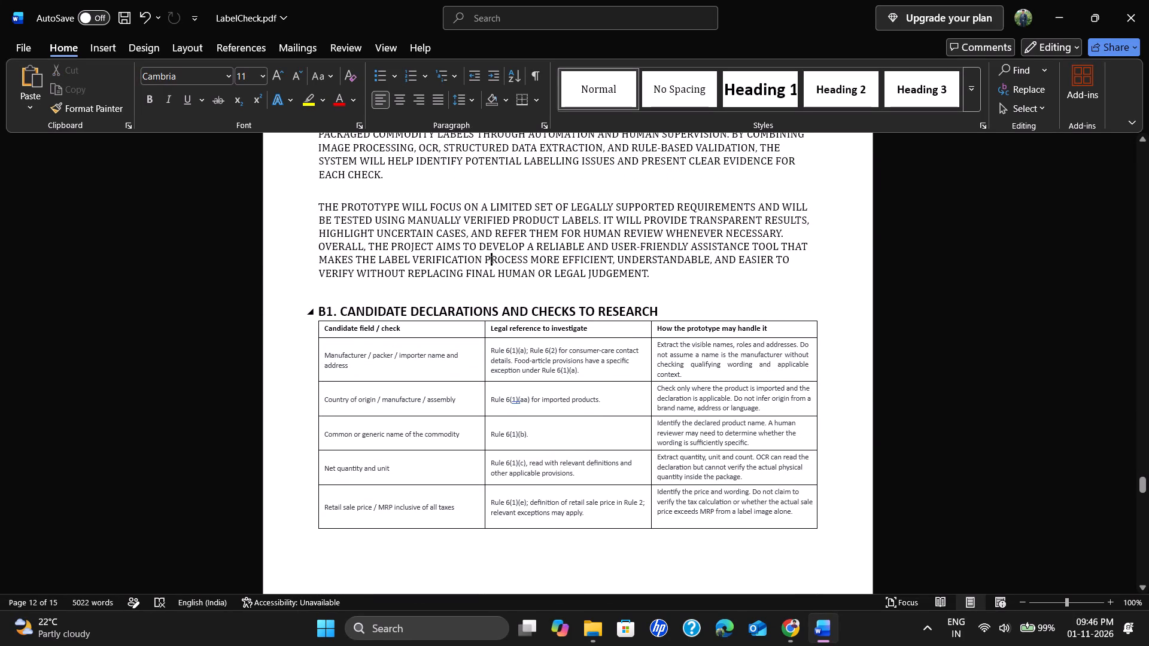
{"action": "left_click_drag", "start_coordinate": [318, 309], "coordinate": [509, 645]}
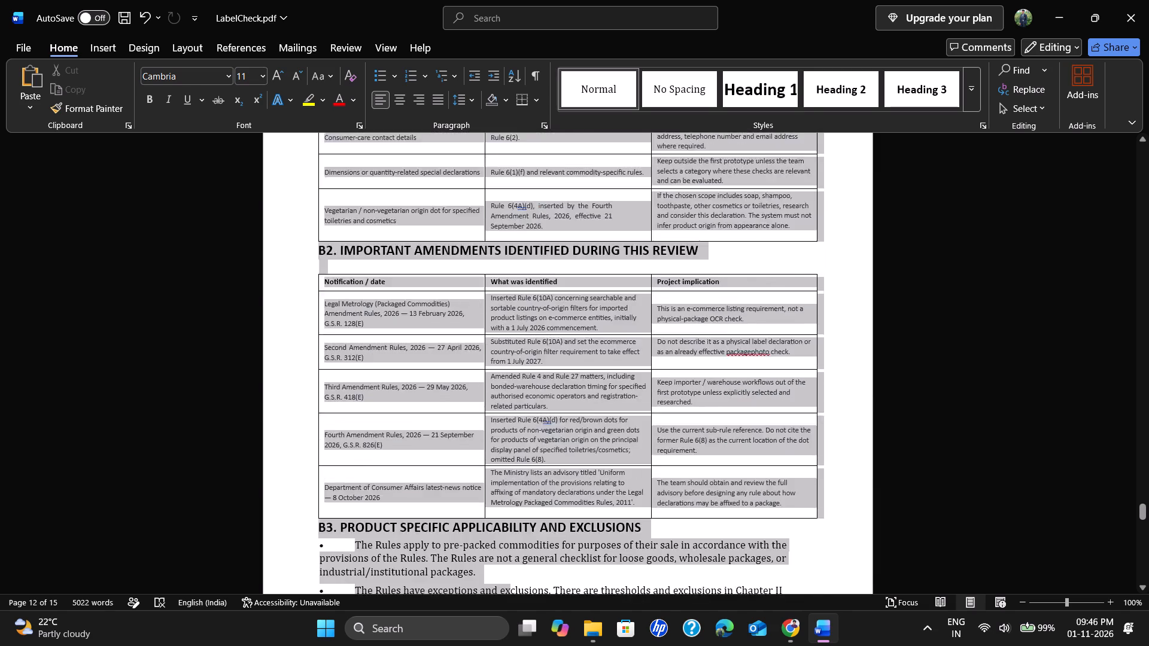
{"action": "left_click_drag", "start_coordinate": [509, 645], "coordinate": [386, 138]}
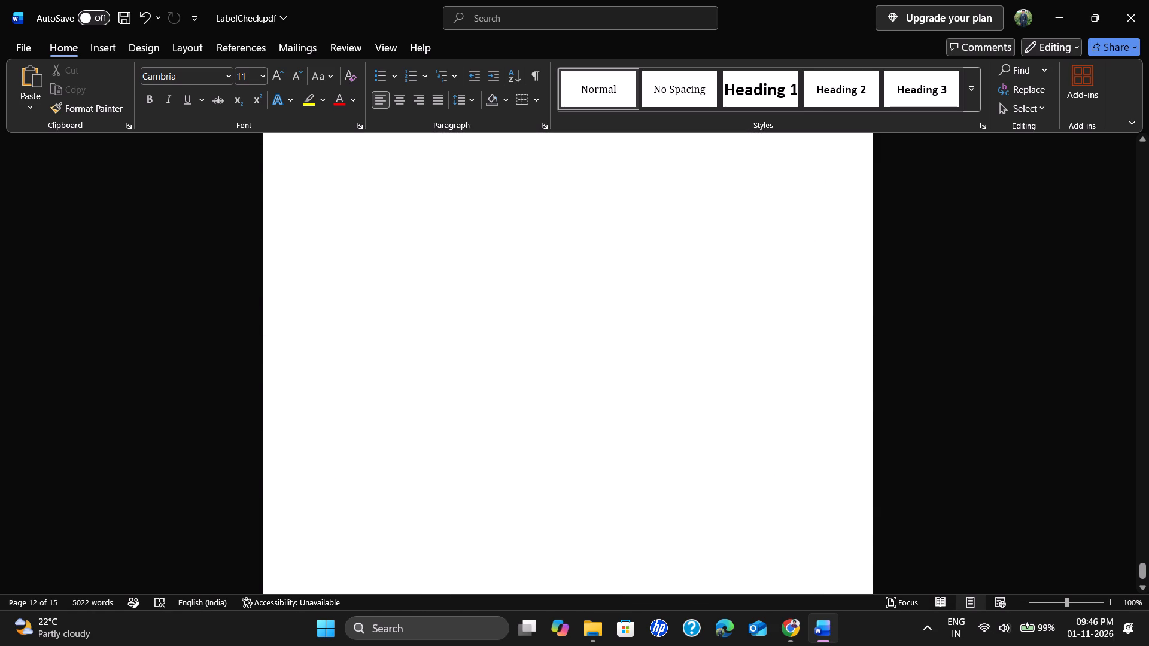
{"action": "left_click_drag", "start_coordinate": [386, 138], "coordinate": [448, 480]}
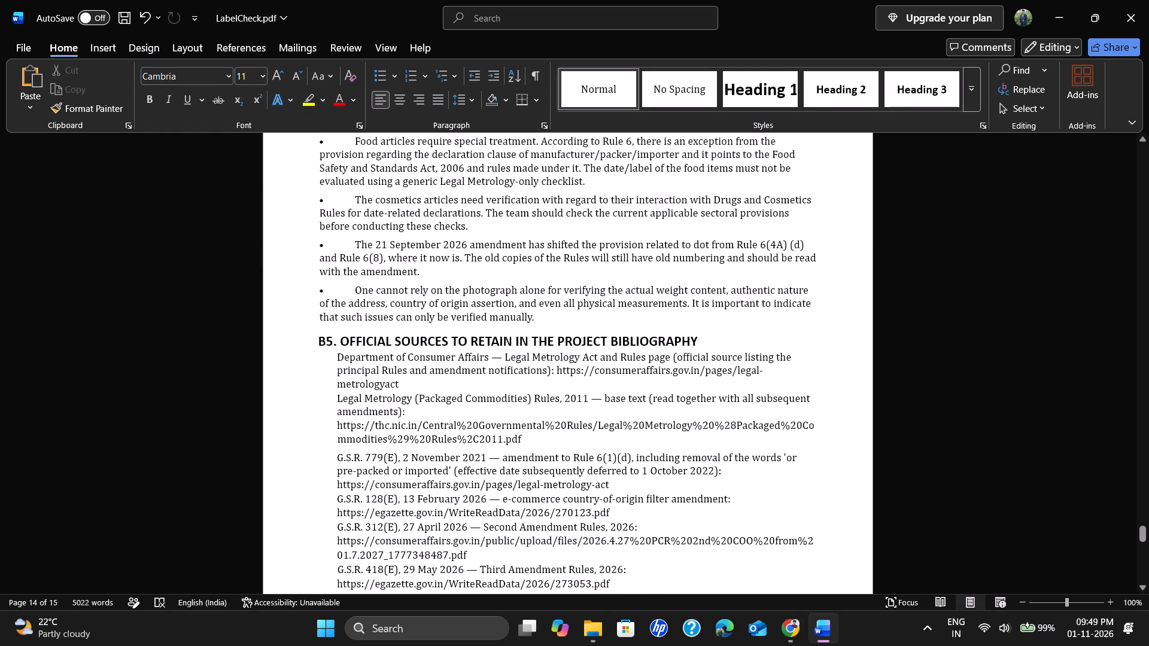
{"action": "scroll", "coordinate": [631, 400], "scroll_direction": "down", "scroll_amount": 2}
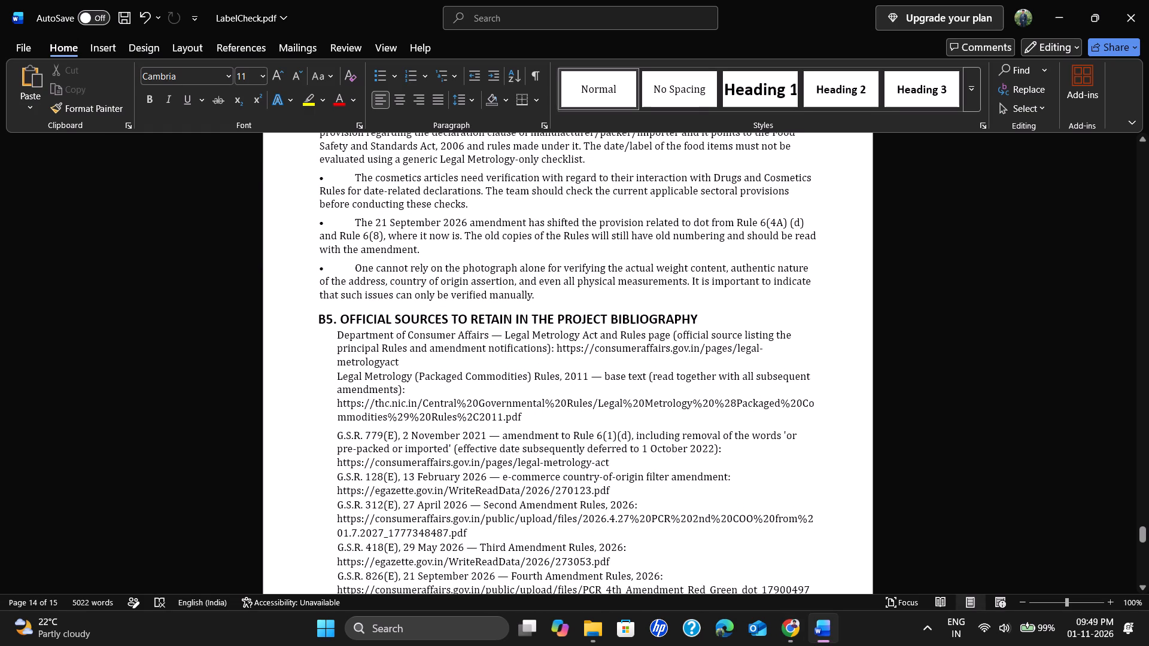
{"action": "scroll", "coordinate": [631, 400], "scroll_direction": "up", "scroll_amount": 3}
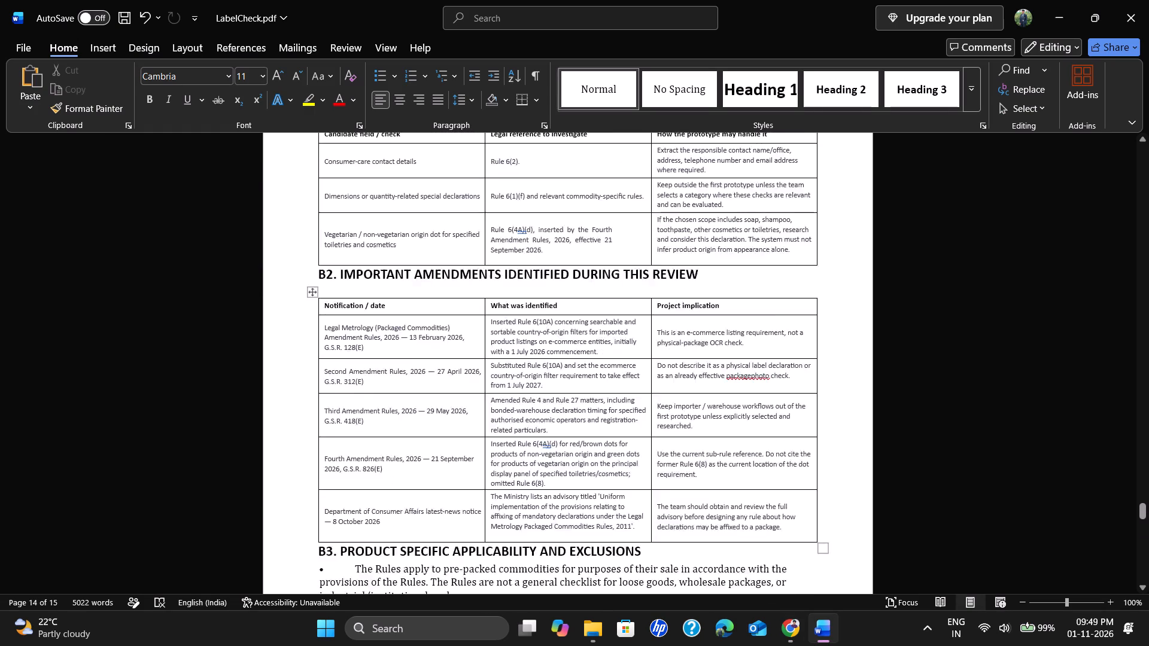
{"action": "scroll", "coordinate": [631, 400], "scroll_direction": "up", "scroll_amount": 3}
{"action": "scroll", "coordinate": [631, 400], "scroll_direction": "right", "scroll_amount": 1}
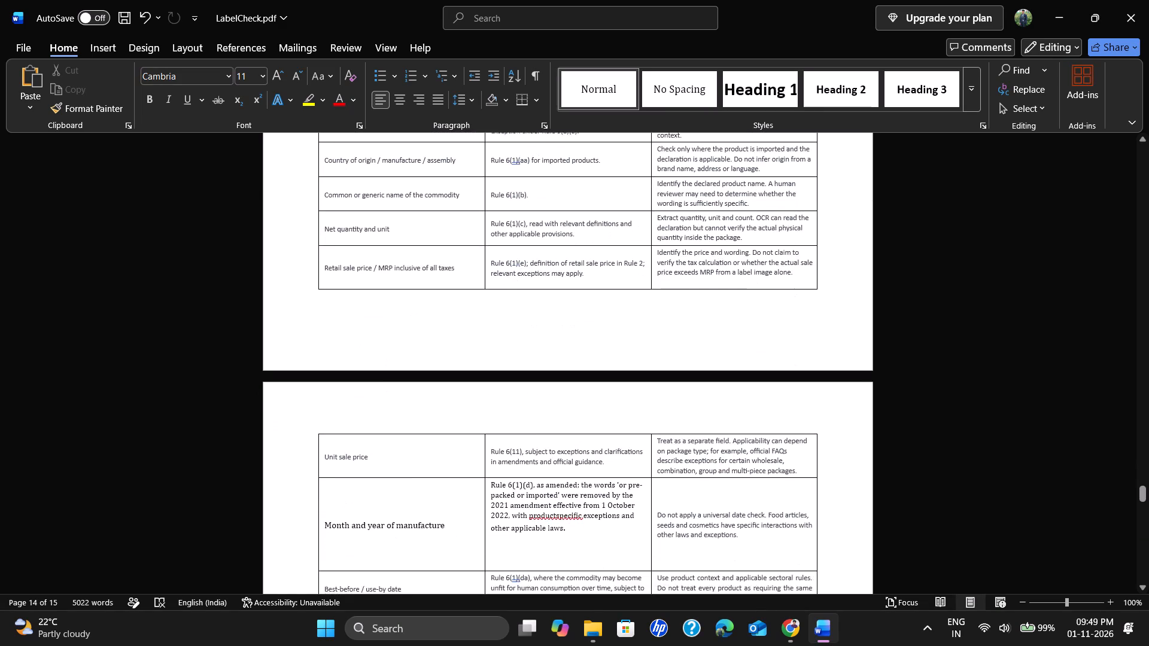
{"action": "scroll", "coordinate": [631, 400], "scroll_direction": "right", "scroll_amount": 1}
{"action": "scroll", "coordinate": [631, 400], "scroll_direction": "up", "scroll_amount": 1}
{"action": "scroll", "coordinate": [631, 400], "scroll_direction": "right", "scroll_amount": 1}
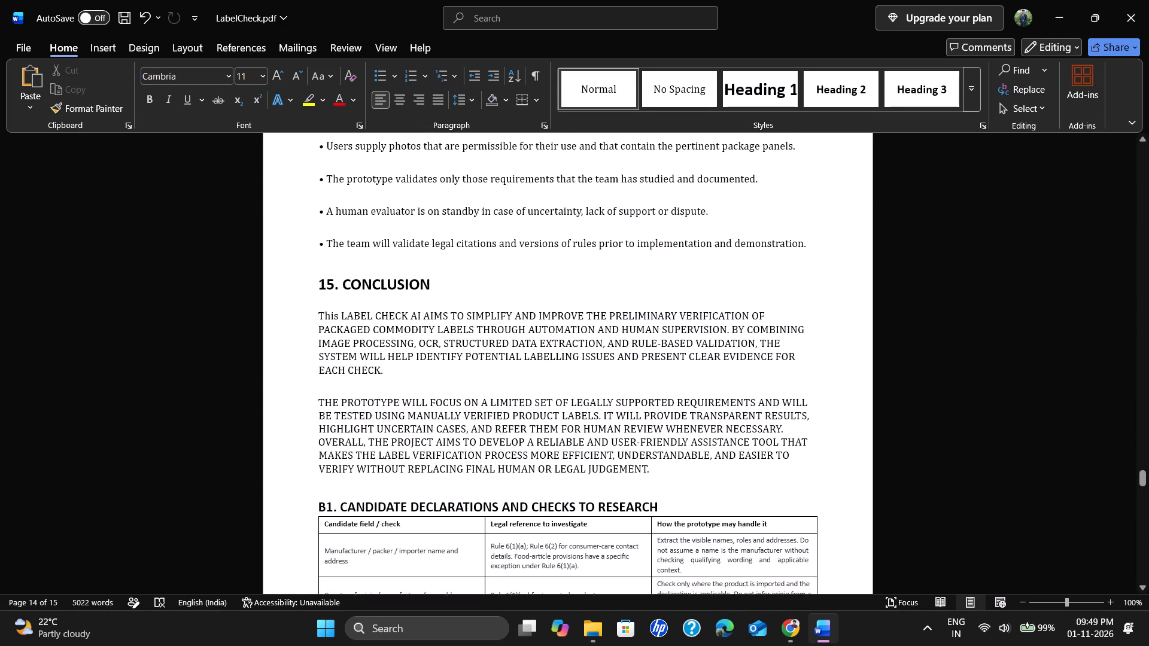
{"action": "scroll", "coordinate": [631, 400], "scroll_direction": "right", "scroll_amount": 1}
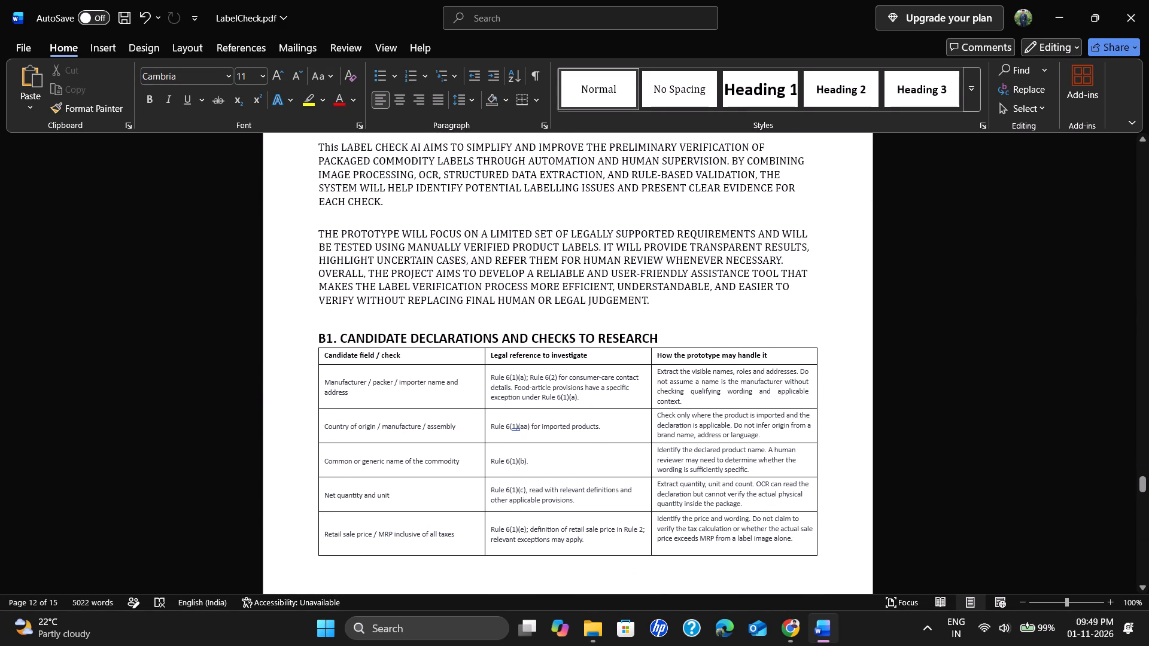
Review the B1 declarations table, the B2 amendments table and the B3 applicability bullets in the Word document.
{"action": "scroll", "coordinate": [631, 400], "scroll_direction": "down", "scroll_amount": 3}
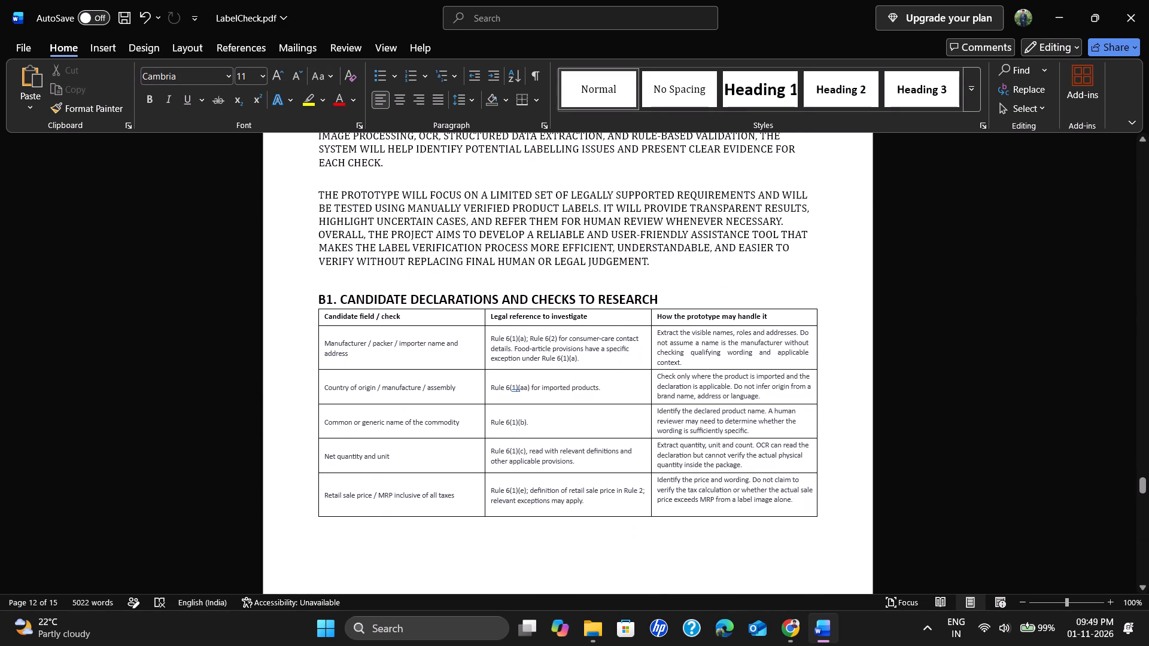
{"action": "scroll", "coordinate": [631, 400], "scroll_direction": "down", "scroll_amount": 1}
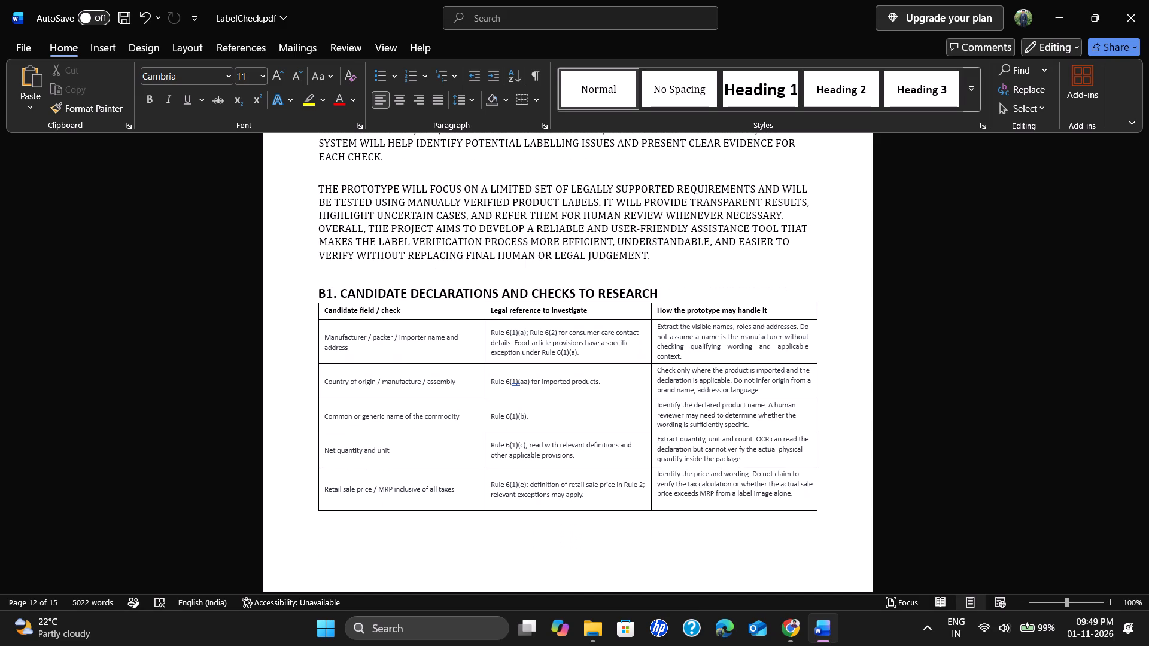
{"action": "scroll", "coordinate": [631, 400], "scroll_direction": "down", "scroll_amount": 3}
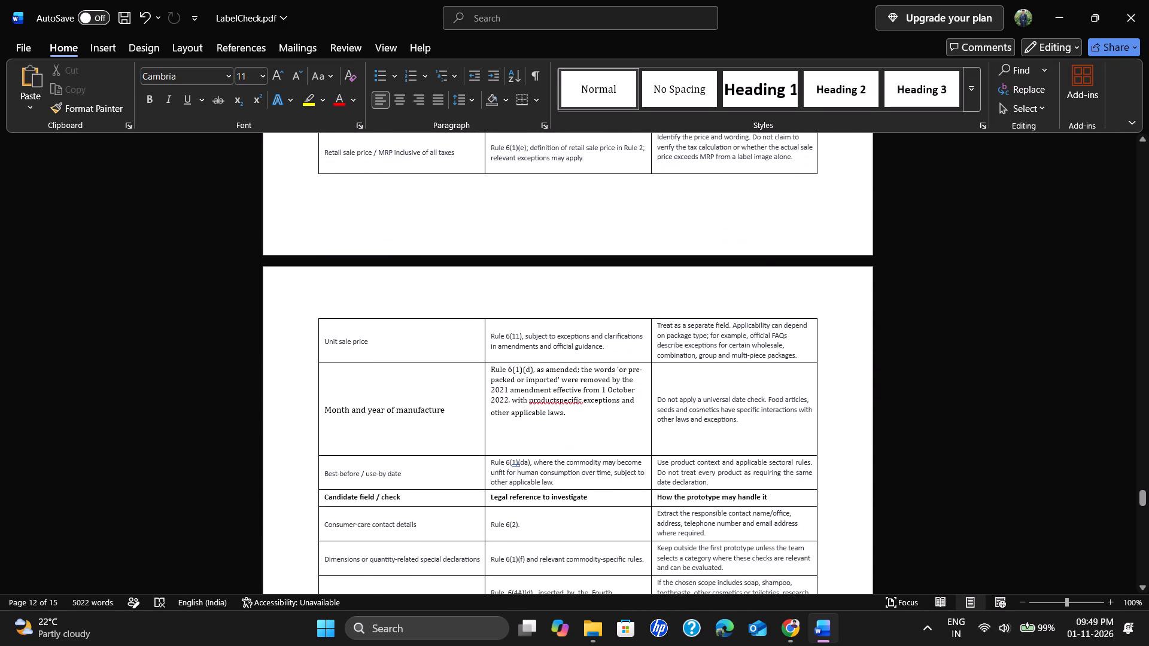
{"action": "scroll", "coordinate": [631, 400], "scroll_direction": "down", "scroll_amount": 3}
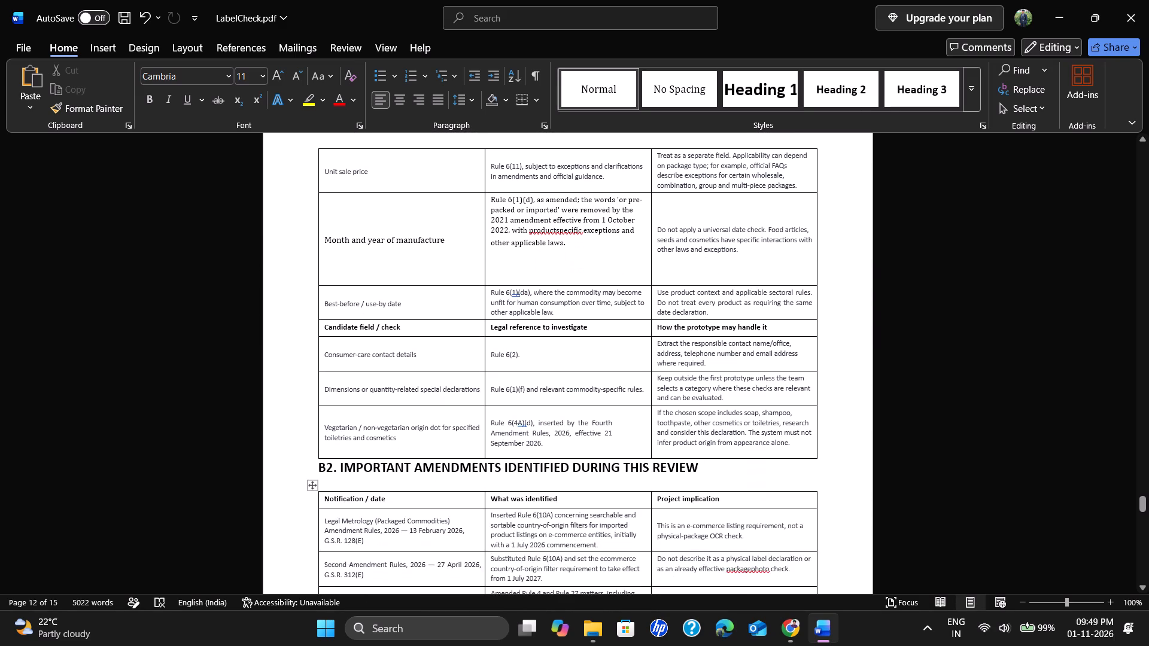
{"action": "scroll", "coordinate": [631, 400], "scroll_direction": "down", "scroll_amount": 2}
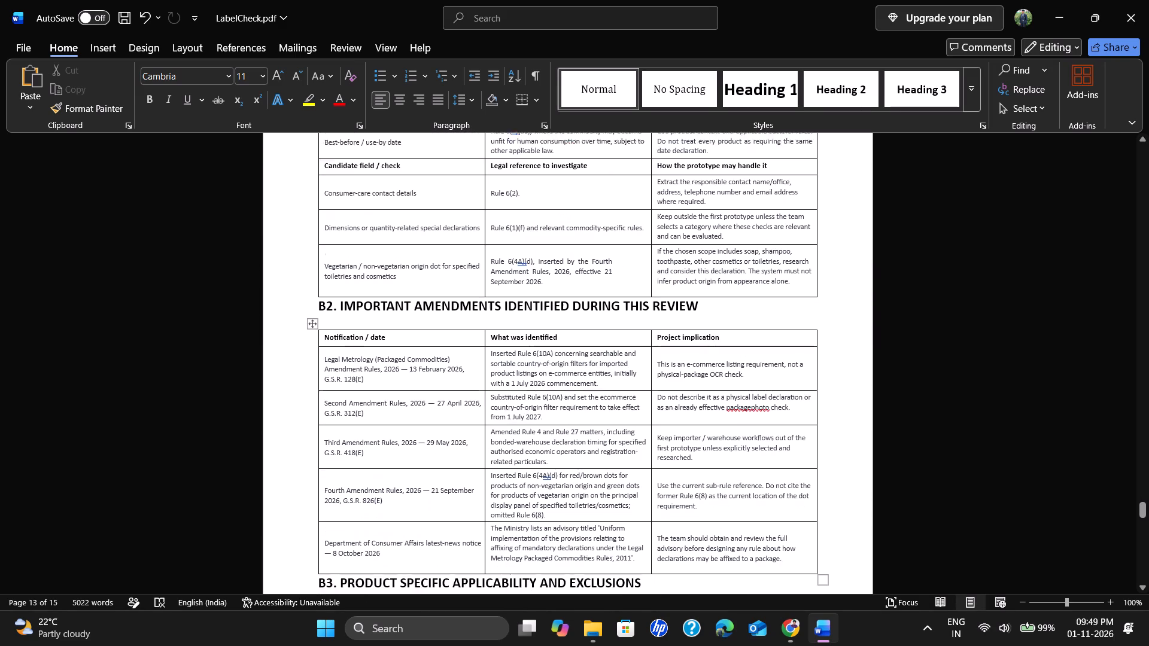
{"action": "scroll", "coordinate": [621, 413], "scroll_direction": "down", "scroll_amount": 2}
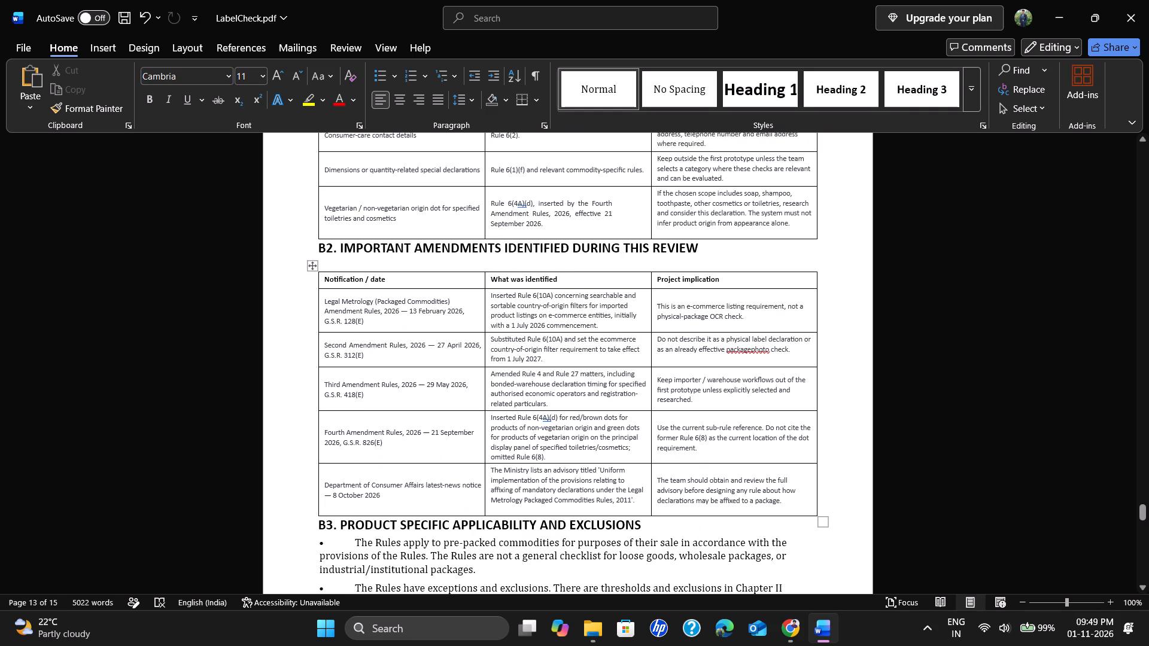
{"action": "scroll", "coordinate": [621, 413], "scroll_direction": "down", "scroll_amount": 1}
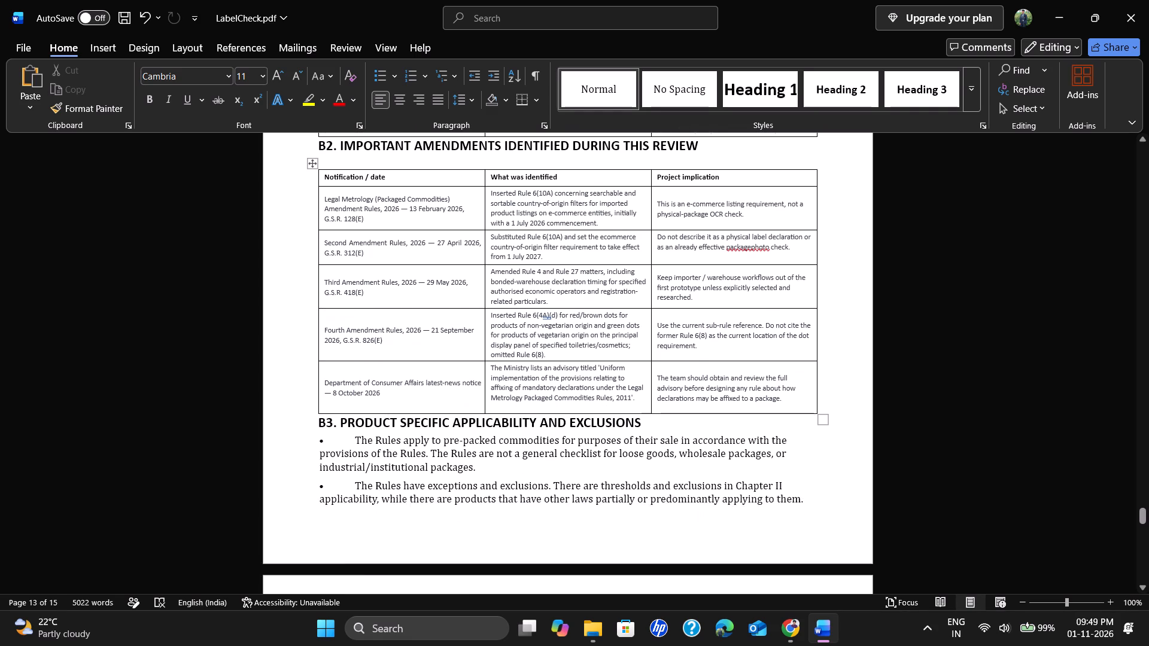
{"action": "scroll", "coordinate": [621, 413], "scroll_direction": "down", "scroll_amount": 2}
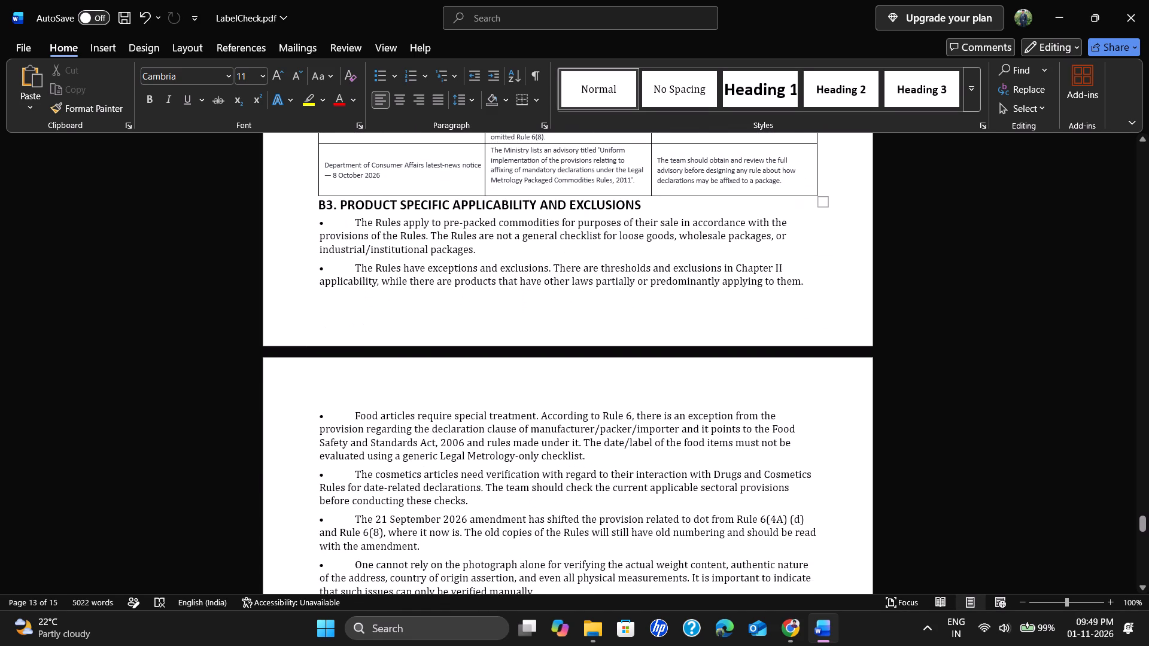
{"action": "scroll", "coordinate": [621, 413], "scroll_direction": "down", "scroll_amount": 1}
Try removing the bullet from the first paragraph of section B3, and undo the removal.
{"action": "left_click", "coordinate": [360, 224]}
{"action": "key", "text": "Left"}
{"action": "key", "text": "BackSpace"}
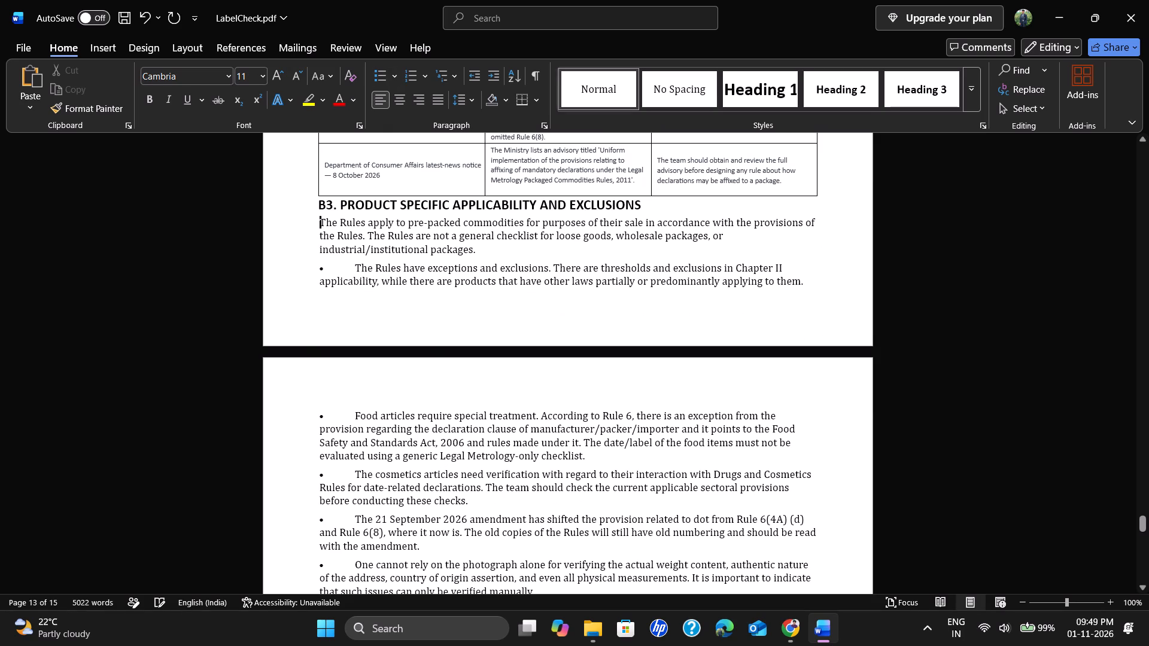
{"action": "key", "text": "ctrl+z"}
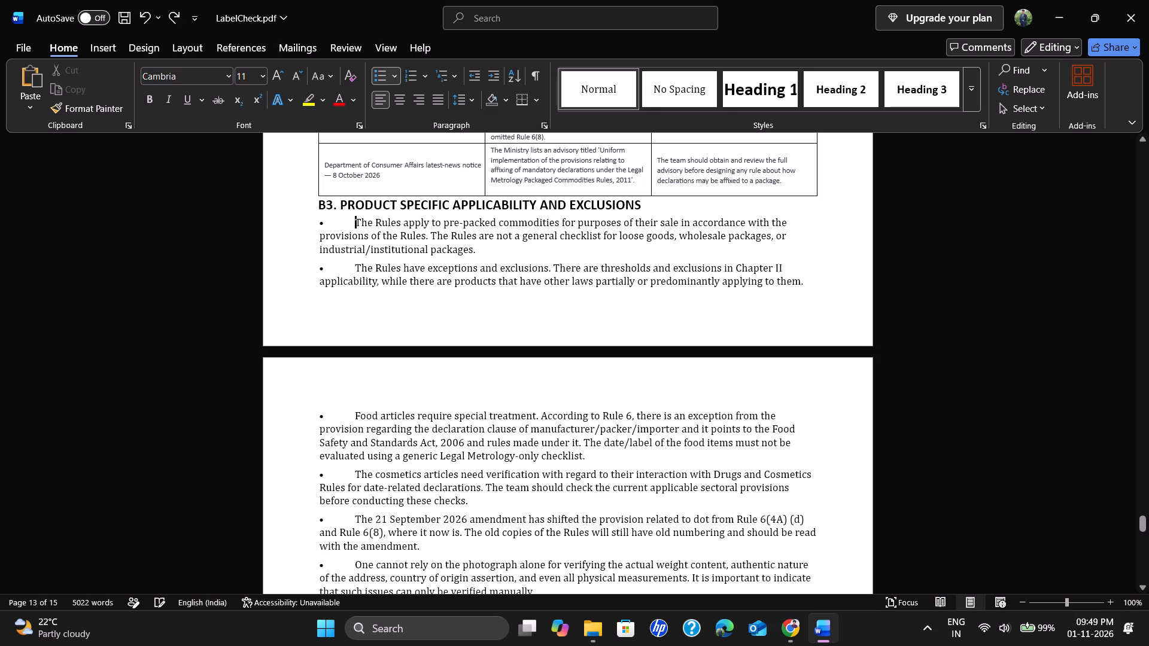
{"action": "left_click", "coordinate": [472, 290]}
Look over the B5 official sources, and return to the title page to check the document details and opening sections.
{"action": "scroll", "coordinate": [472, 290], "scroll_direction": "down", "scroll_amount": 3}
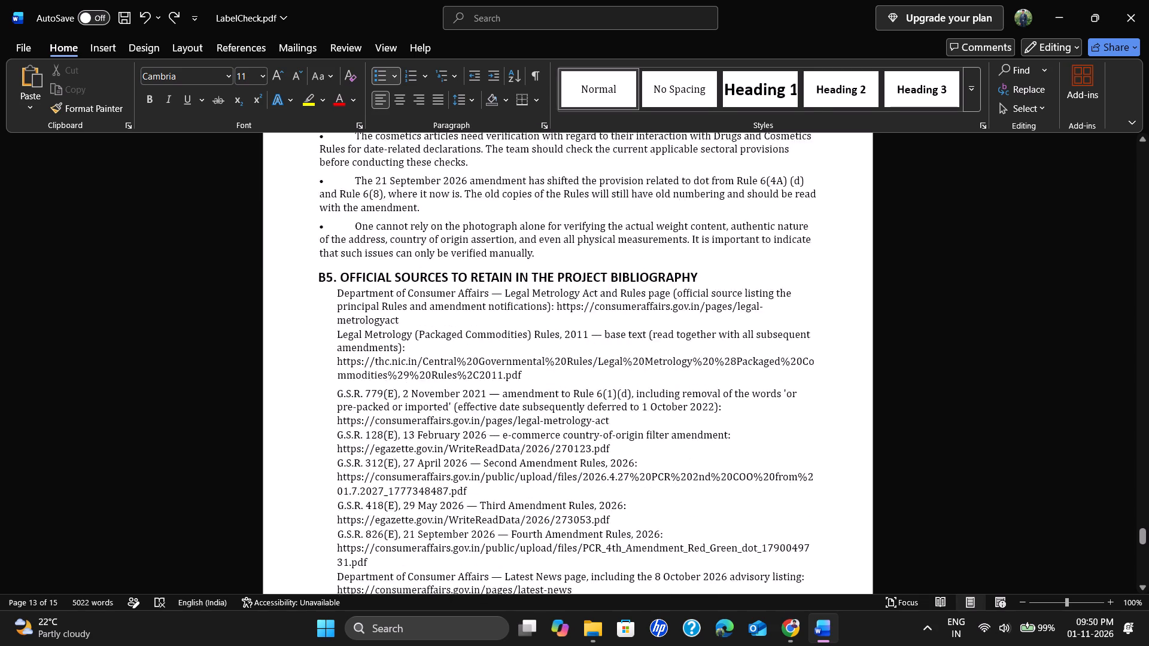
{"action": "scroll", "coordinate": [476, 317], "scroll_direction": "down", "scroll_amount": 1}
{"action": "scroll", "coordinate": [476, 317], "scroll_direction": "up", "scroll_amount": 1}
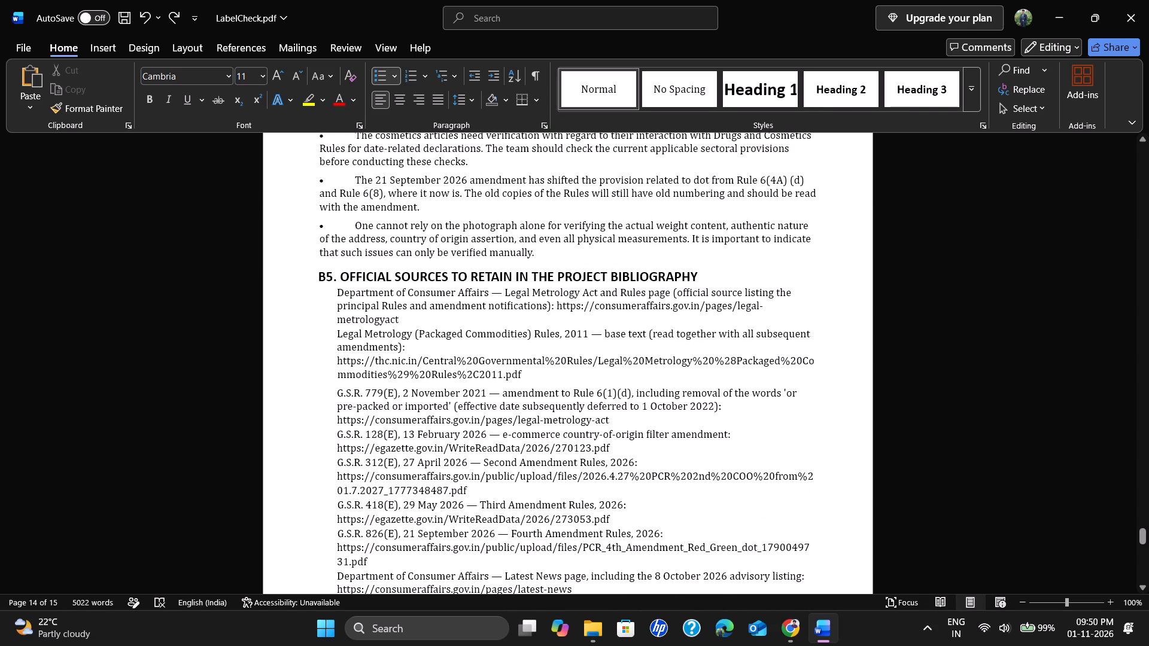
{"action": "scroll", "coordinate": [476, 317], "scroll_direction": "up", "scroll_amount": 6}
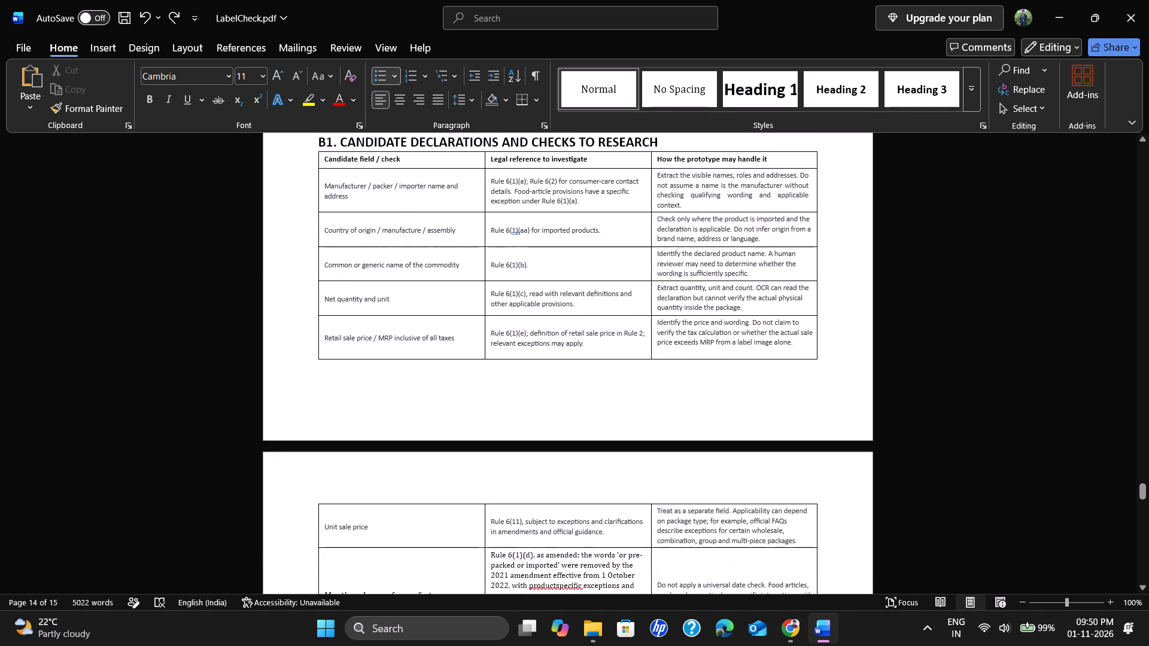
{"action": "scroll", "coordinate": [476, 317], "scroll_direction": "up", "scroll_amount": 9}
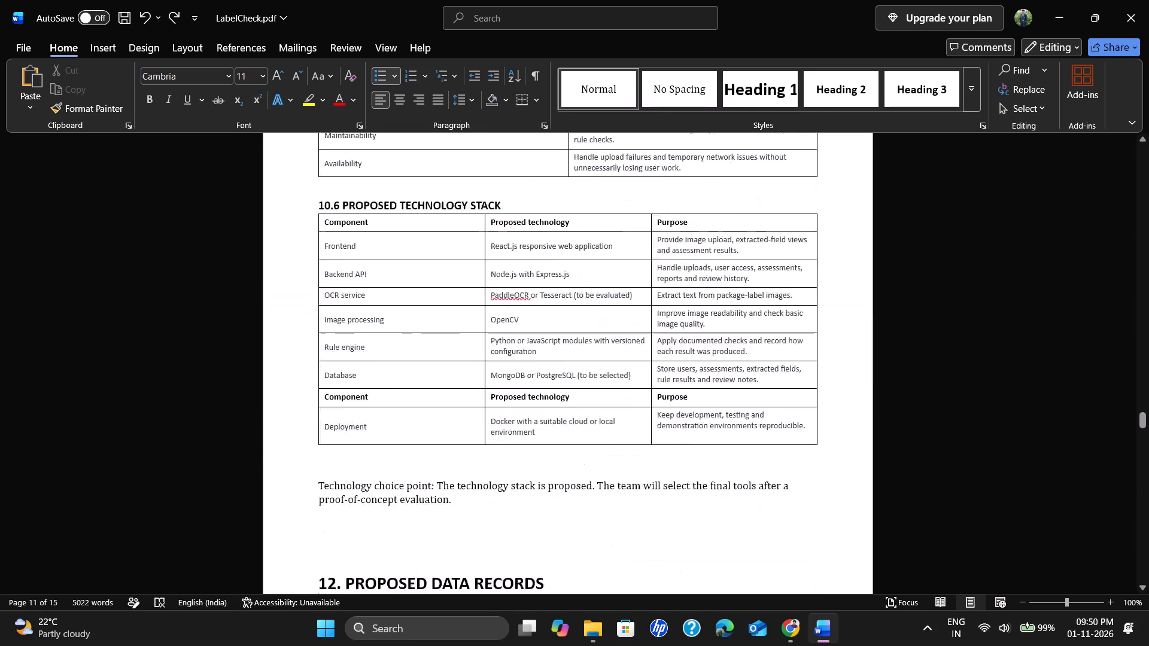
{"action": "scroll", "coordinate": [476, 317], "scroll_direction": "up", "scroll_amount": 19}
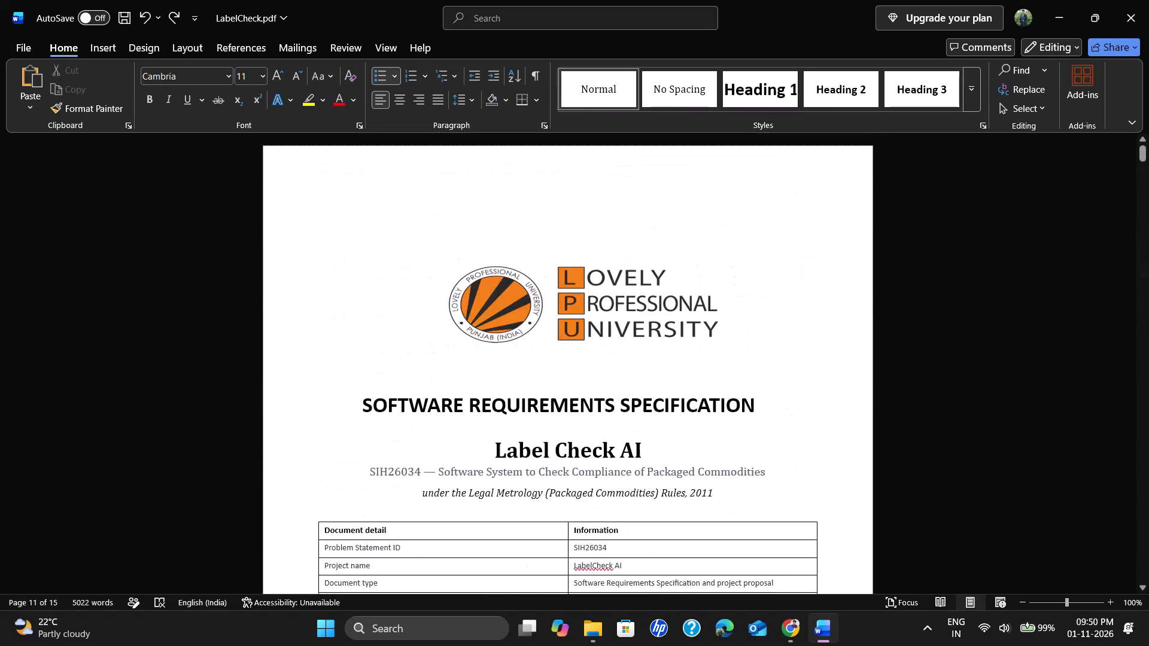
{"action": "left_click", "coordinate": [820, 309]}
{"action": "scroll", "coordinate": [820, 309], "scroll_direction": "down", "scroll_amount": 1}
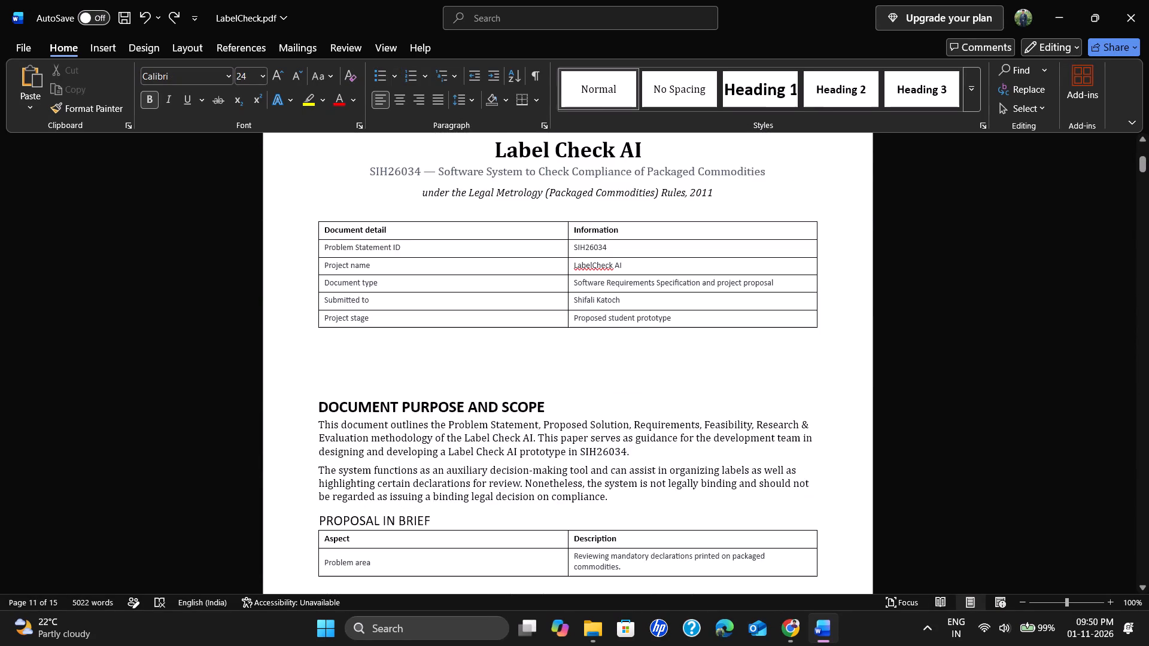
{"action": "scroll", "coordinate": [820, 309], "scroll_direction": "down", "scroll_amount": 4}
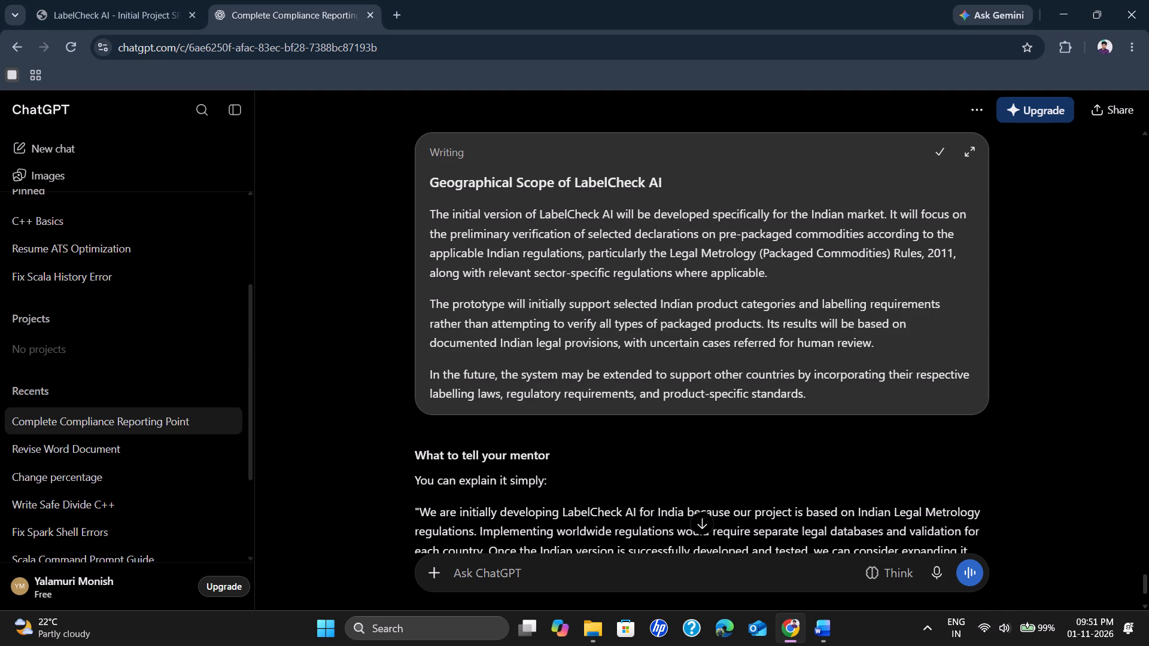
{"action": "scroll", "coordinate": [649, 356], "scroll_direction": "down", "scroll_amount": 16}
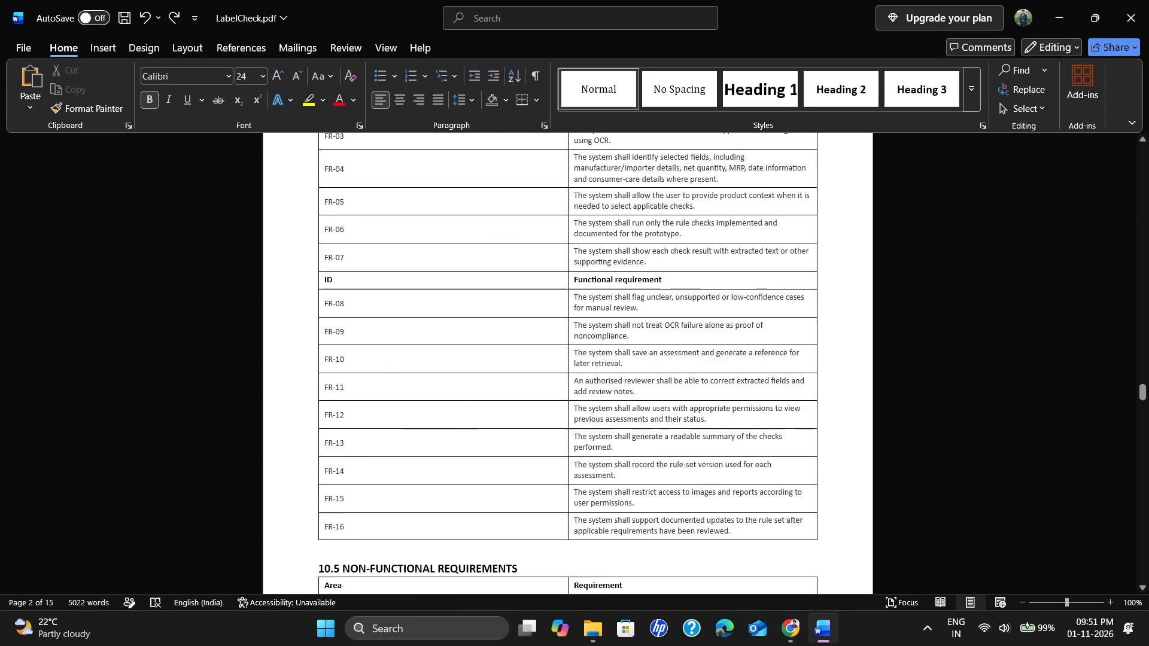
{"action": "scroll", "coordinate": [649, 356], "scroll_direction": "down", "scroll_amount": 5}
{"action": "scroll", "coordinate": [649, 356], "scroll_direction": "up", "scroll_amount": 2}
{"action": "left_click", "coordinate": [498, 362]}
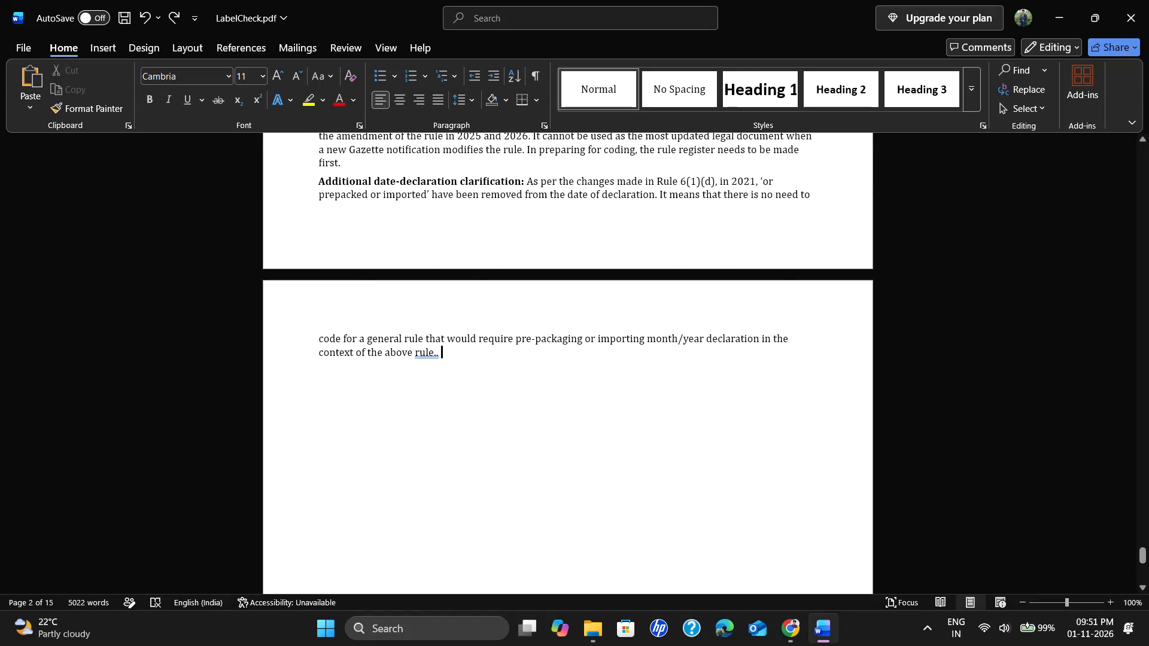
{"action": "key", "text": "Return"}
{"action": "key", "text": "ctrl+v"}
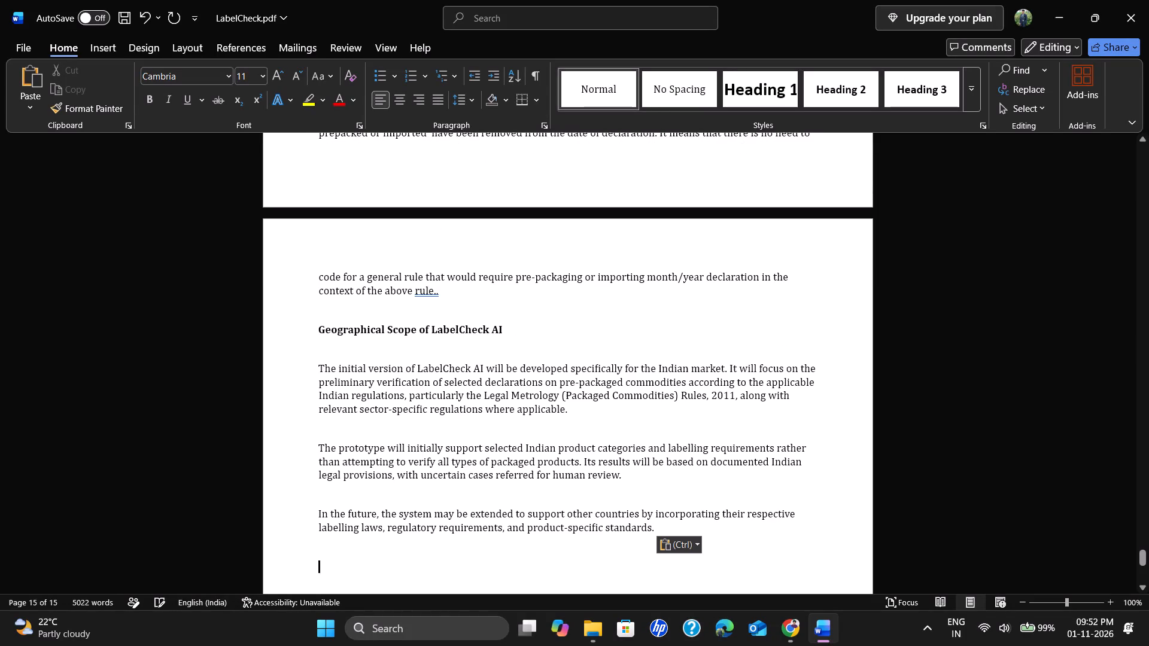
Check the pasted geographical scope section, and look over the document from the title page through the research plan and feasibility study.
{"action": "scroll", "coordinate": [528, 354], "scroll_direction": "up", "scroll_amount": 1}
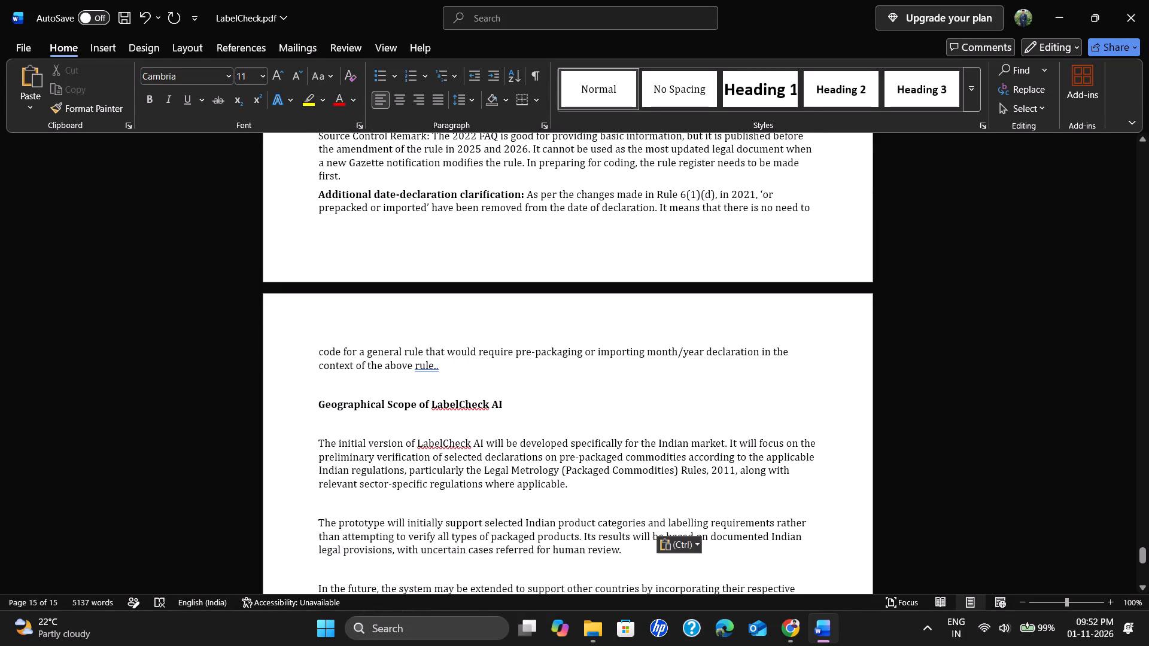
{"action": "scroll", "coordinate": [528, 354], "scroll_direction": "down", "scroll_amount": 1}
{"action": "scroll", "coordinate": [461, 279], "scroll_direction": "up", "scroll_amount": 1}
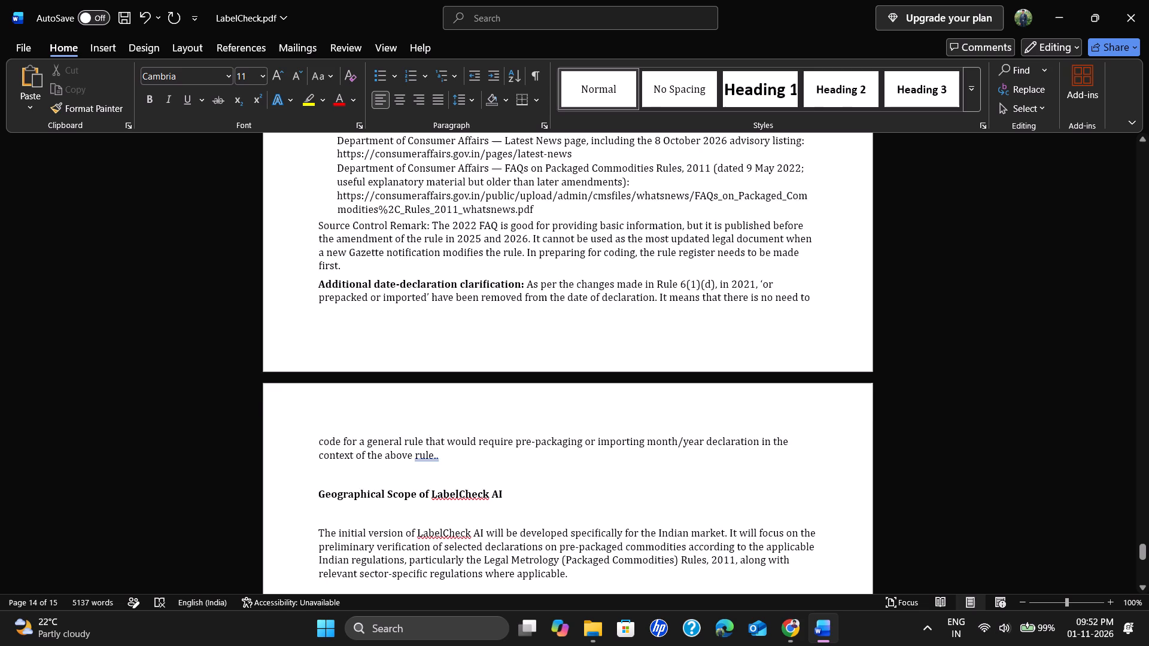
{"action": "scroll", "coordinate": [461, 279], "scroll_direction": "up", "scroll_amount": 20}
{"action": "scroll", "coordinate": [461, 279], "scroll_direction": "down", "scroll_amount": 1, "text": "ctrl"}
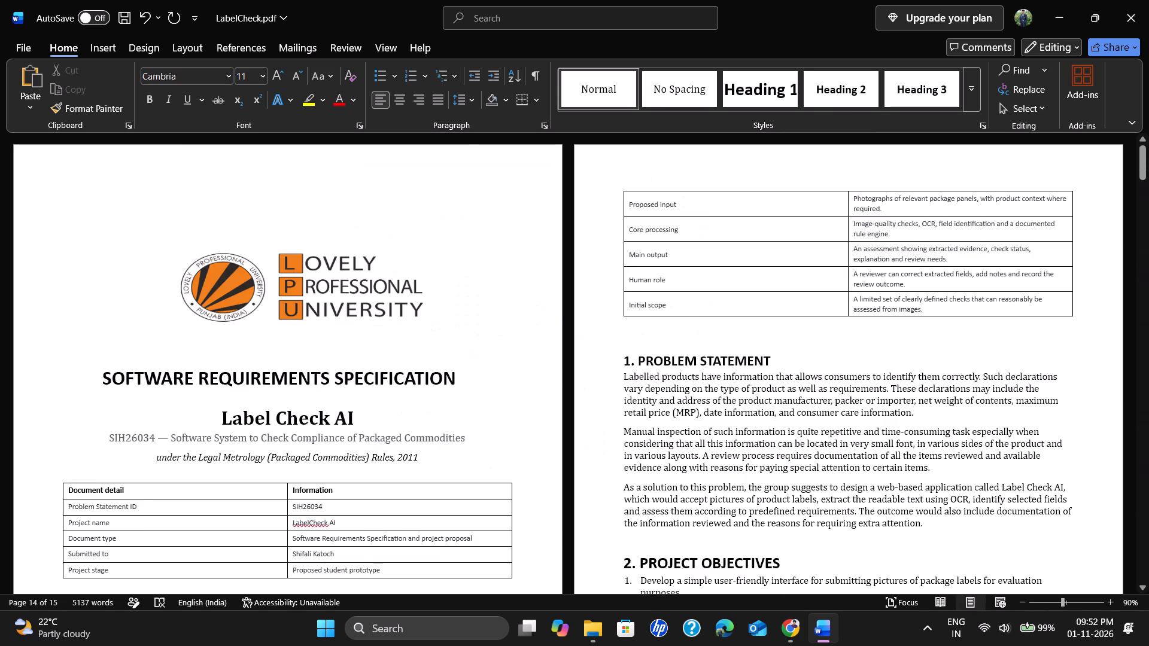
{"action": "scroll", "coordinate": [461, 279], "scroll_direction": "down", "scroll_amount": 4}
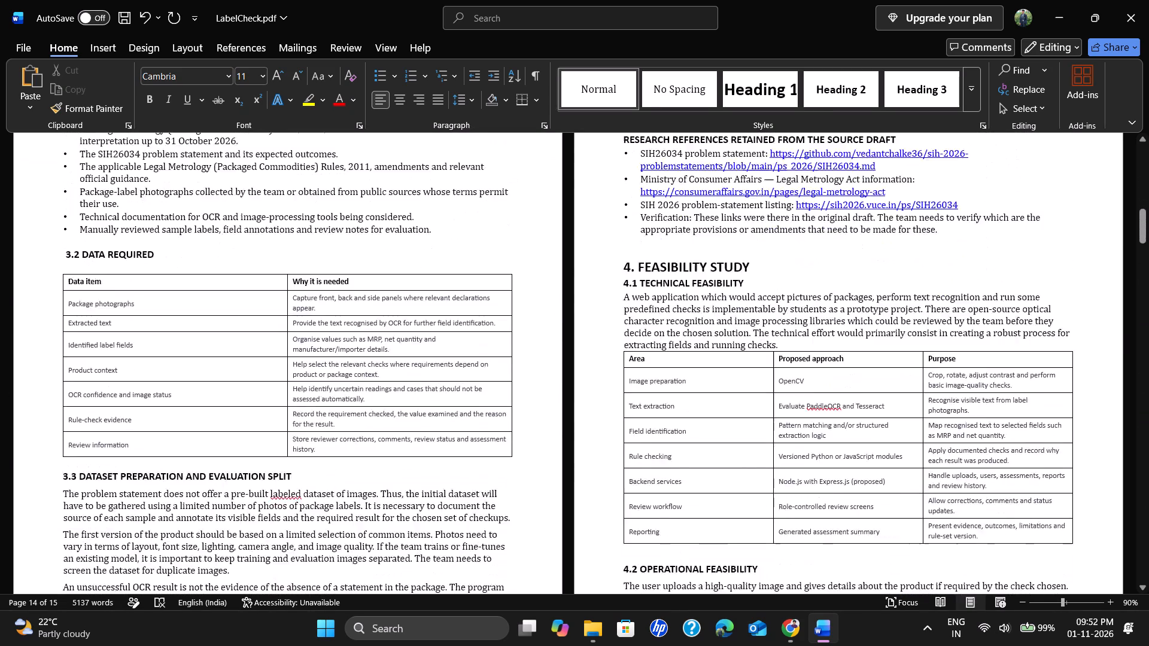
{"action": "scroll", "coordinate": [431, 284], "scroll_direction": "down", "scroll_amount": 1}
{"action": "scroll", "coordinate": [431, 284], "scroll_direction": "right", "scroll_amount": 2}
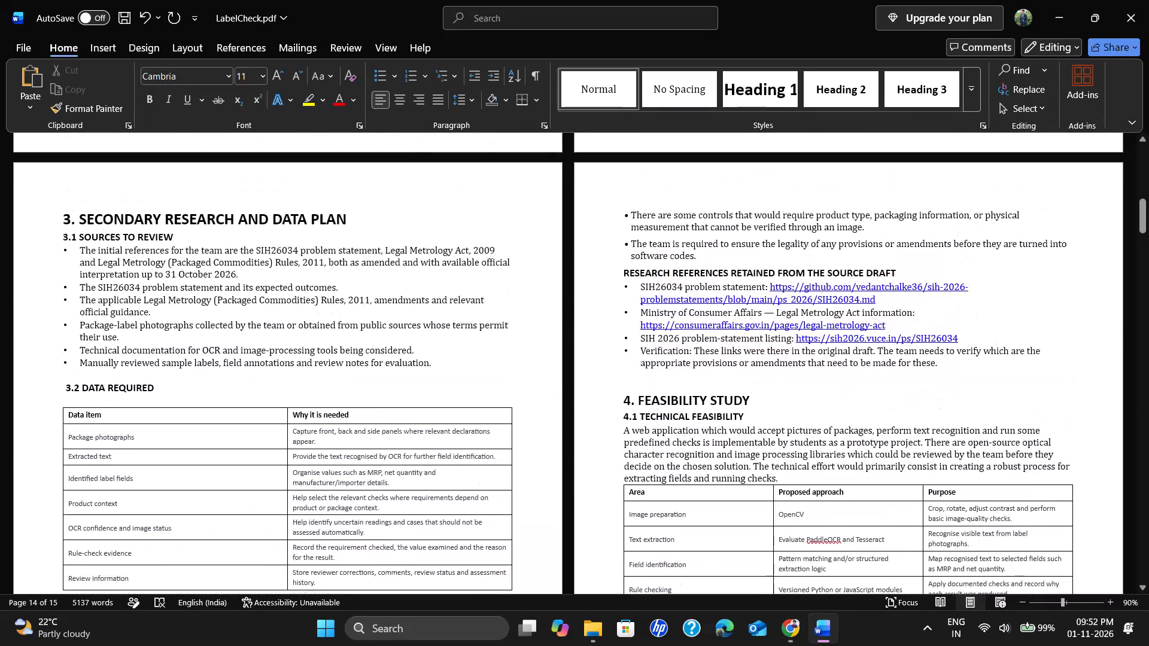
{"action": "scroll", "coordinate": [431, 284], "scroll_direction": "right", "scroll_amount": 1}
{"action": "scroll", "coordinate": [431, 284], "scroll_direction": "down", "scroll_amount": 1}
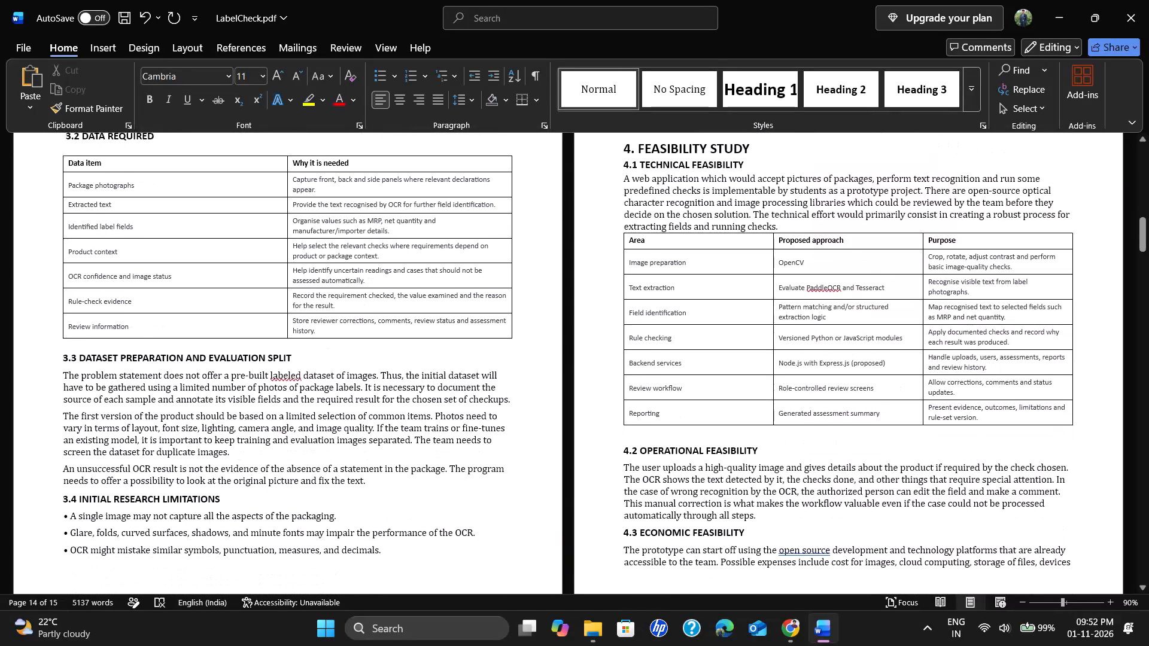
{"action": "scroll", "coordinate": [431, 284], "scroll_direction": "down", "scroll_amount": 1}
{"action": "scroll", "coordinate": [431, 284], "scroll_direction": "up", "scroll_amount": 4}
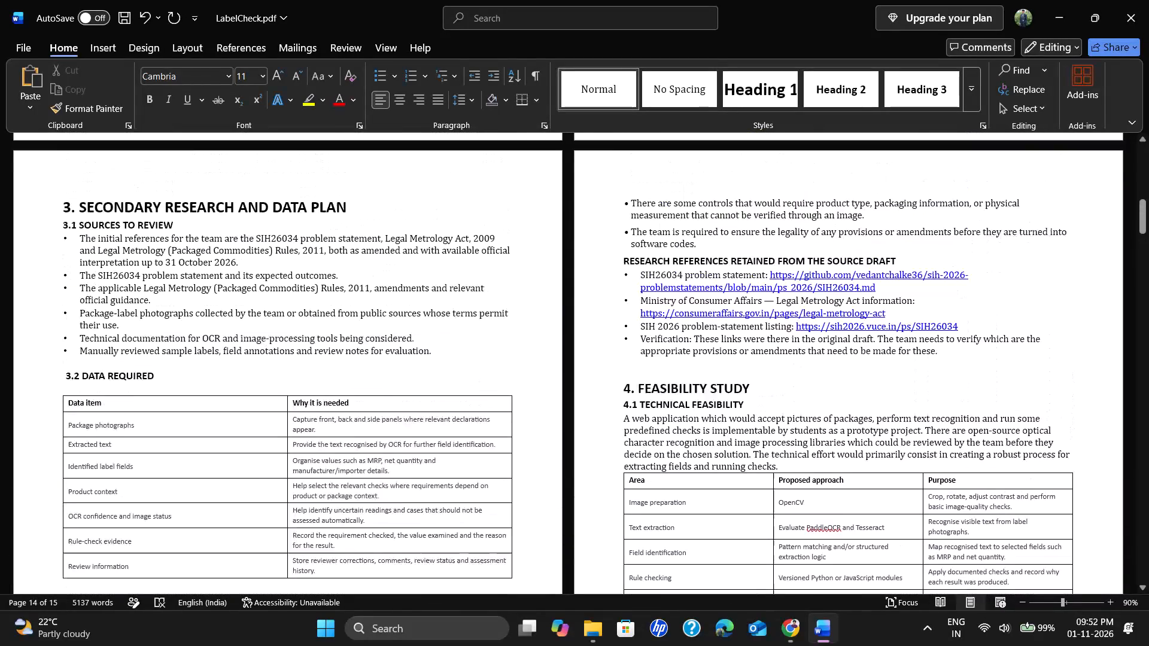
{"action": "scroll", "coordinate": [431, 284], "scroll_direction": "up", "scroll_amount": 1}
{"action": "scroll", "coordinate": [431, 284], "scroll_direction": "down", "scroll_amount": 6}
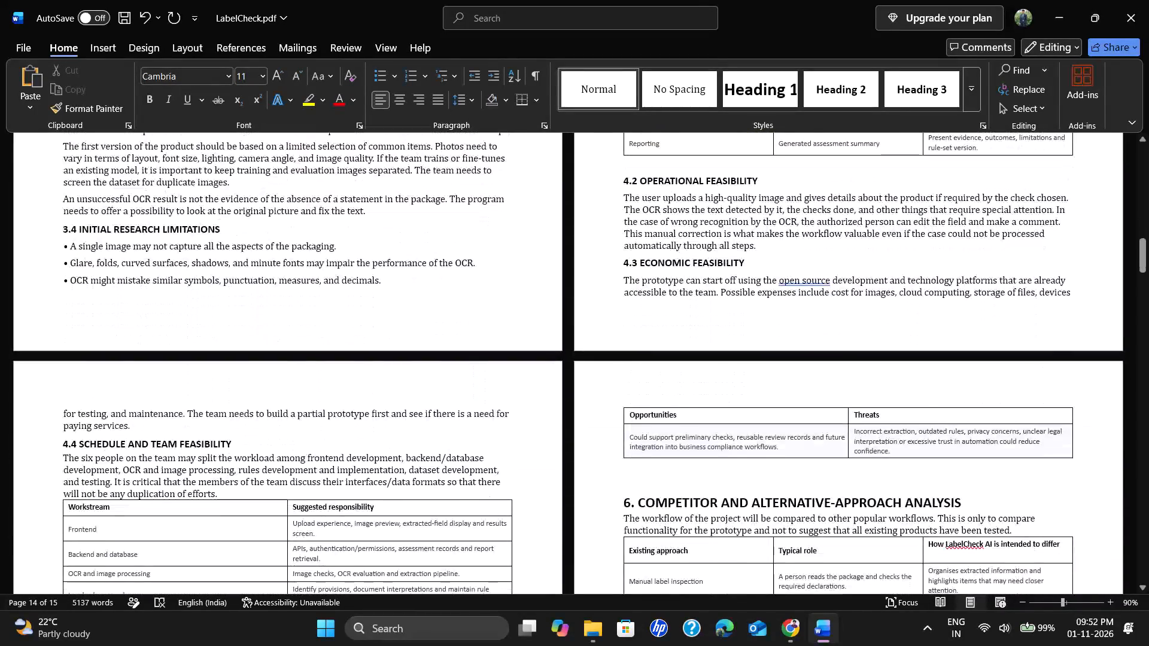
Review the team schedule, risks, SWOT analysis, competitor analysis and research gaps in sections 4.4 to 7.
{"action": "scroll", "coordinate": [431, 284], "scroll_direction": "down", "scroll_amount": 2}
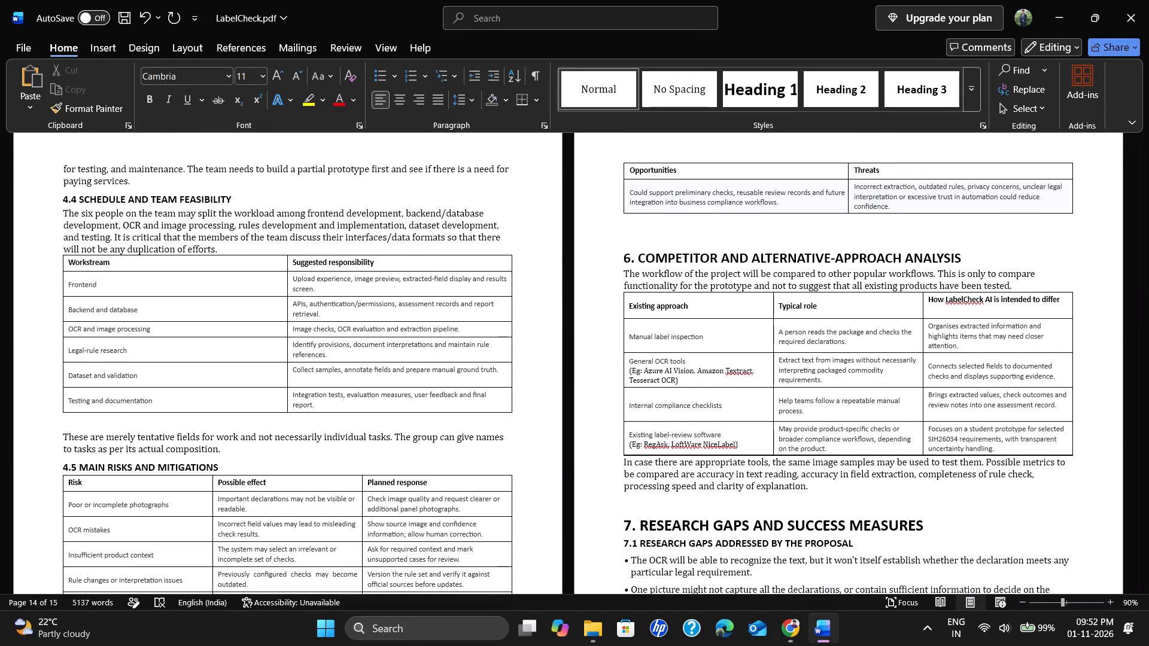
{"action": "scroll", "coordinate": [431, 284], "scroll_direction": "down", "scroll_amount": 3}
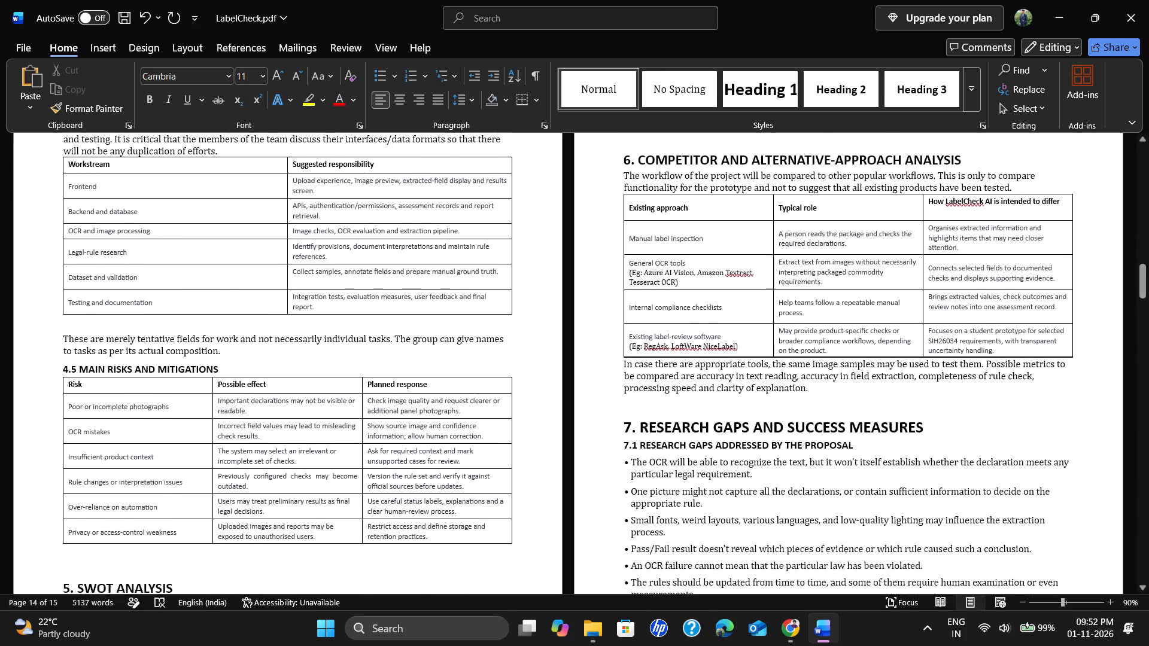
{"action": "scroll", "coordinate": [431, 284], "scroll_direction": "down", "scroll_amount": 1}
{"action": "scroll", "coordinate": [431, 284], "scroll_direction": "up", "scroll_amount": 1}
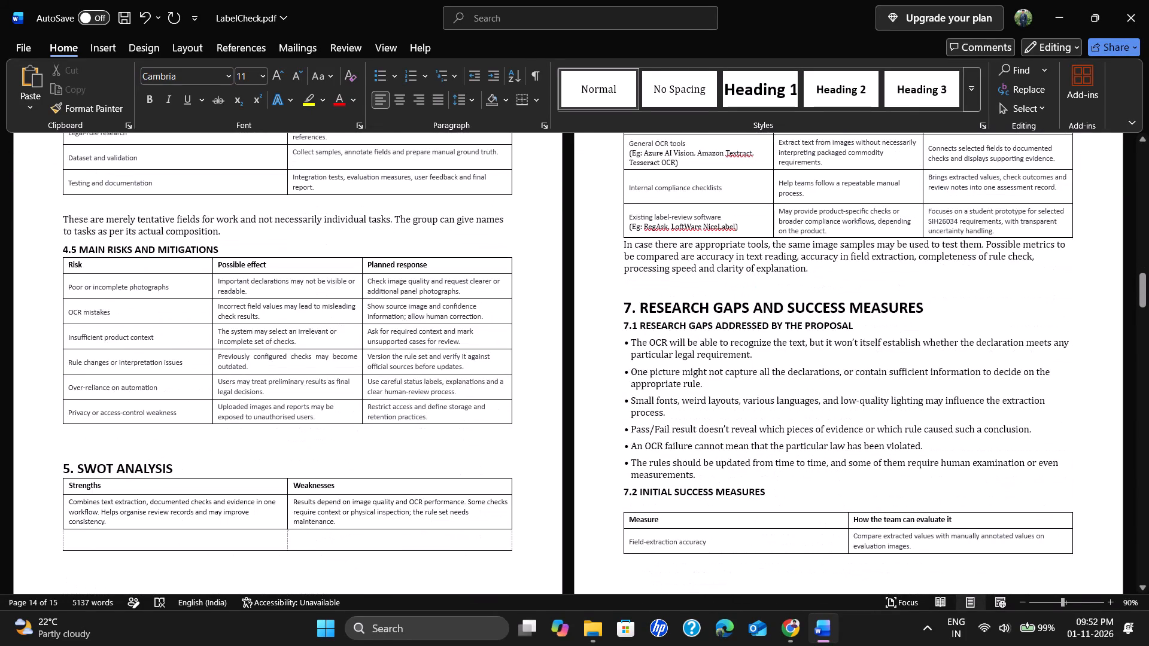
{"action": "scroll", "coordinate": [431, 284], "scroll_direction": "up", "scroll_amount": 2}
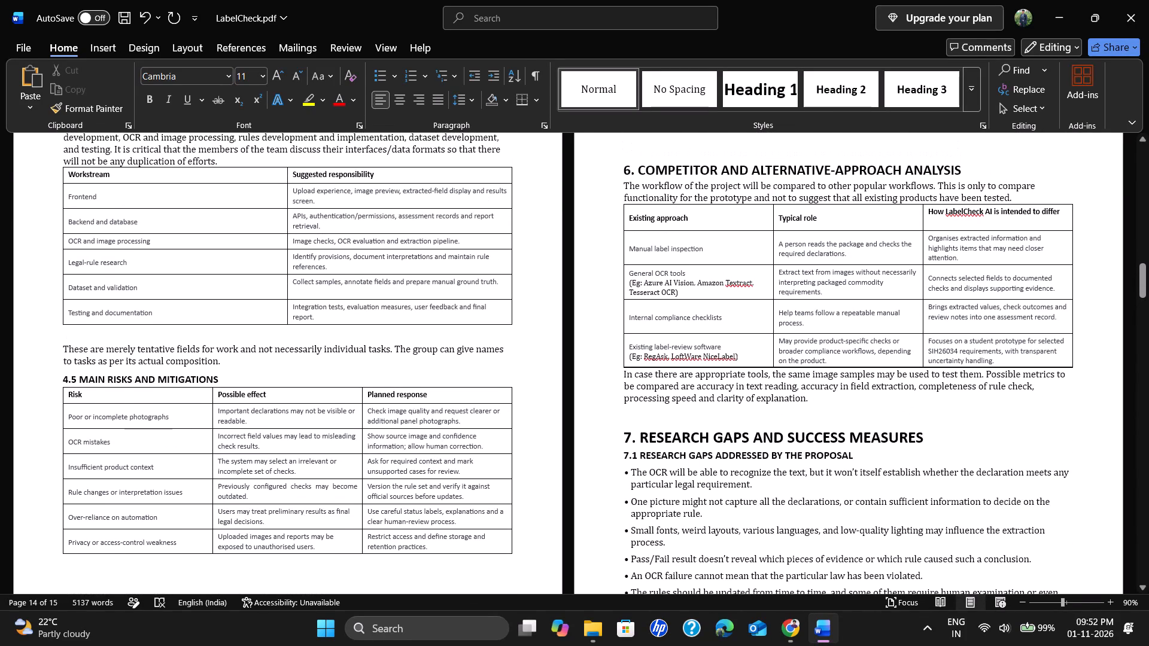
Review the document from the risks and SWOT analysis through success measures, target users, business model and sections 10.1 to 10.3.
{"action": "scroll", "coordinate": [431, 284], "scroll_direction": "up", "scroll_amount": 2}
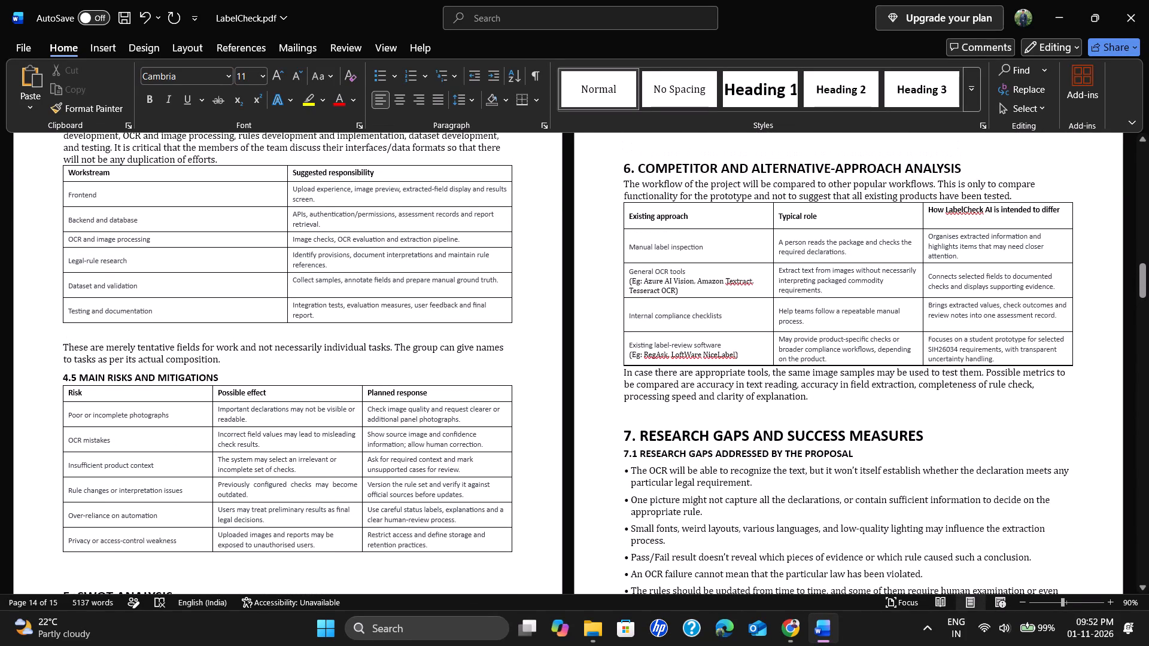
{"action": "scroll", "coordinate": [431, 284], "scroll_direction": "down", "scroll_amount": 3}
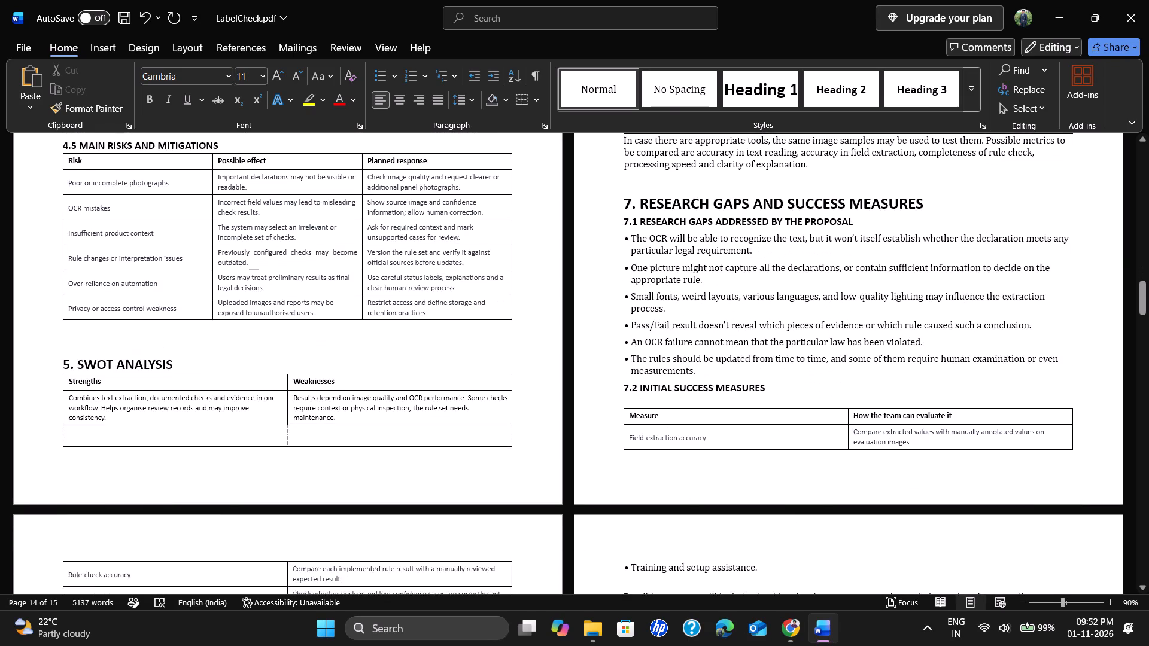
{"action": "scroll", "coordinate": [431, 284], "scroll_direction": "down", "scroll_amount": 4}
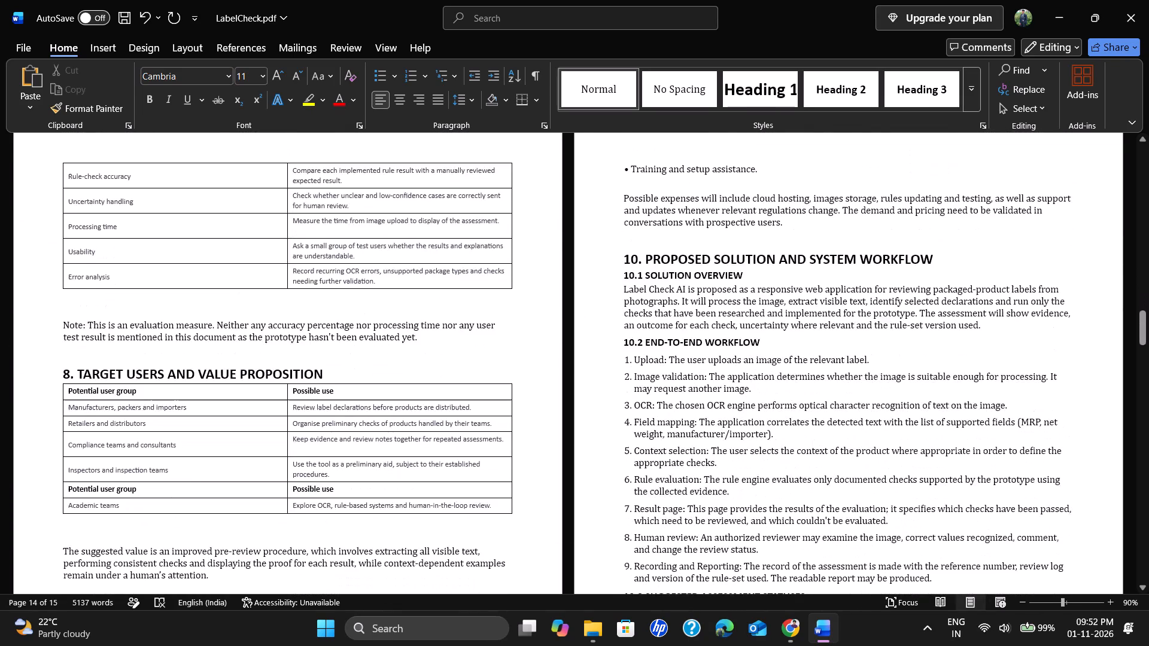
{"action": "scroll", "coordinate": [431, 284], "scroll_direction": "down", "scroll_amount": 2}
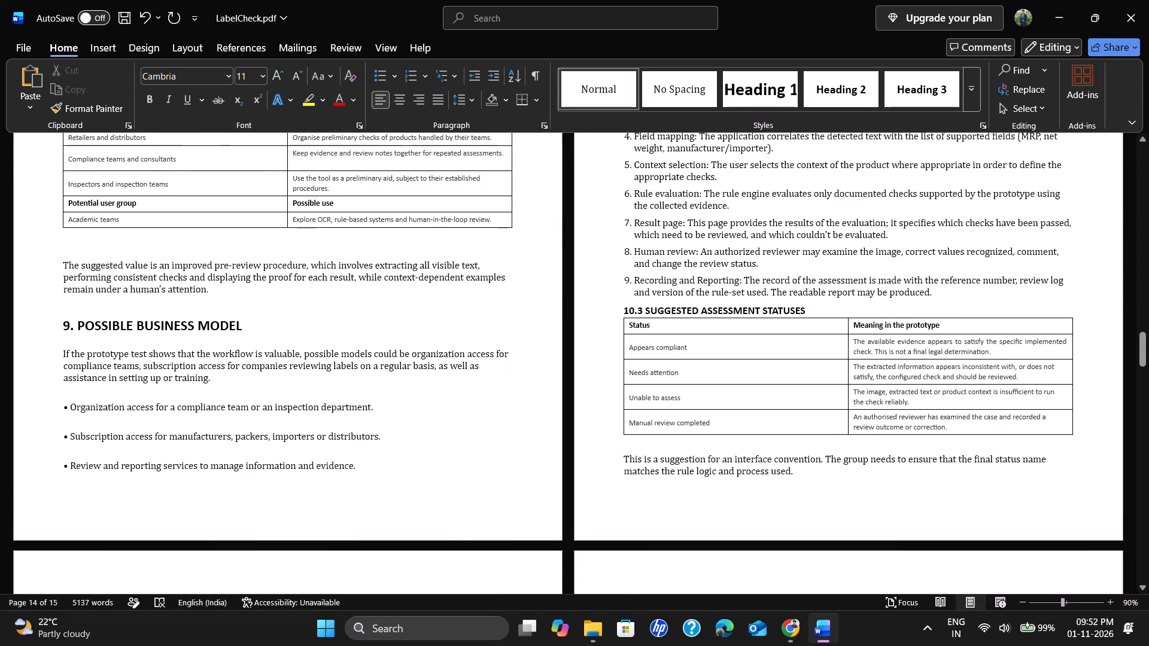
{"action": "scroll", "coordinate": [431, 284], "scroll_direction": "down", "scroll_amount": 2}
{"action": "scroll", "coordinate": [431, 284], "scroll_direction": "up", "scroll_amount": 1}
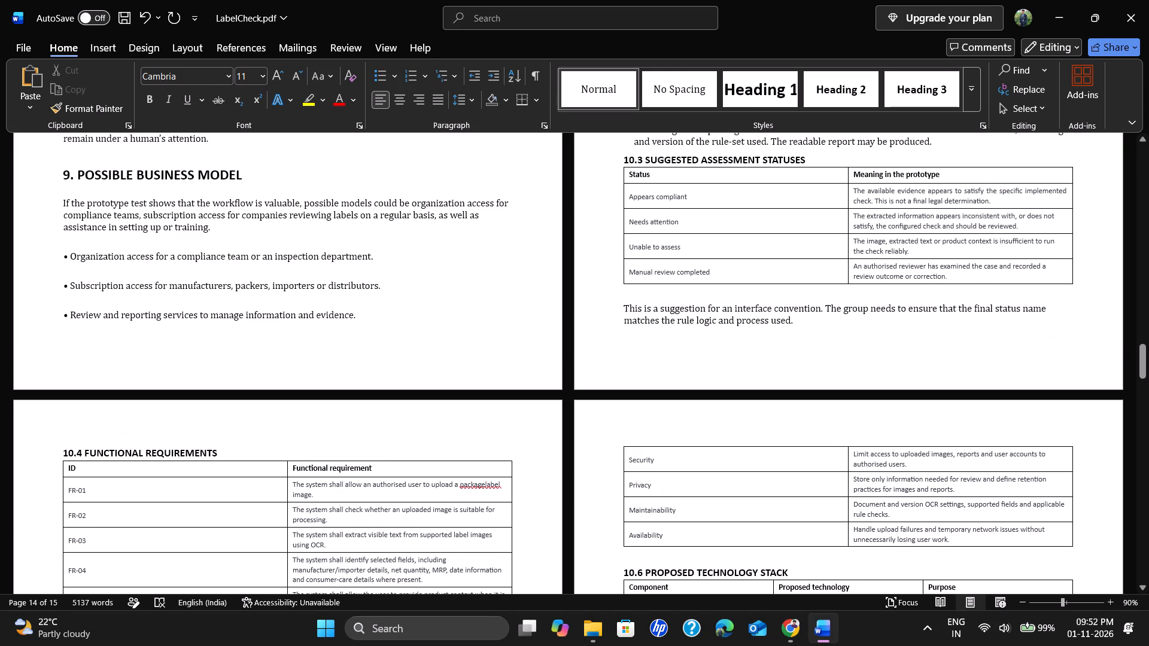
Review the functional requirements, technology stack, testing plan, project boundaries, conclusion and candidate declarations in sections 10.4 to B1.
{"action": "scroll", "coordinate": [431, 284], "scroll_direction": "down", "scroll_amount": 2}
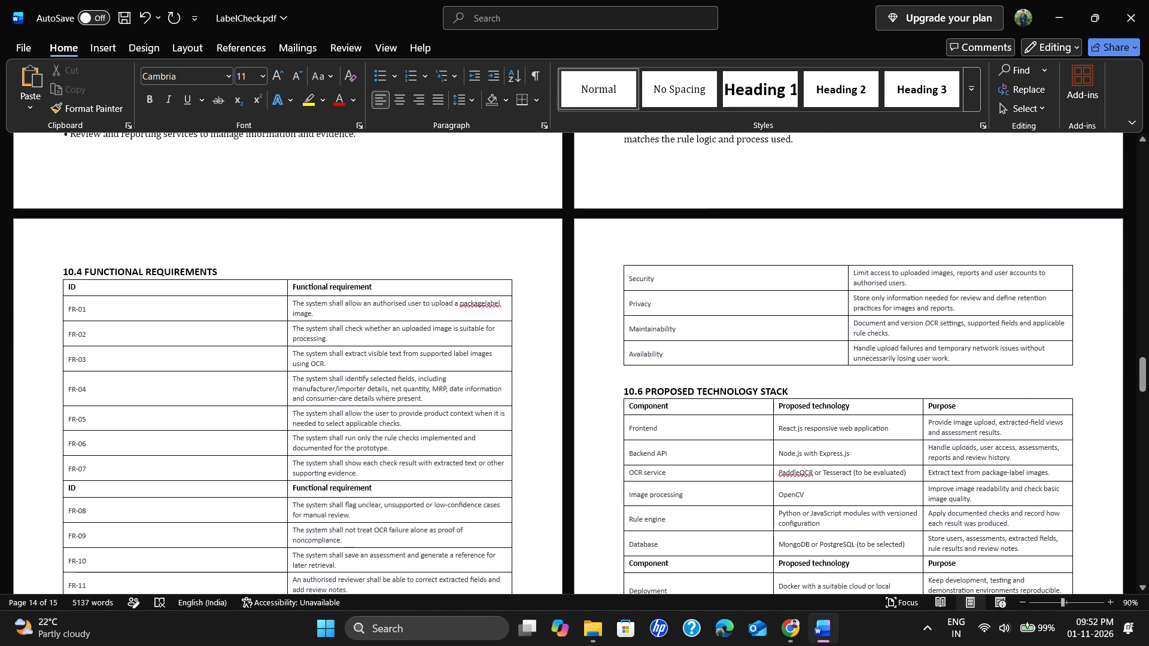
{"action": "scroll", "coordinate": [431, 284], "scroll_direction": "down", "scroll_amount": 4}
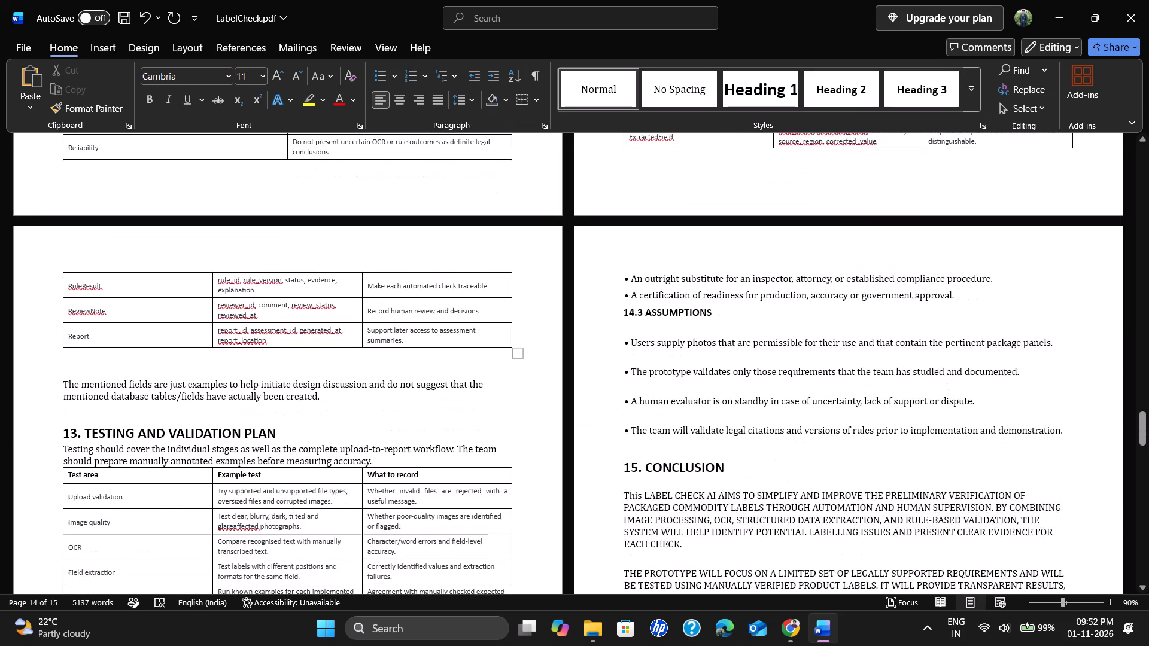
{"action": "scroll", "coordinate": [431, 284], "scroll_direction": "down", "scroll_amount": 3}
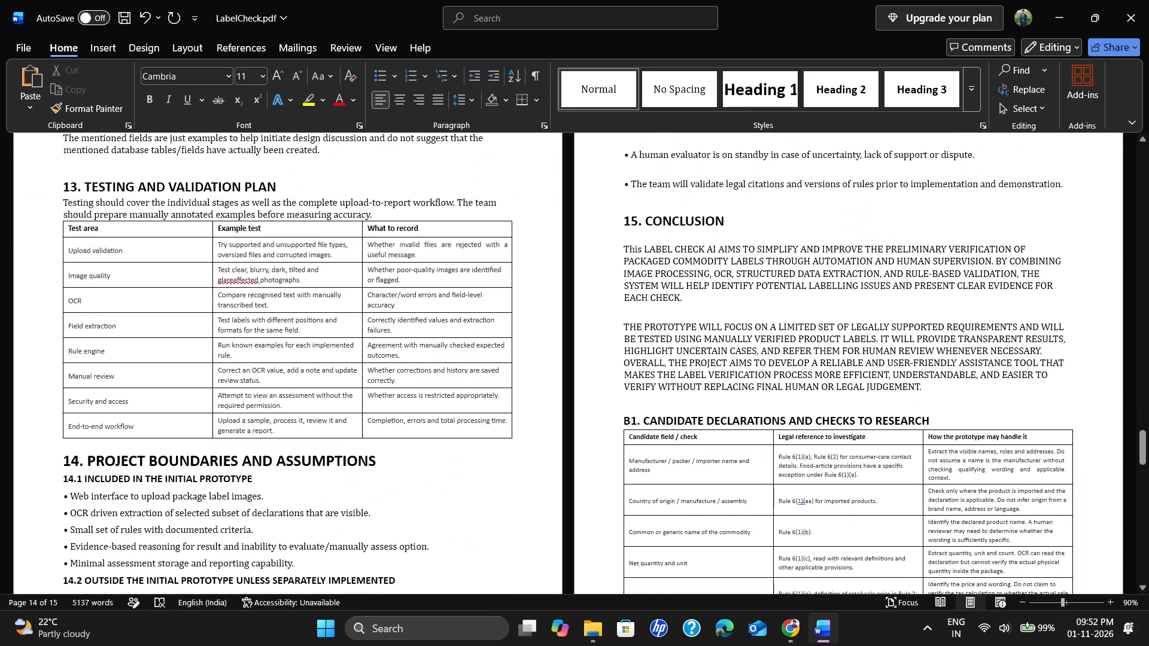
{"action": "scroll", "coordinate": [431, 284], "scroll_direction": "down", "scroll_amount": 1}
{"action": "scroll", "coordinate": [431, 284], "scroll_direction": "up", "scroll_amount": 1}
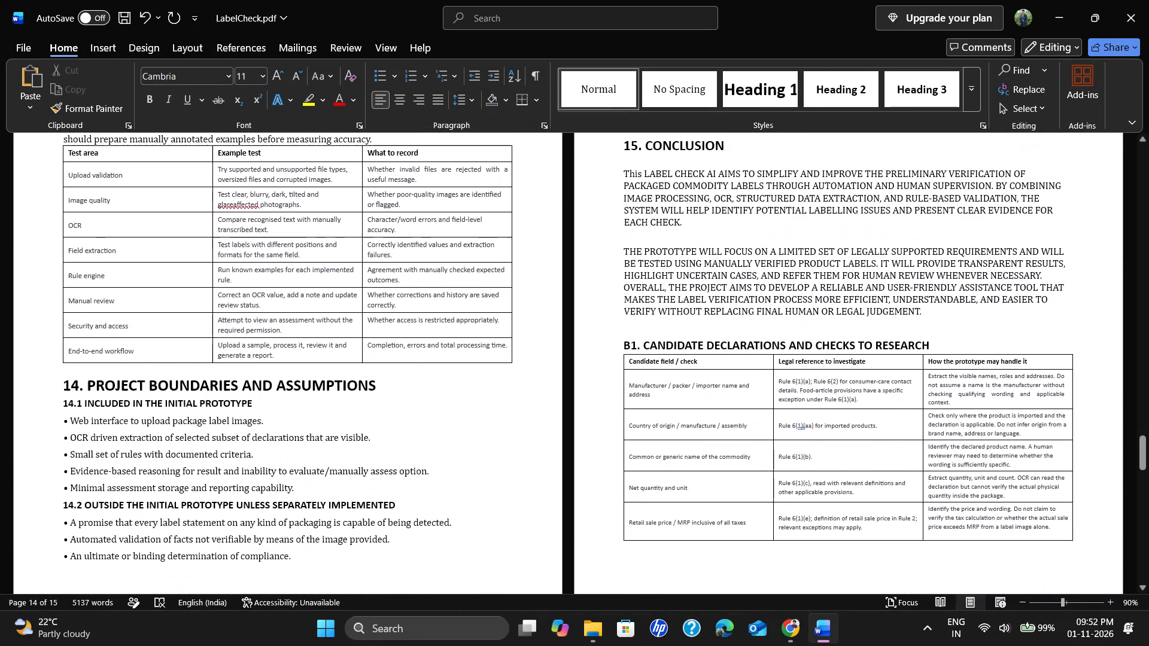
{"action": "scroll", "coordinate": [808, 268], "scroll_direction": "up", "scroll_amount": 1}
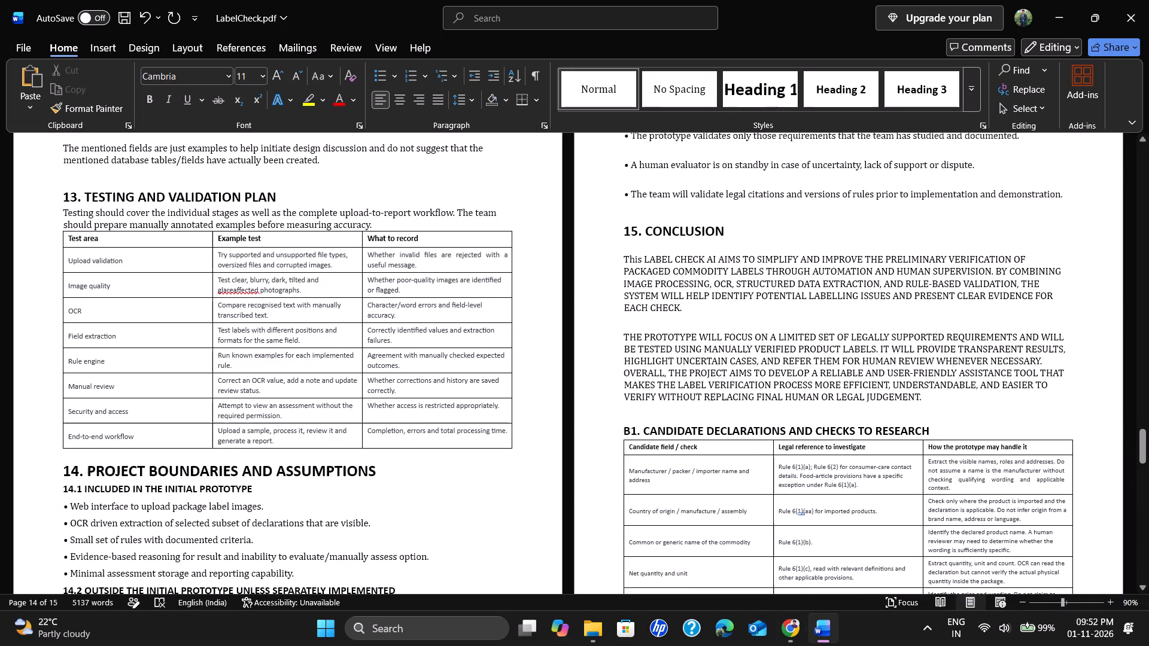
{"action": "scroll", "coordinate": [808, 268], "scroll_direction": "up", "scroll_amount": 1}
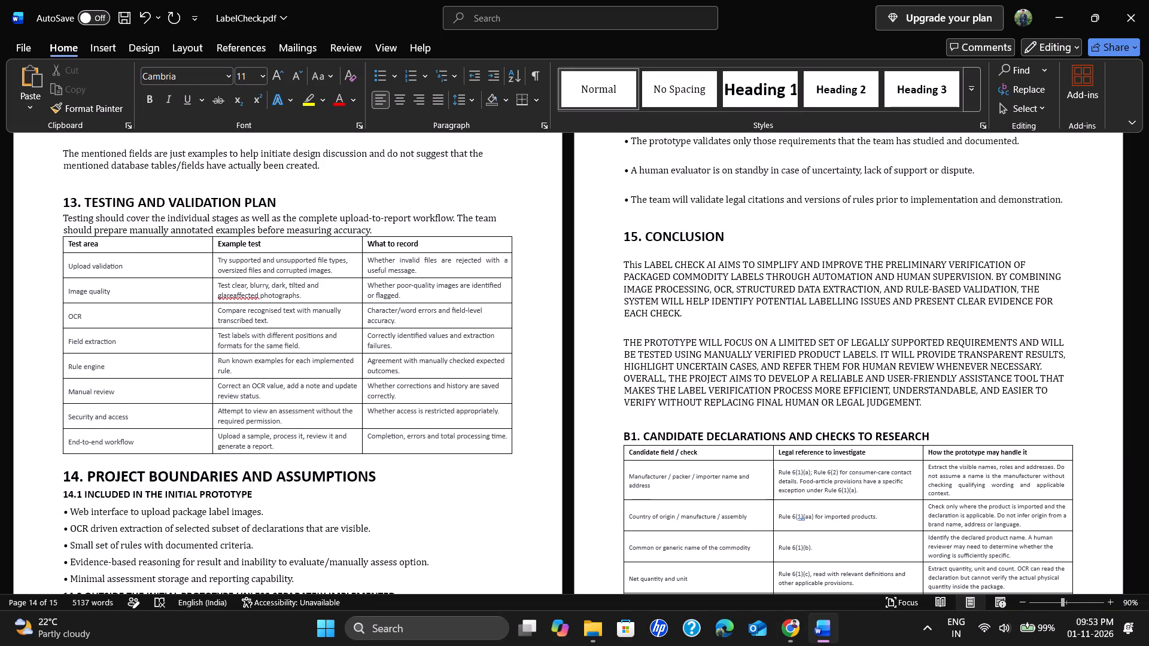
{"action": "left_click", "coordinate": [966, 391]}
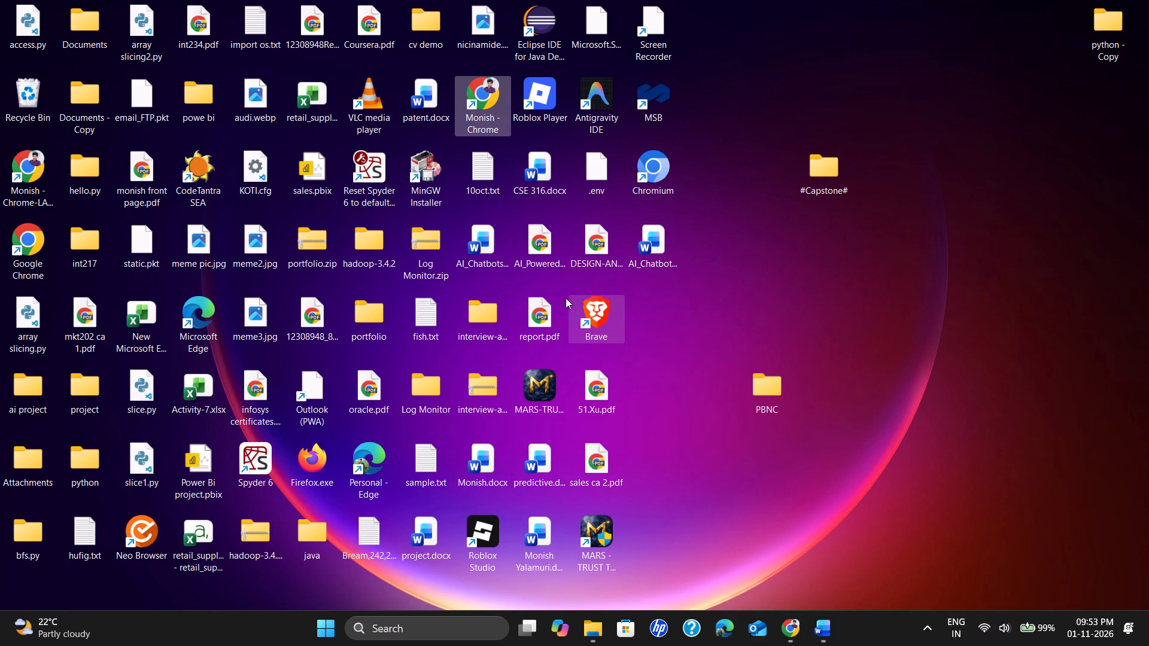
Launch the Brave browser from the desktop and open a new tab.
{"action": "double_click", "coordinate": [592, 308]}
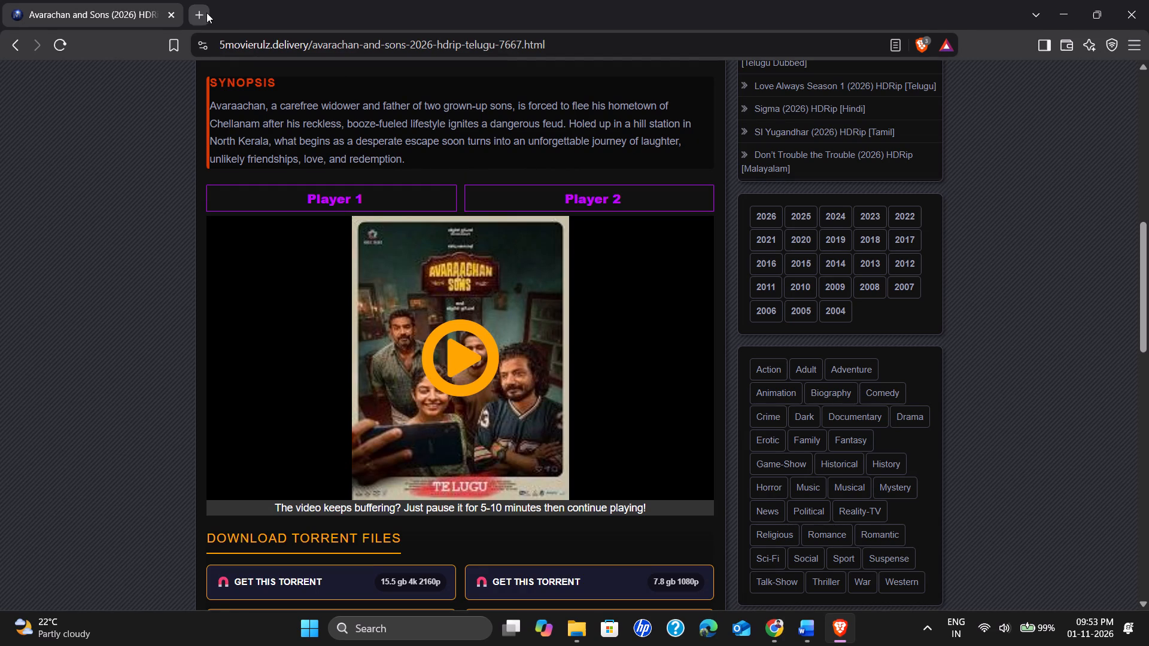
{"action": "left_click", "coordinate": [206, 13]}
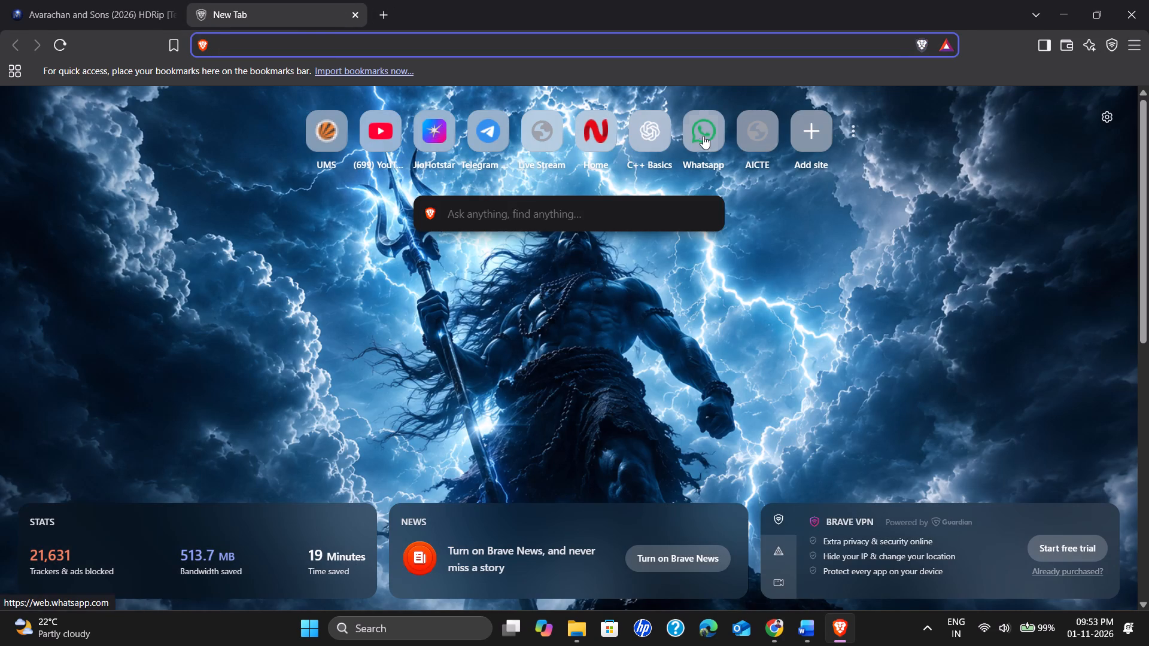
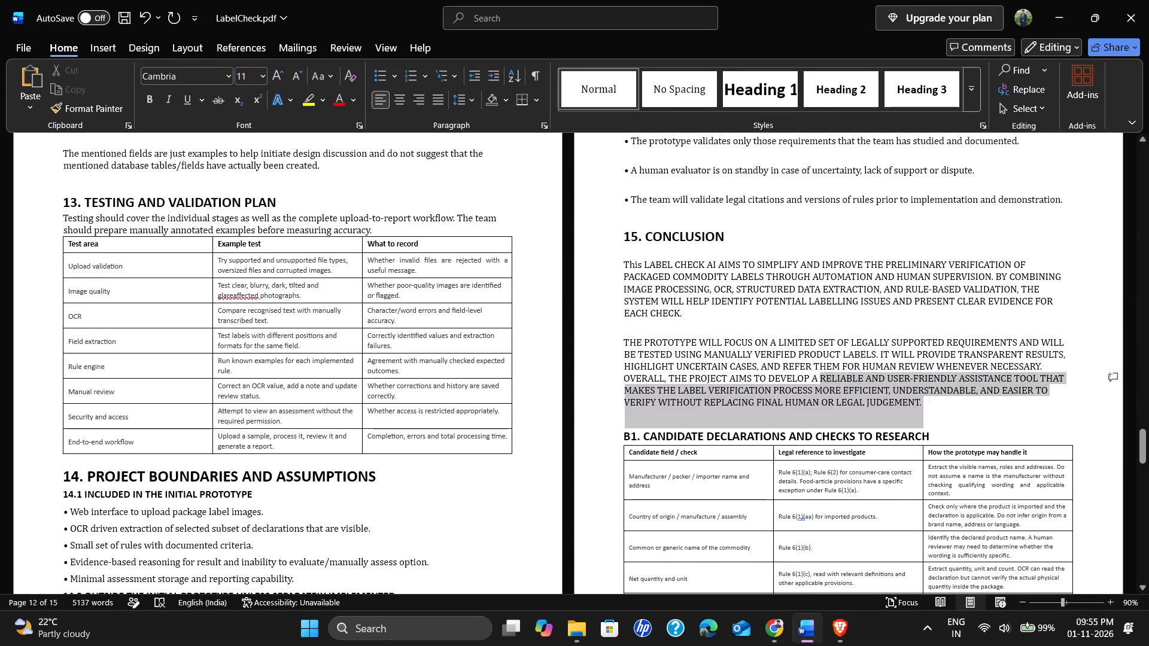
In the LabelCheck Word document, delete section 15, Conclusion, including its heading and both paragraphs above section B1.
{"action": "left_click_drag", "start_coordinate": [846, 370], "coordinate": [628, 237]}
{"action": "key", "text": "BackSpace"}
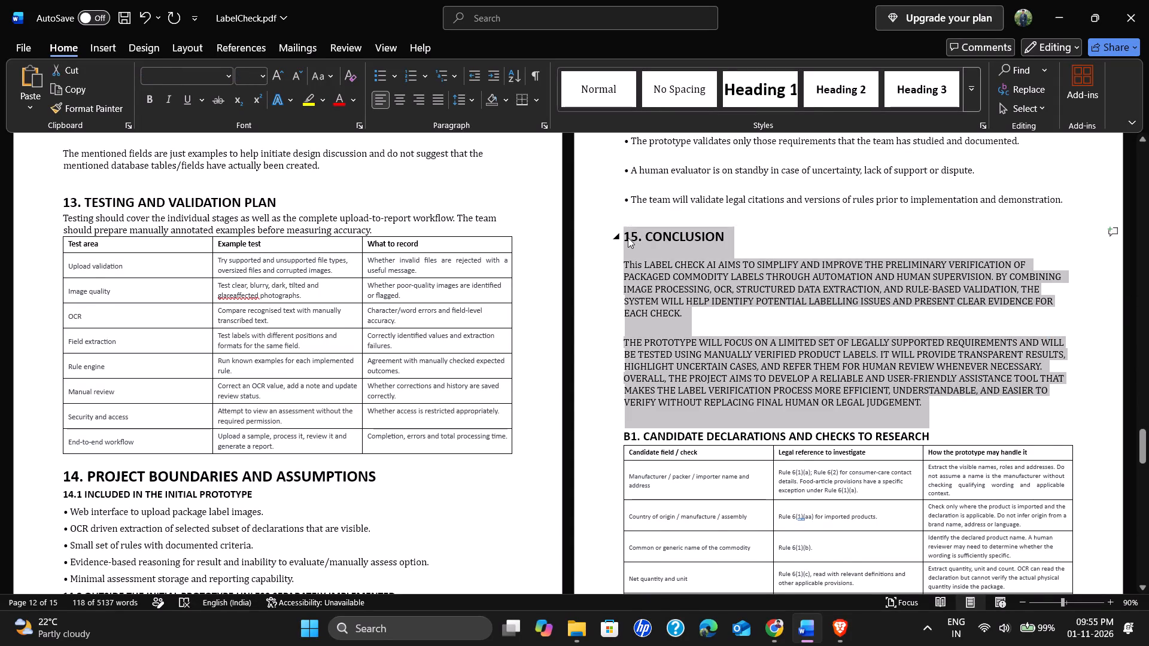
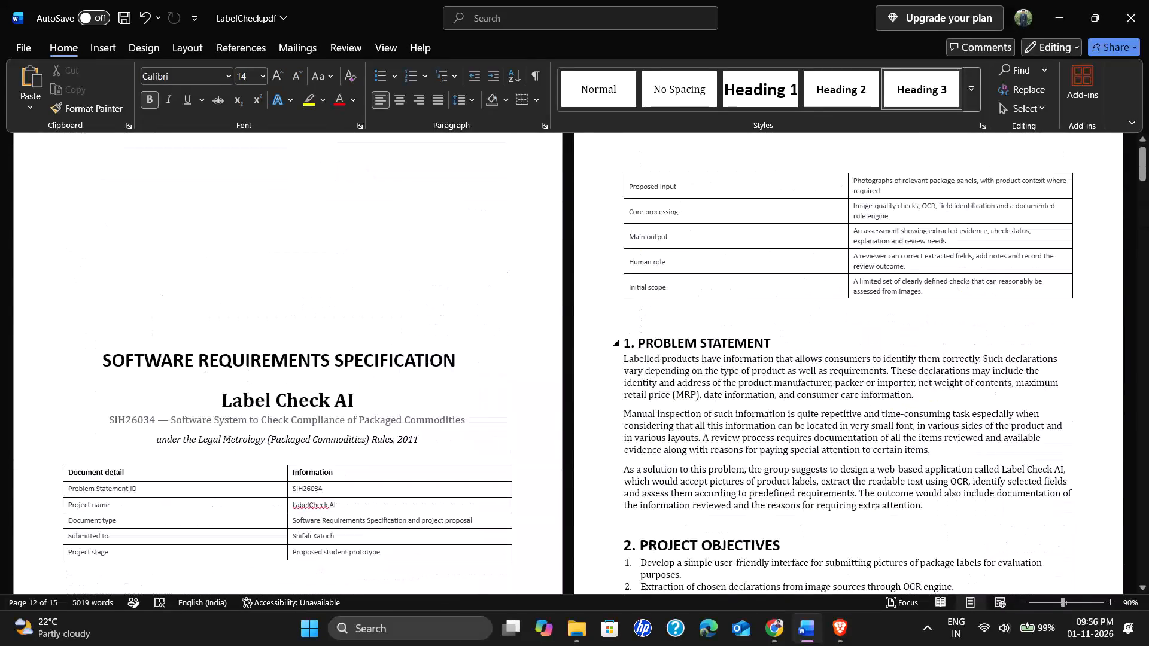
Skim the specification from the cover page and project objectives through the risks, target users, workflow and proposed data records.
{"action": "scroll", "coordinate": [633, 339], "scroll_direction": "up", "scroll_amount": 1}
{"action": "scroll", "coordinate": [633, 339], "scroll_direction": "down", "scroll_amount": 2}
{"action": "scroll", "coordinate": [633, 339], "scroll_direction": "up", "scroll_amount": 1}
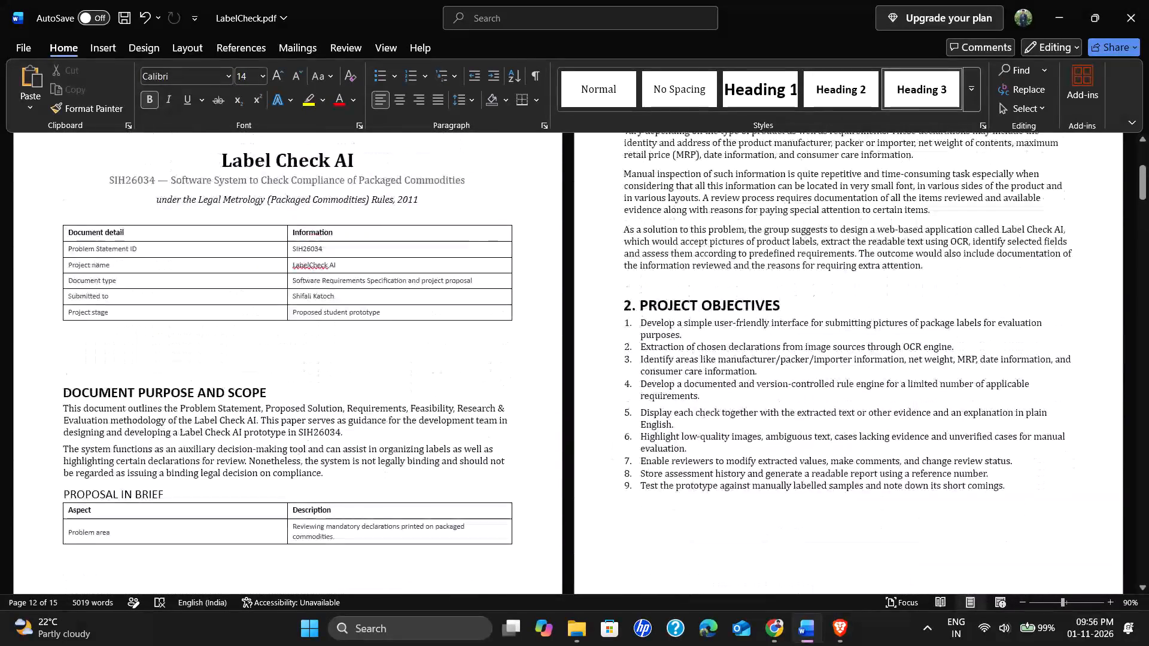
{"action": "scroll", "coordinate": [633, 339], "scroll_direction": "up", "scroll_amount": 1}
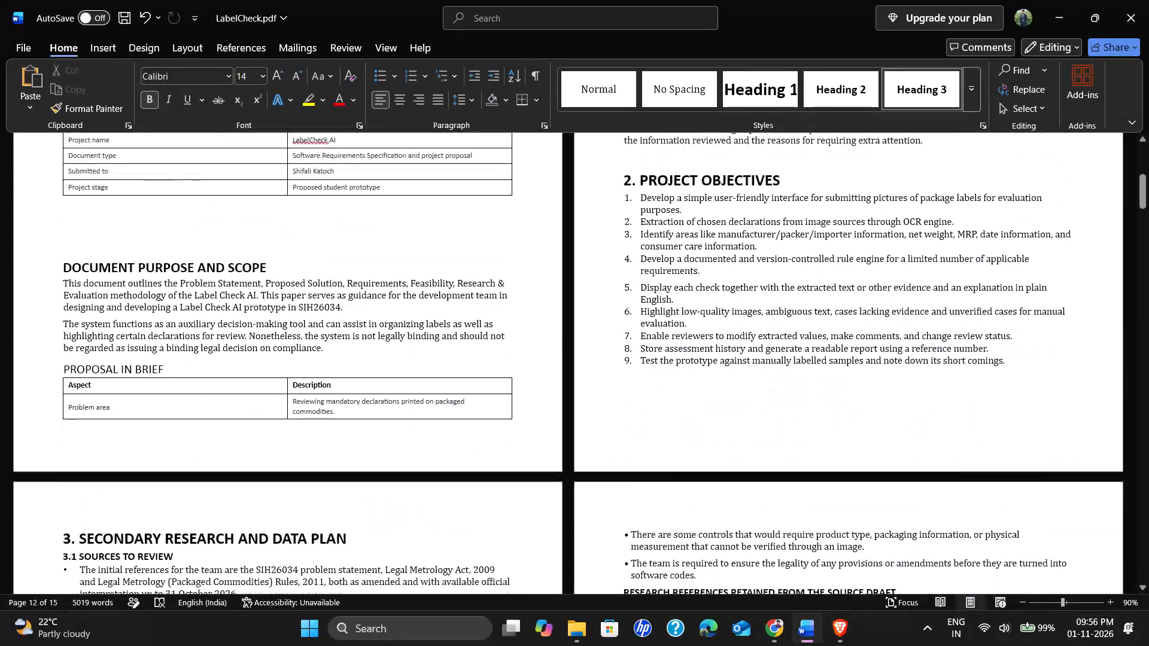
{"action": "scroll", "coordinate": [658, 354], "scroll_direction": "down", "scroll_amount": 8}
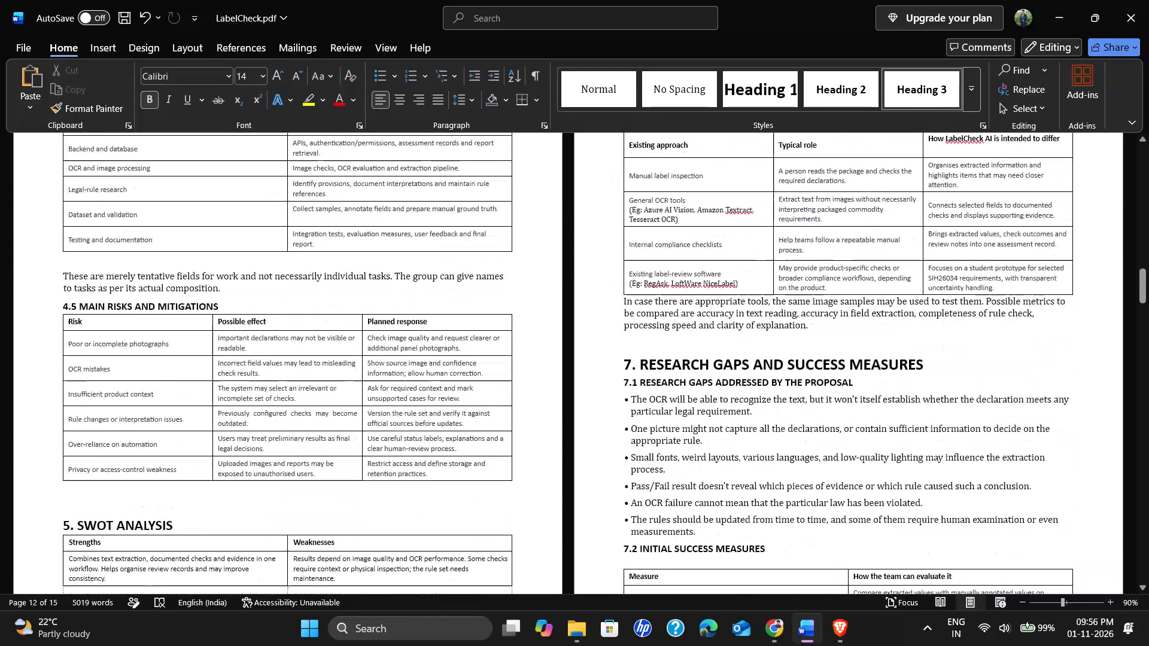
{"action": "scroll", "coordinate": [658, 354], "scroll_direction": "down", "scroll_amount": 6}
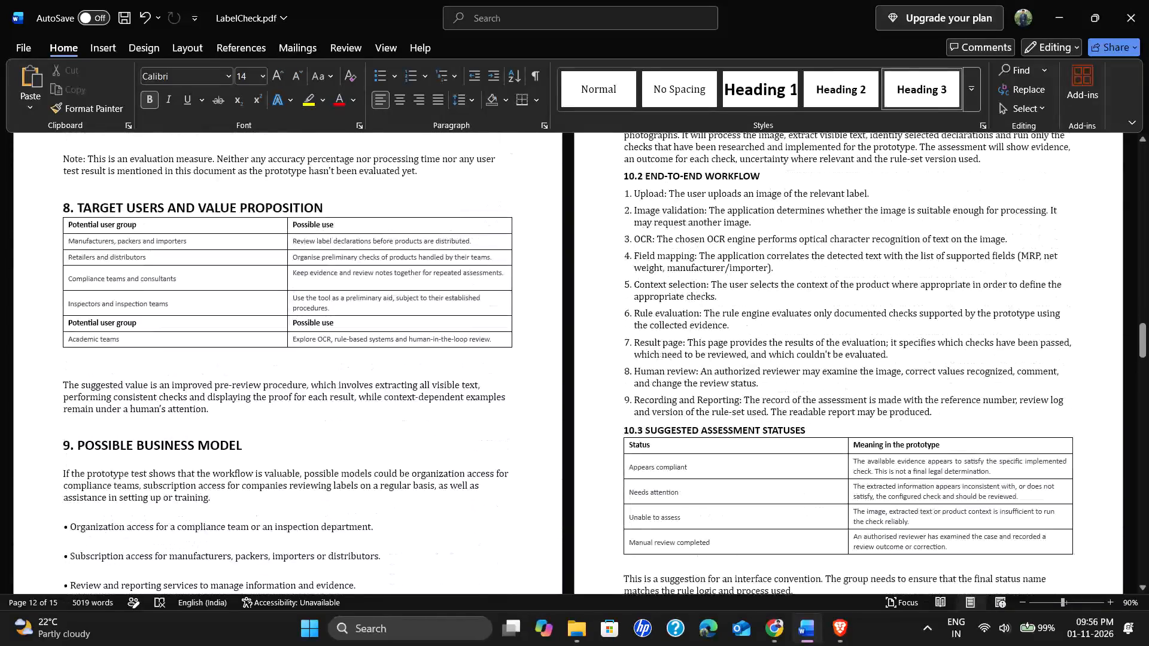
{"action": "scroll", "coordinate": [658, 354], "scroll_direction": "down", "scroll_amount": 5}
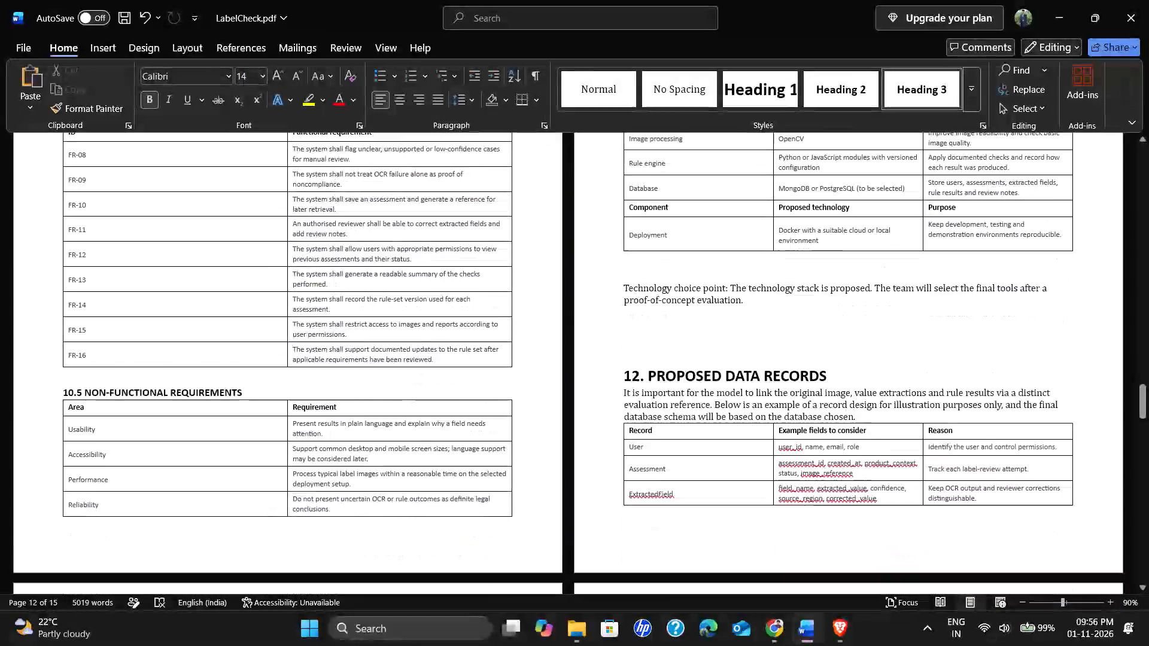
Skim the testing plan, assumptions, candidate declarations, amendments, official sources and geographical scope through the document's last page.
{"action": "scroll", "coordinate": [658, 354], "scroll_direction": "down", "scroll_amount": 4}
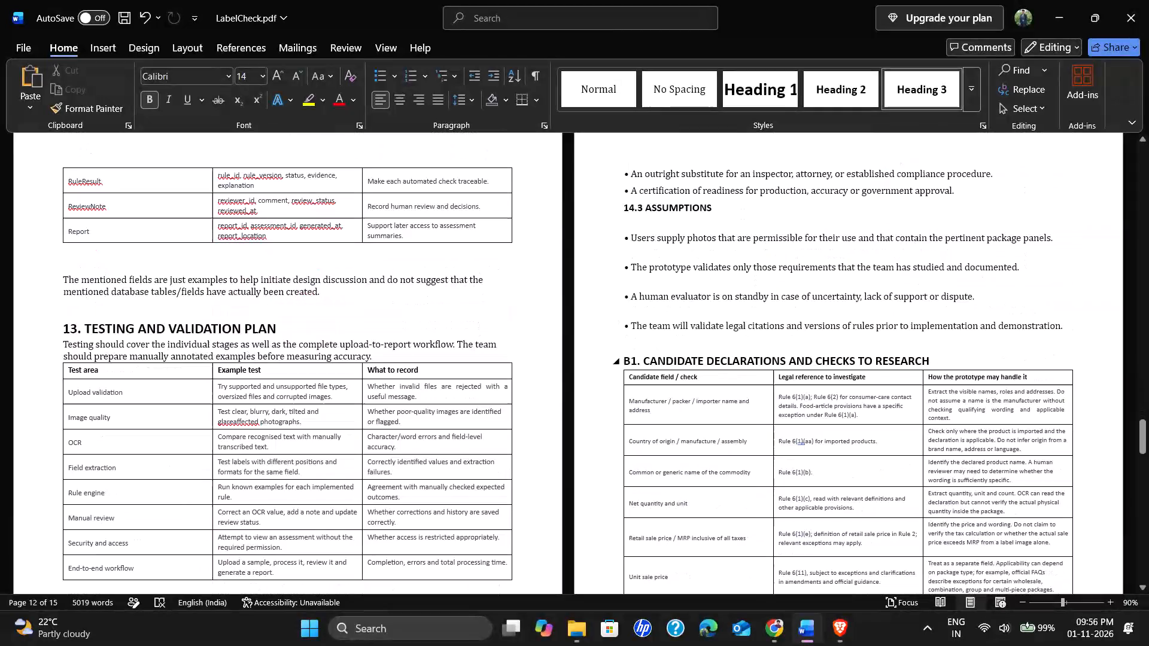
{"action": "scroll", "coordinate": [658, 354], "scroll_direction": "down", "scroll_amount": 3}
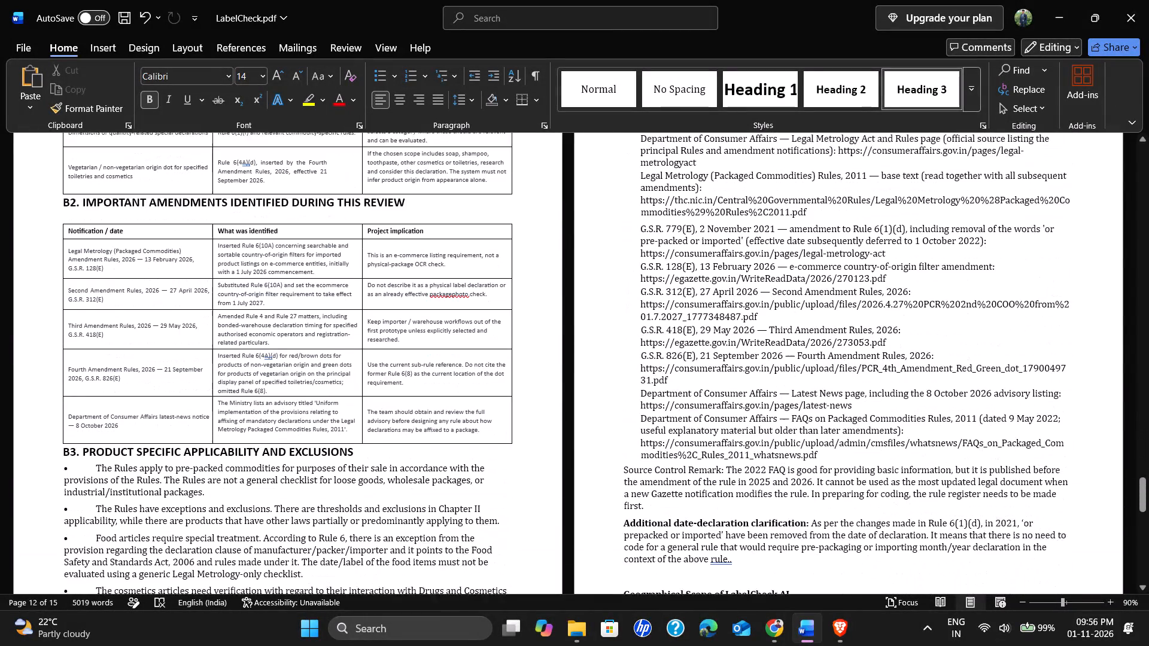
{"action": "scroll", "coordinate": [658, 354], "scroll_direction": "down", "scroll_amount": 1}
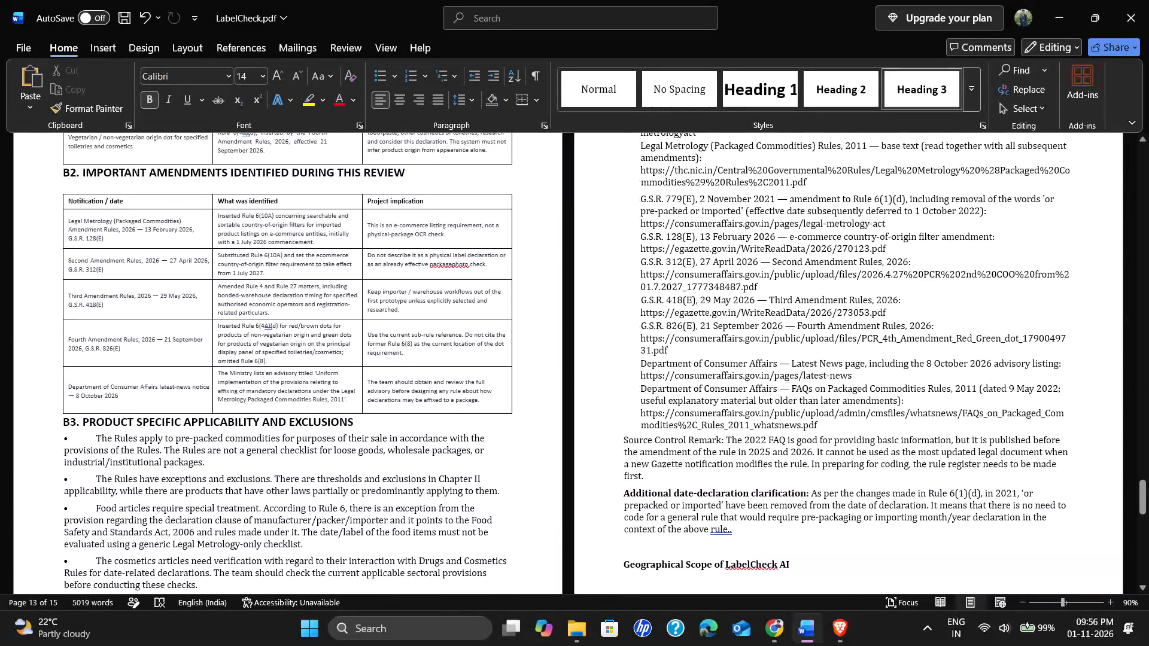
{"action": "scroll", "coordinate": [658, 291], "scroll_direction": "down", "scroll_amount": 5}
Examine section B3 on product-specific applicability and the Geographical Scope of LabelCheck AI text at different magnifications.
{"action": "scroll", "coordinate": [555, 257], "scroll_direction": "up", "scroll_amount": 3, "text": "ctrl"}
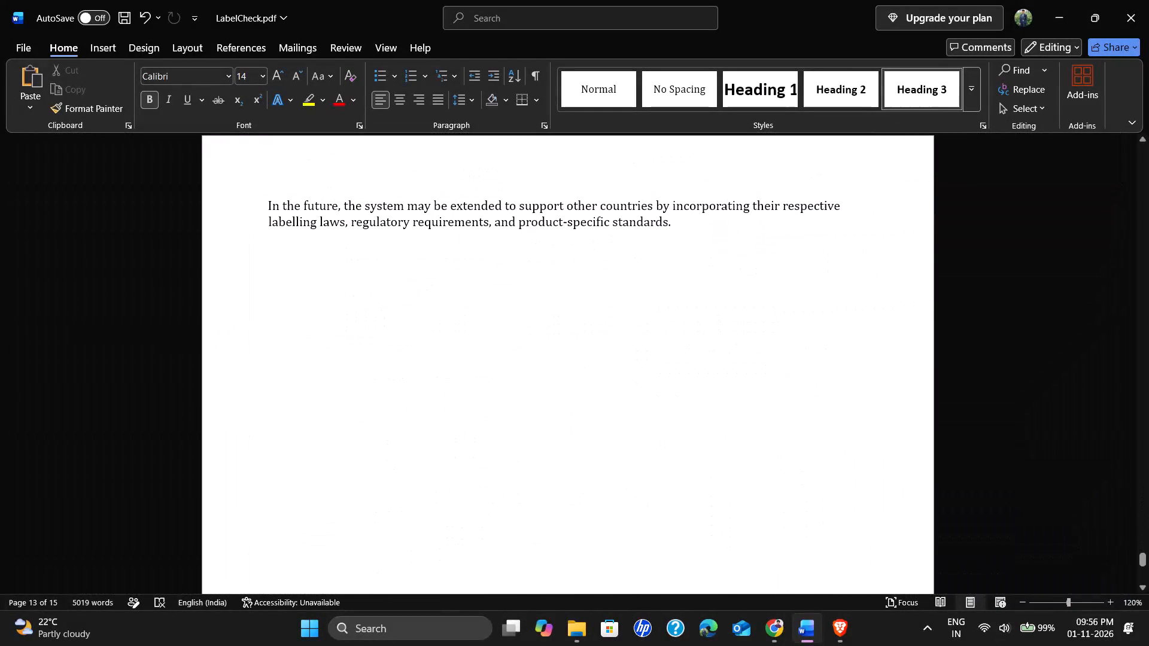
{"action": "scroll", "coordinate": [555, 257], "scroll_direction": "up", "scroll_amount": 7, "text": "ctrl"}
{"action": "scroll", "coordinate": [555, 257], "scroll_direction": "down", "scroll_amount": 1, "text": "ctrl"}
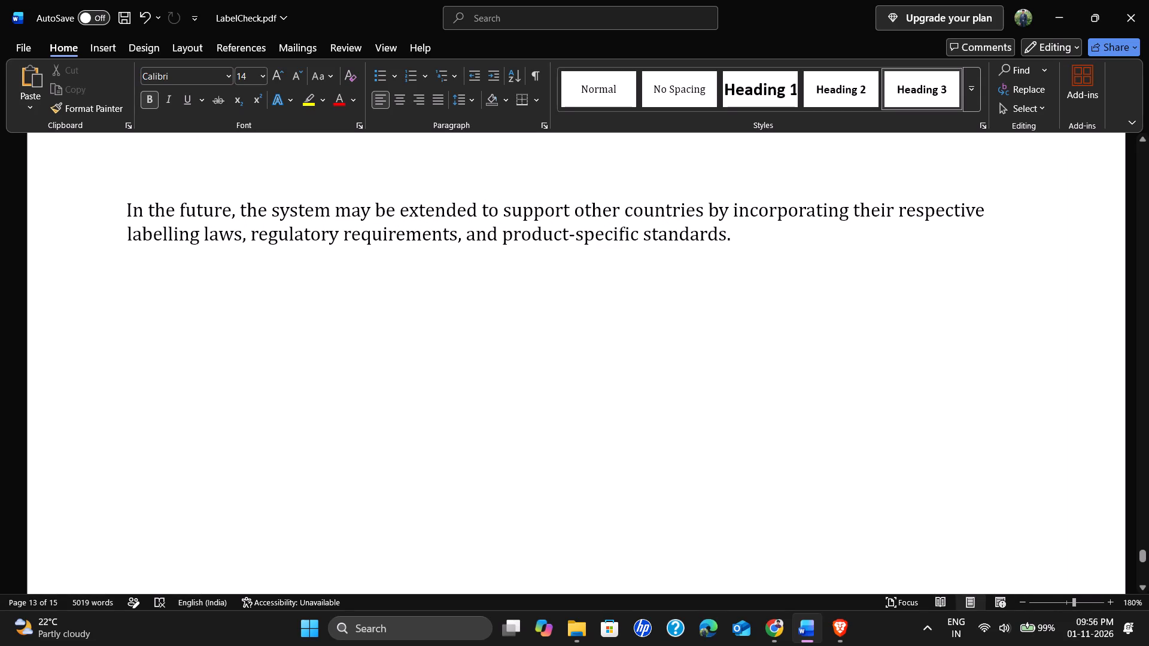
{"action": "scroll", "coordinate": [555, 257], "scroll_direction": "down", "scroll_amount": 2, "text": "ctrl"}
{"action": "scroll", "coordinate": [555, 257], "scroll_direction": "up", "scroll_amount": 7}
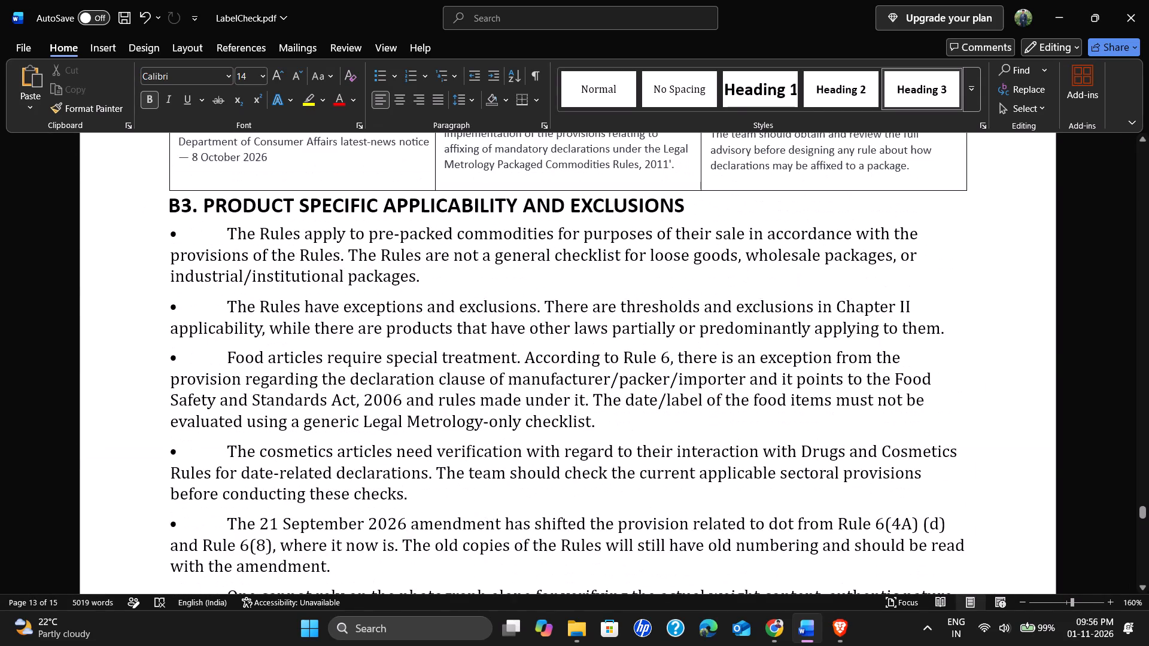
{"action": "scroll", "coordinate": [555, 257], "scroll_direction": "down", "scroll_amount": 7, "text": "ctrl"}
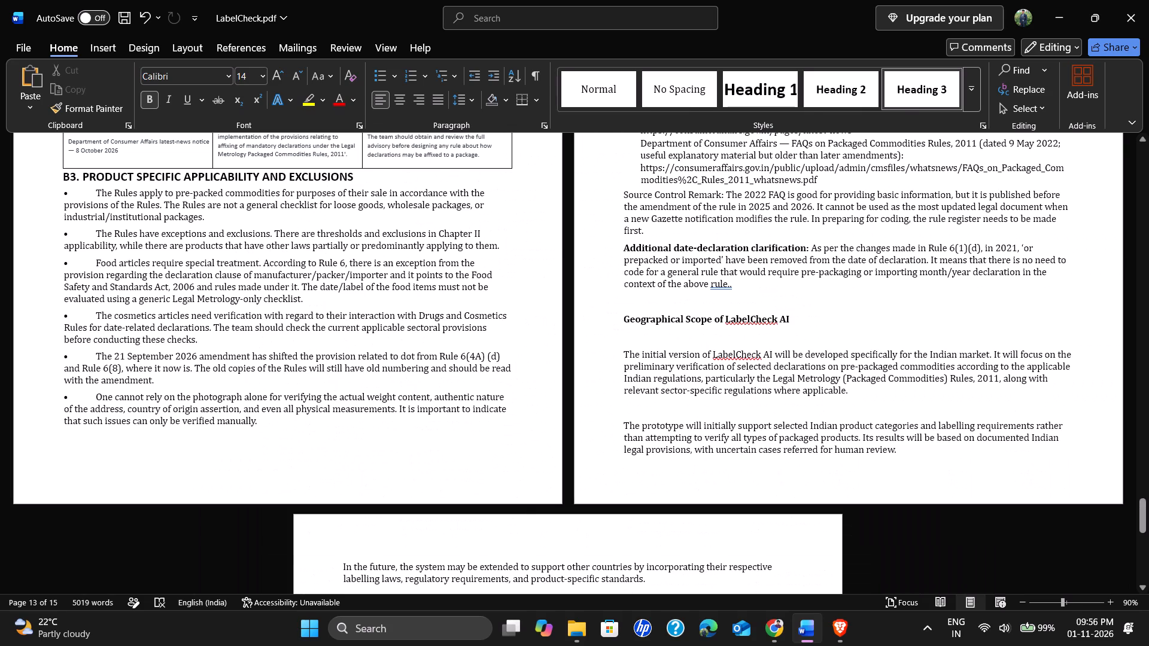
{"action": "scroll", "coordinate": [555, 257], "scroll_direction": "up", "scroll_amount": 2, "text": "ctrl"}
{"action": "scroll", "coordinate": [555, 257], "scroll_direction": "down", "scroll_amount": 2, "text": "ctrl"}
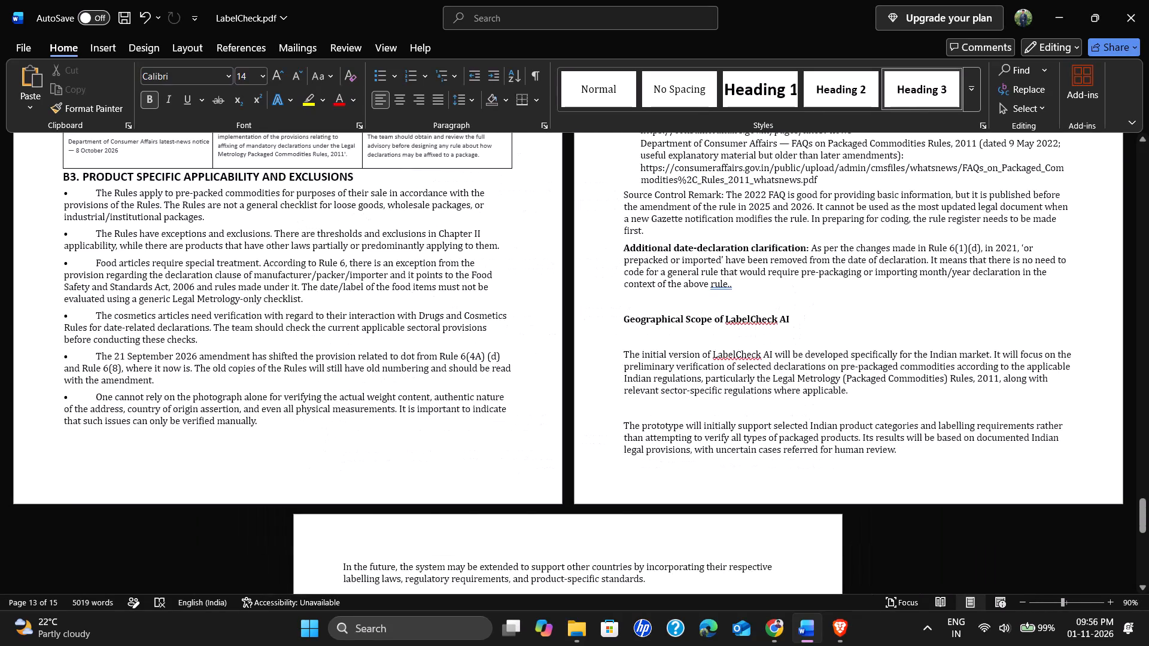
{"action": "scroll", "coordinate": [555, 257], "scroll_direction": "up", "scroll_amount": 1, "text": "ctrl"}
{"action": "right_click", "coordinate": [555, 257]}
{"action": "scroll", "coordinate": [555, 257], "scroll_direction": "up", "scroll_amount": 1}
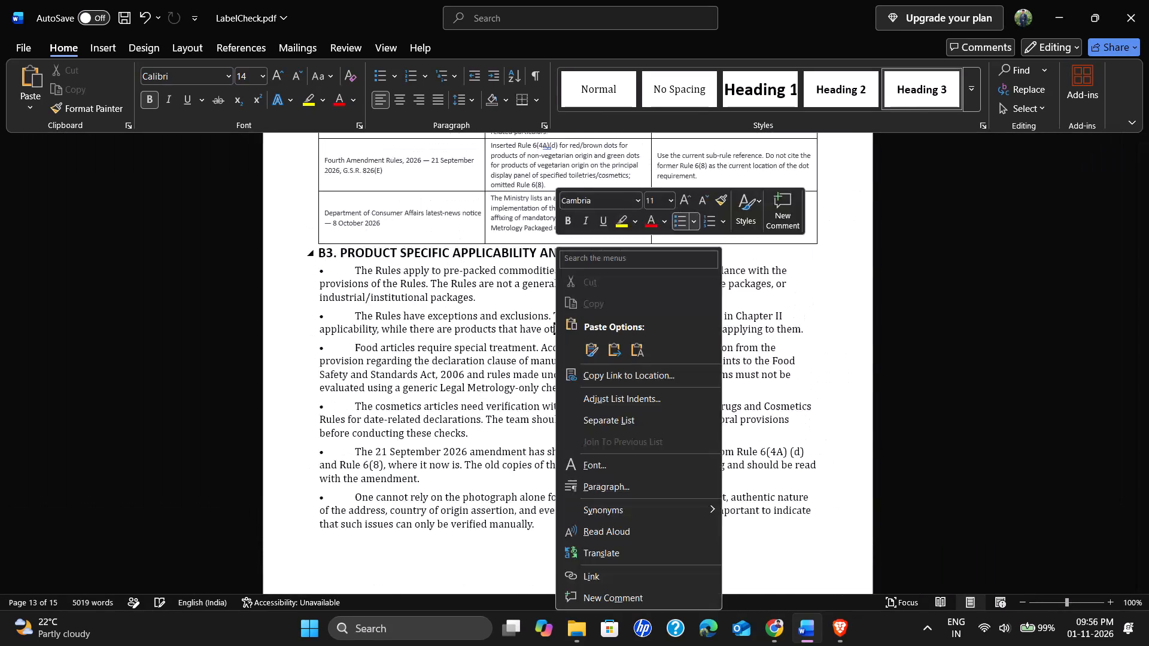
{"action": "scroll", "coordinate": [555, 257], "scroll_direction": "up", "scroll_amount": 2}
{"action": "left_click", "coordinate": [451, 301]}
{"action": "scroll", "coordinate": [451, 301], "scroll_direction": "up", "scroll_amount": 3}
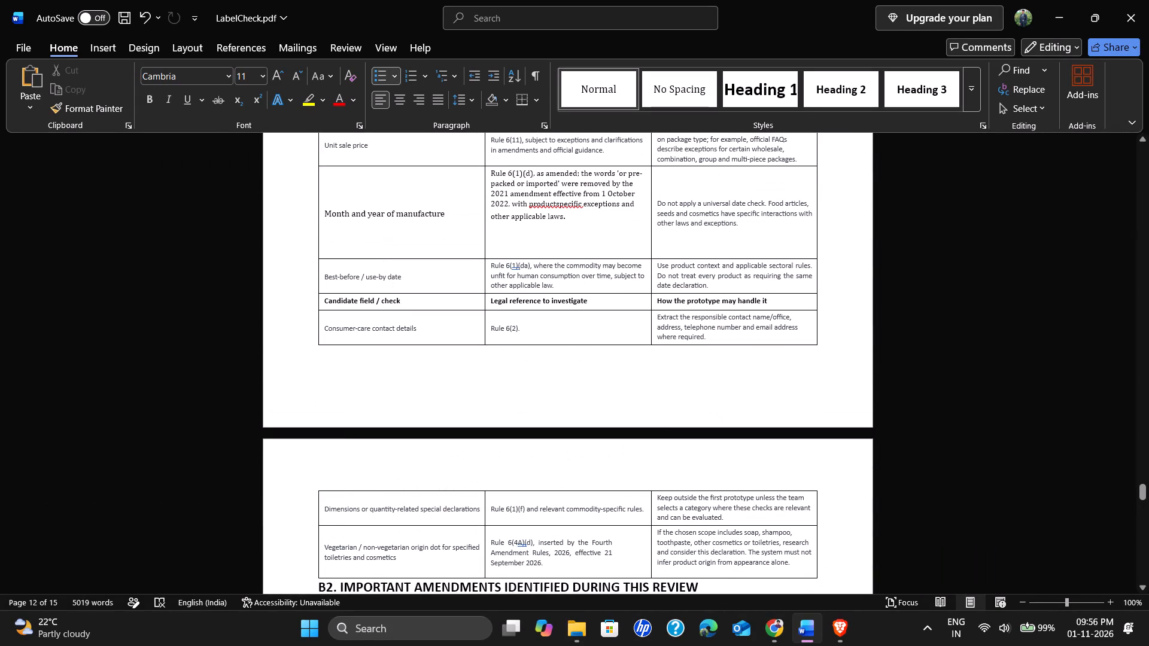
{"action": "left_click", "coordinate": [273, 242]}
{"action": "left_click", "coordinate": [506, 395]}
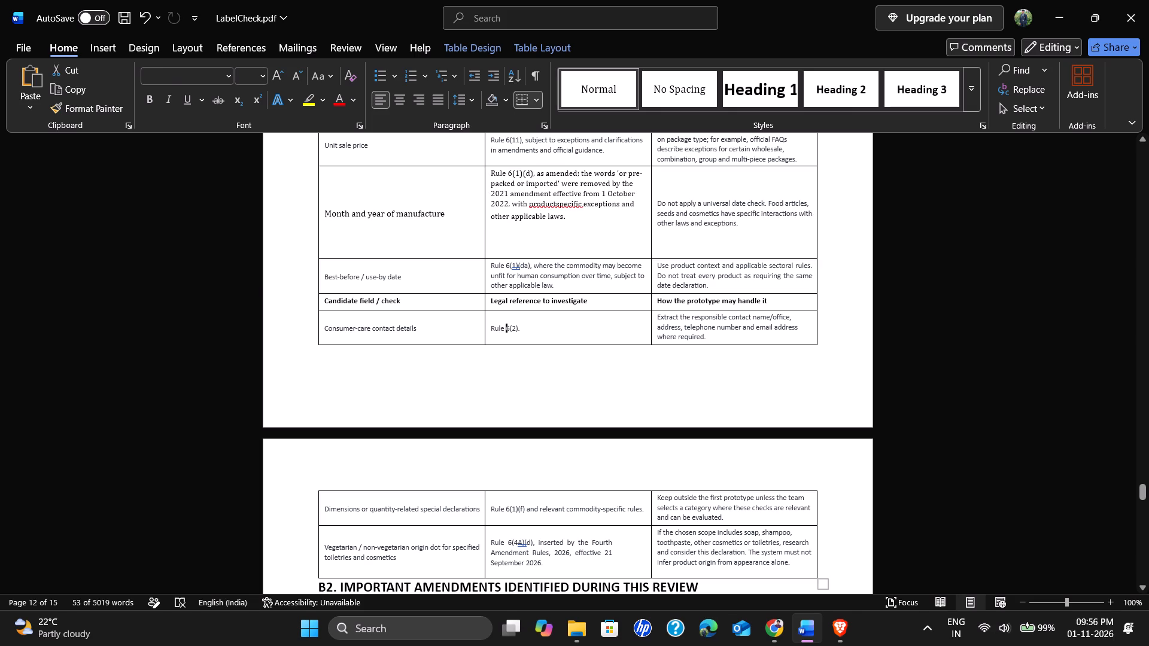
Save the specification as the Word document LabelCheck.docx, browsing to the Screenshots folder in Pictures for its location.
{"action": "left_click", "coordinate": [20, 42]}
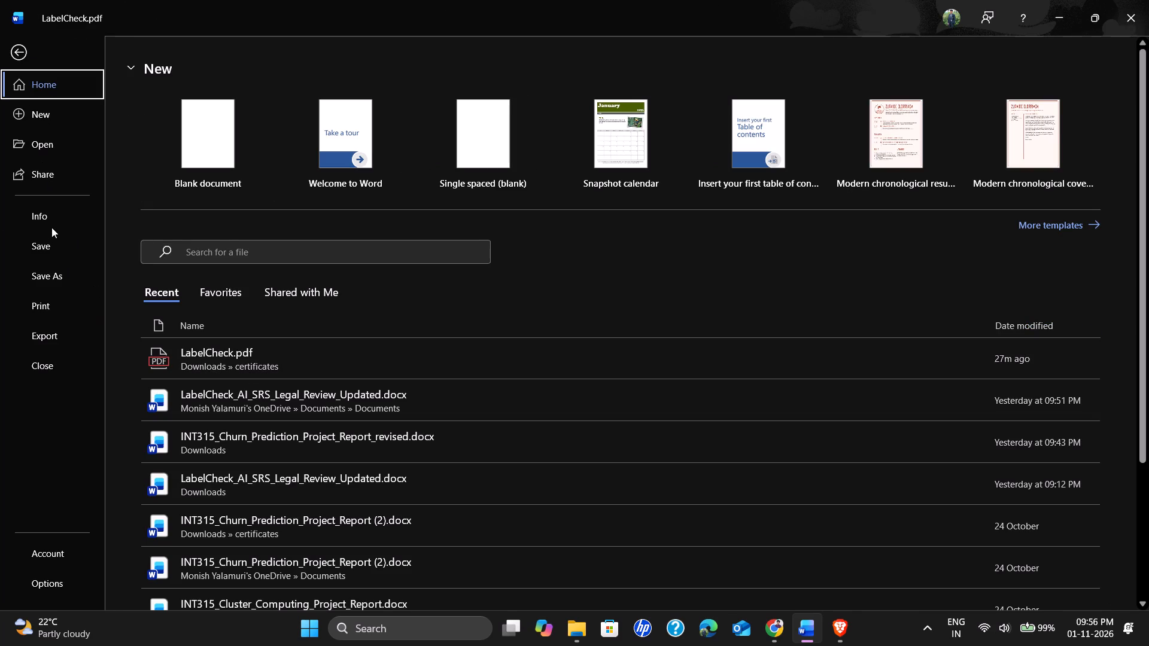
{"action": "left_click", "coordinate": [48, 243]}
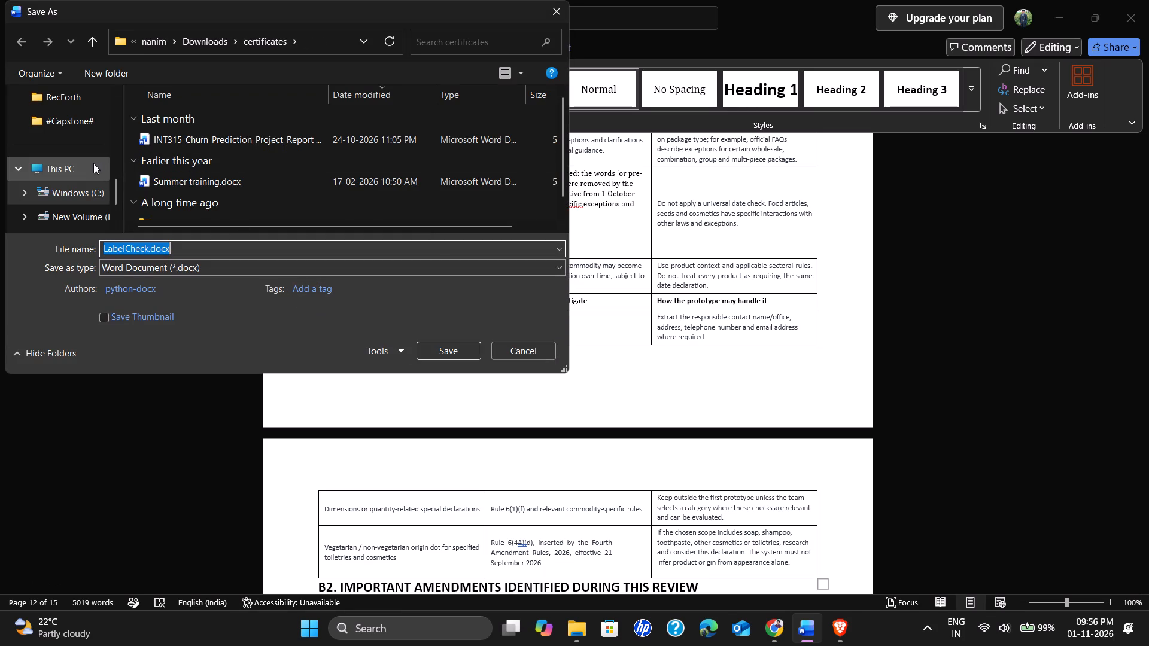
{"action": "scroll", "coordinate": [93, 163], "scroll_direction": "up", "scroll_amount": 4}
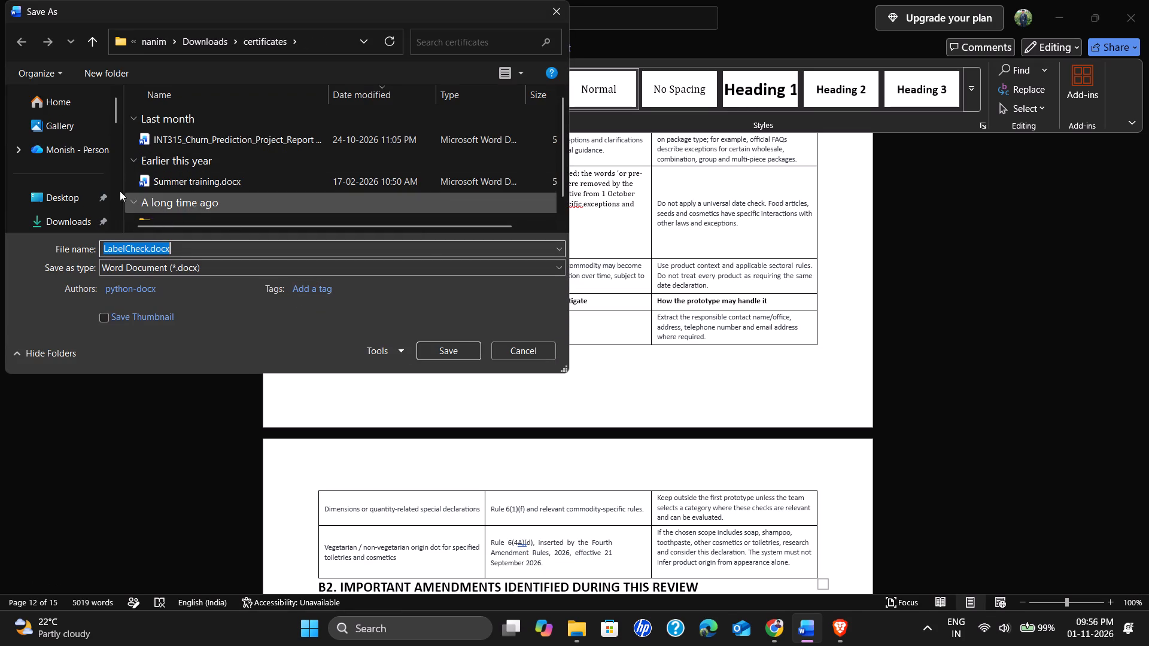
{"action": "left_click", "coordinate": [75, 201]}
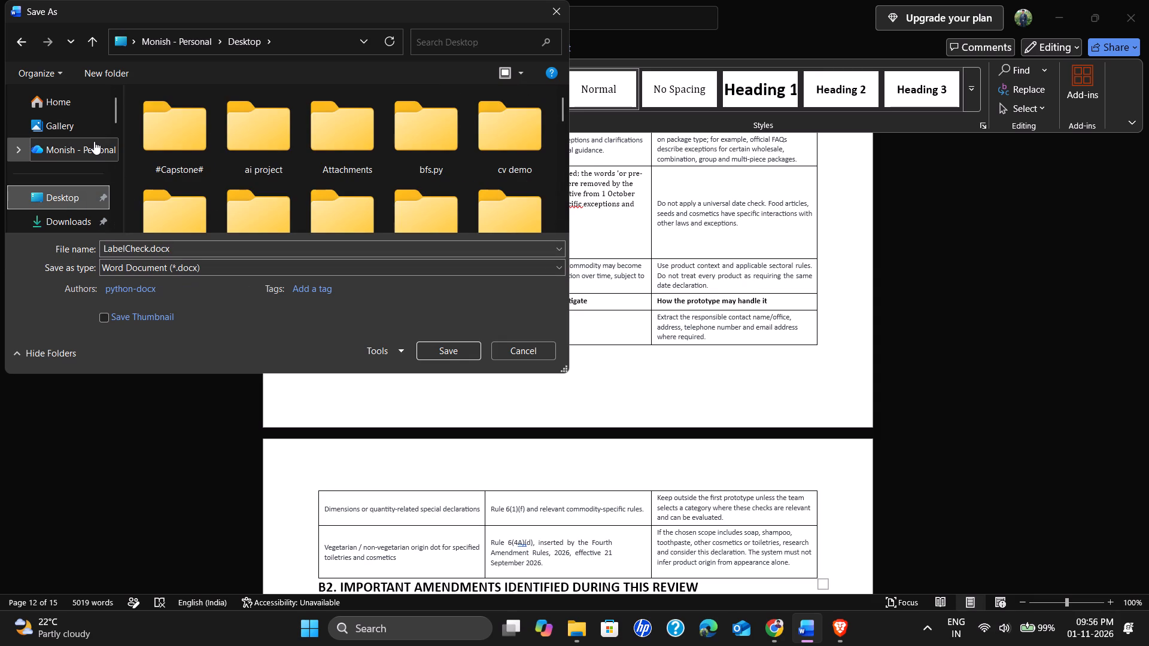
{"action": "scroll", "coordinate": [94, 141], "scroll_direction": "down", "scroll_amount": 5}
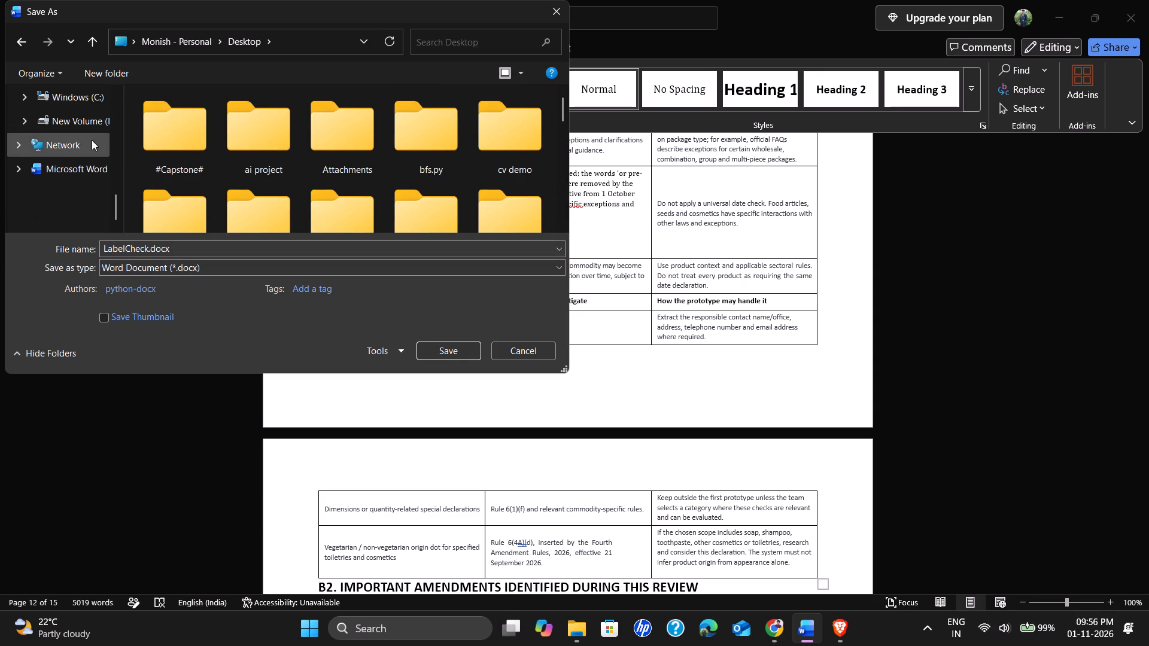
{"action": "scroll", "coordinate": [92, 140], "scroll_direction": "up", "scroll_amount": 2}
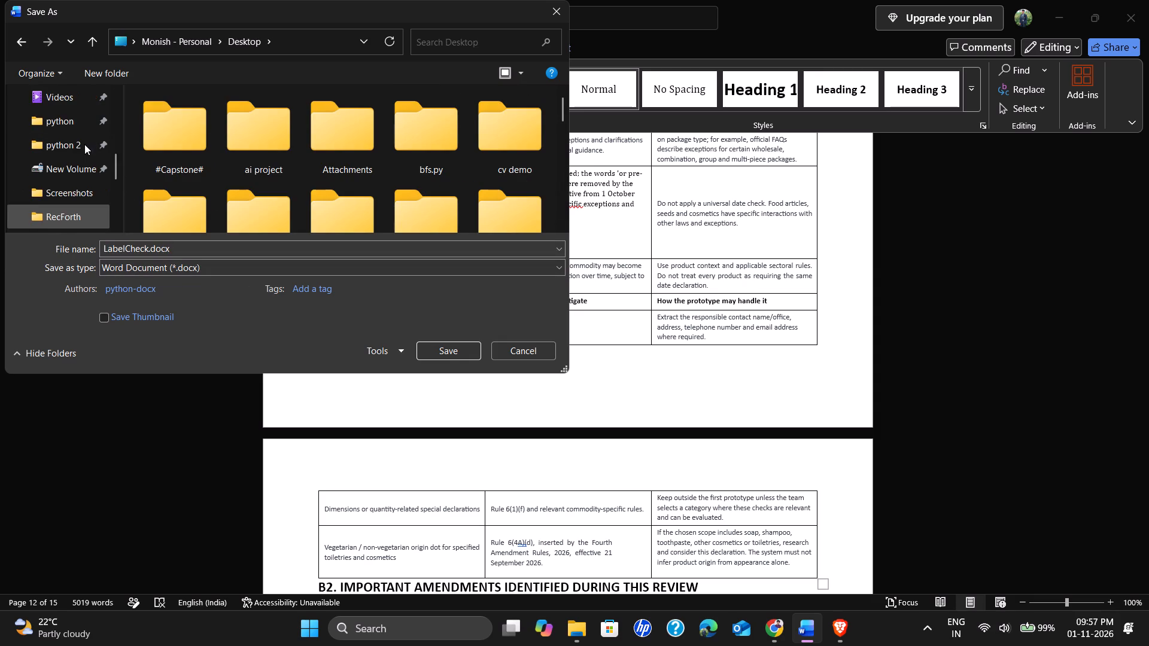
{"action": "scroll", "coordinate": [78, 177], "scroll_direction": "down", "scroll_amount": 1}
{"action": "left_click", "coordinate": [78, 177]}
{"action": "scroll", "coordinate": [78, 177], "scroll_direction": "down", "scroll_amount": 1}
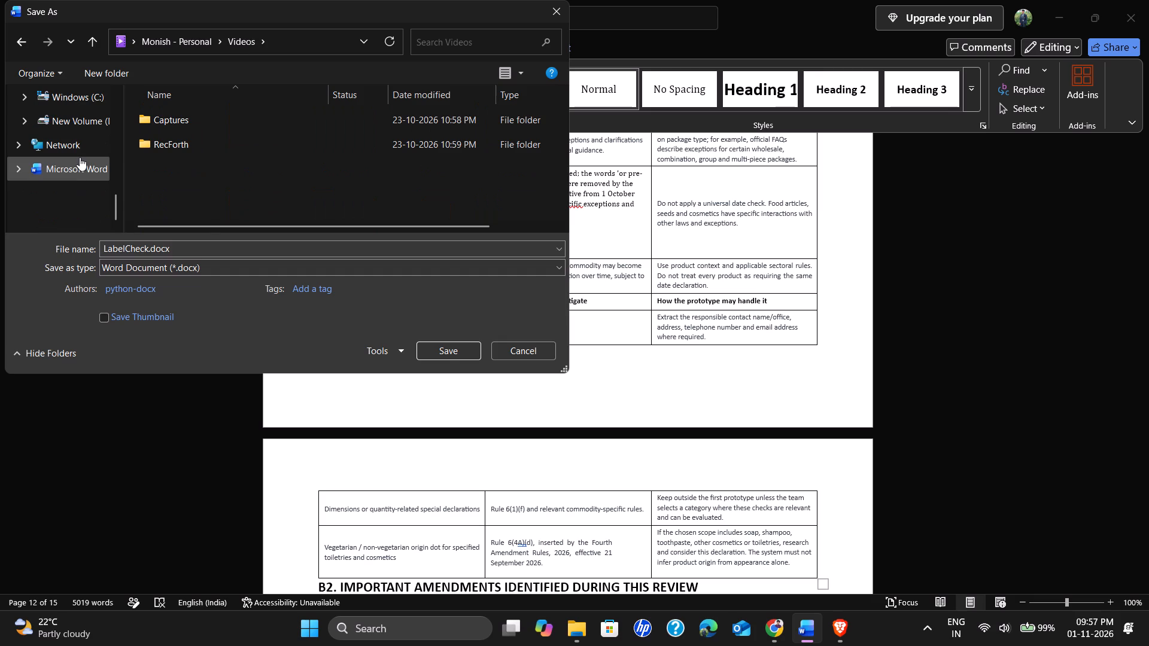
{"action": "scroll", "coordinate": [80, 157], "scroll_direction": "up", "scroll_amount": 1}
{"action": "left_click", "coordinate": [66, 116]}
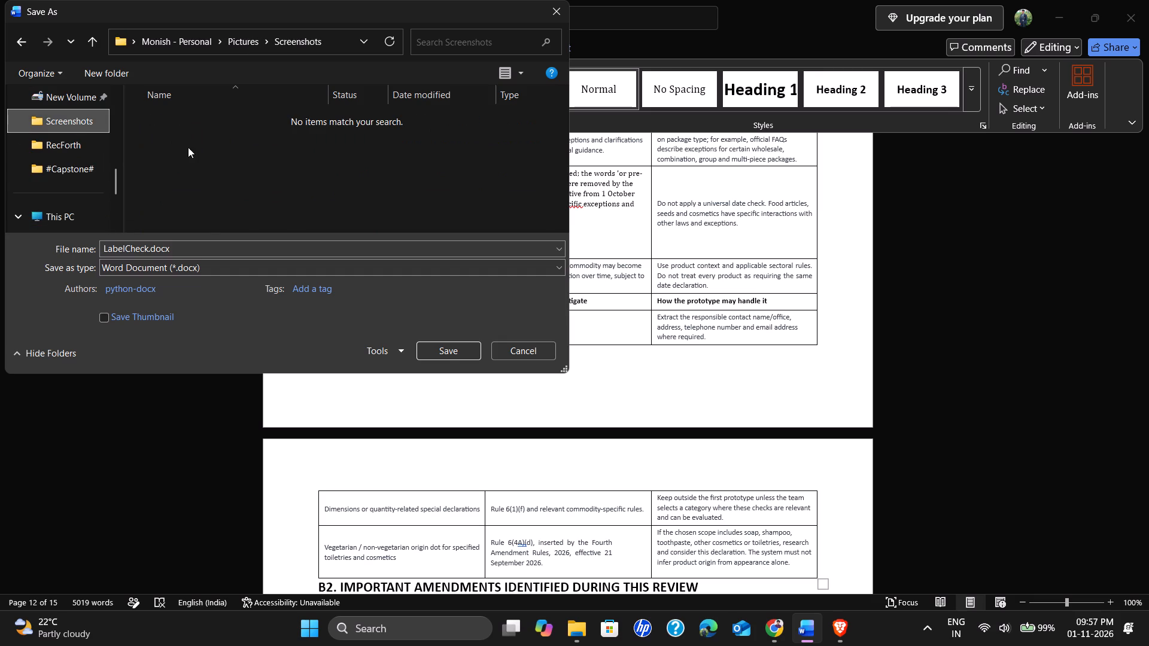
{"action": "left_click", "coordinate": [247, 160]}
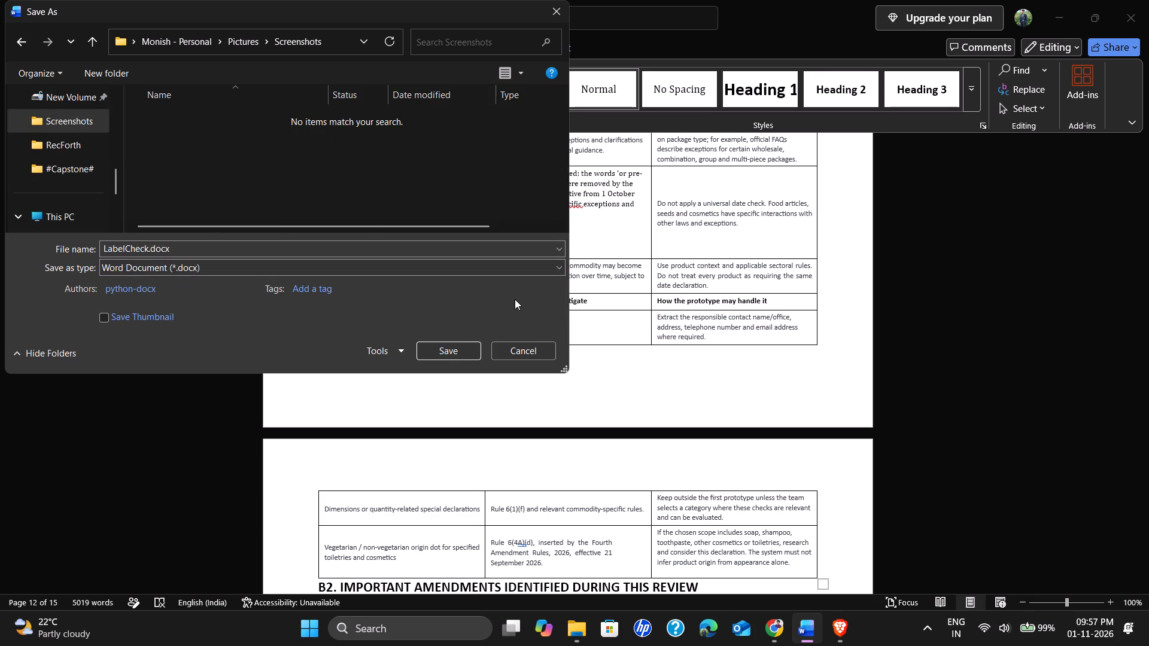
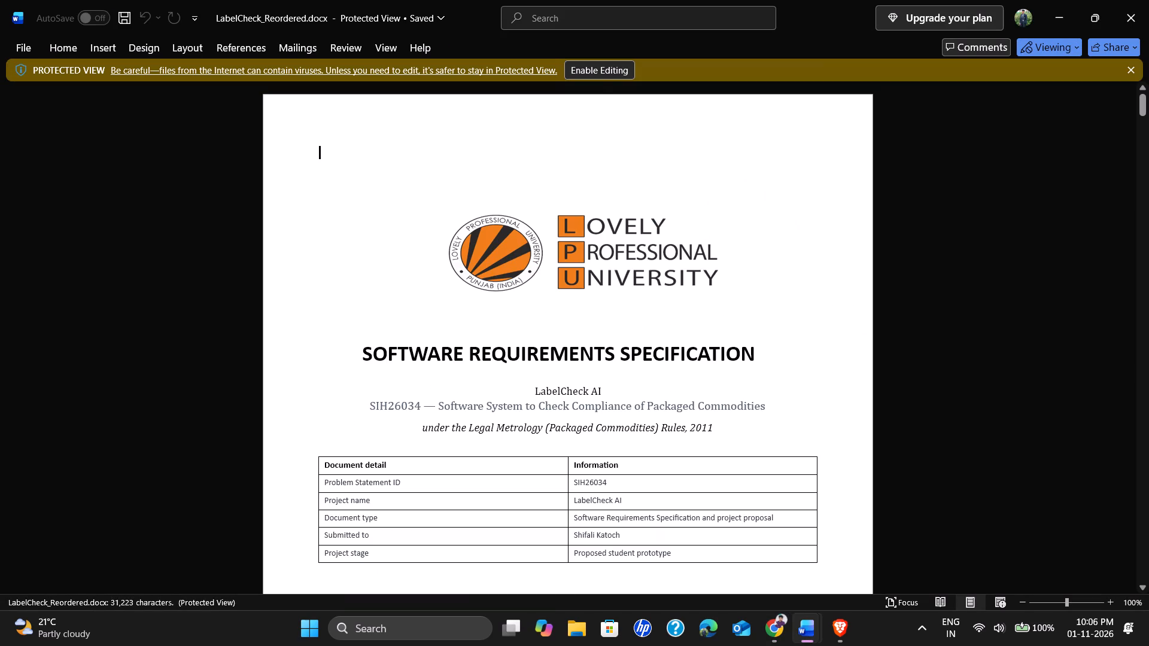
{"action": "left_click", "coordinate": [598, 77]}
In the cover page's document detail table, write the project name as "Label Check AI".
{"action": "scroll", "coordinate": [601, 342], "scroll_direction": "down", "scroll_amount": 5}
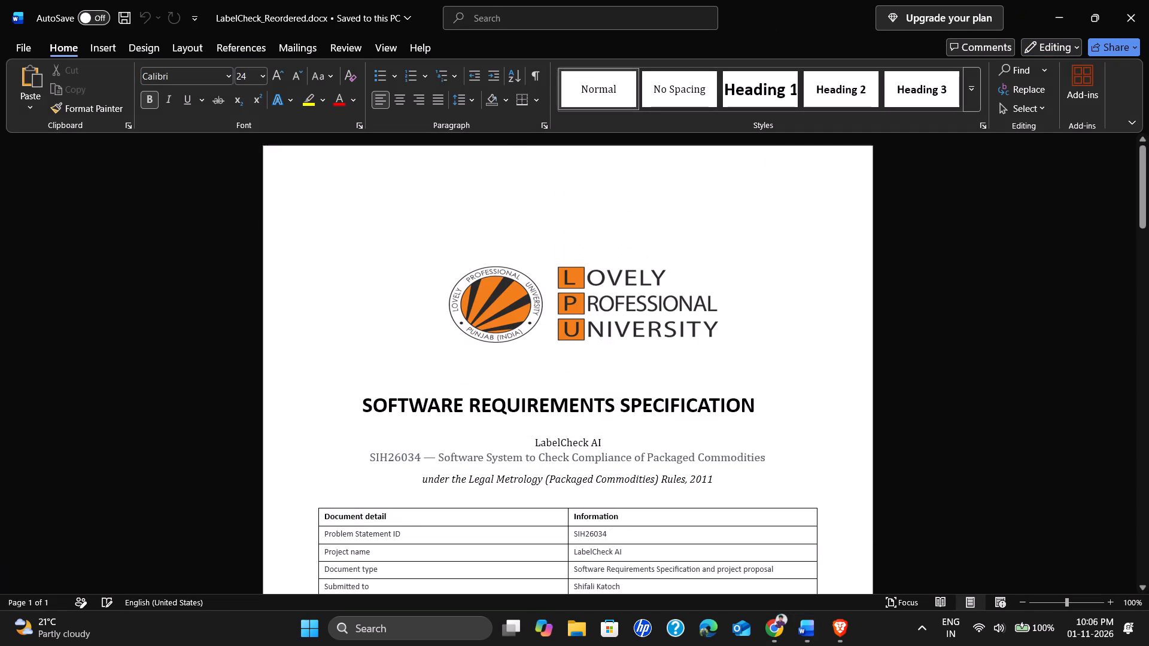
{"action": "scroll", "coordinate": [601, 342], "scroll_direction": "down", "scroll_amount": 8}
{"action": "scroll", "coordinate": [601, 342], "scroll_direction": "up", "scroll_amount": 2}
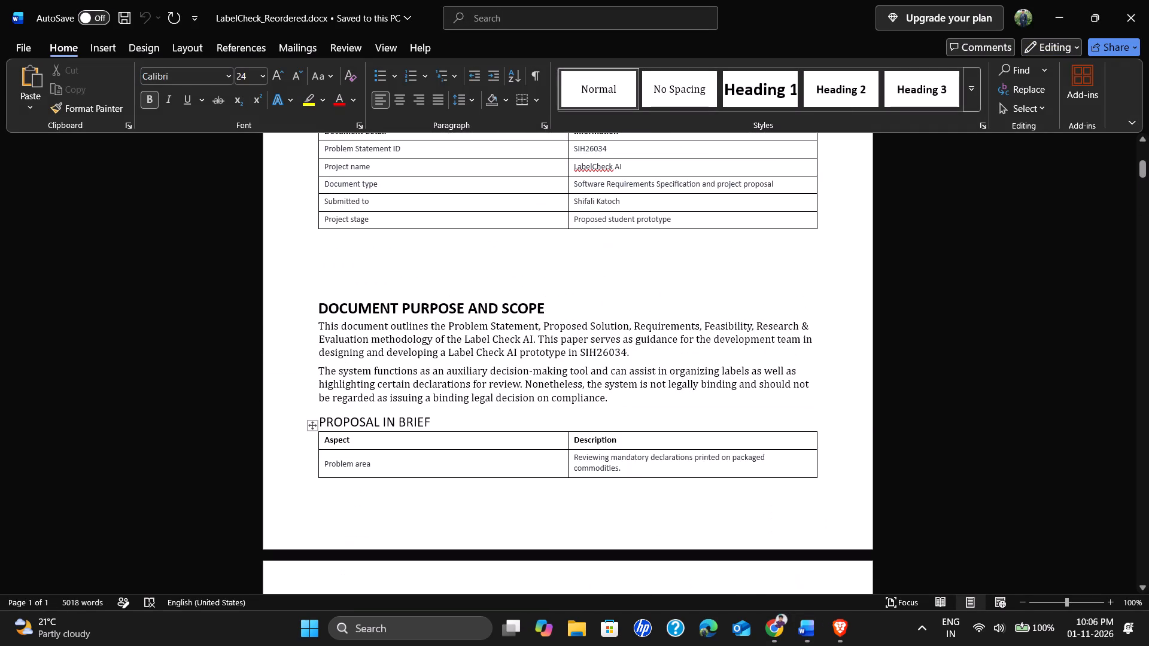
{"action": "scroll", "coordinate": [601, 342], "scroll_direction": "up", "scroll_amount": 4}
{"action": "scroll", "coordinate": [601, 342], "scroll_direction": "down", "scroll_amount": 3}
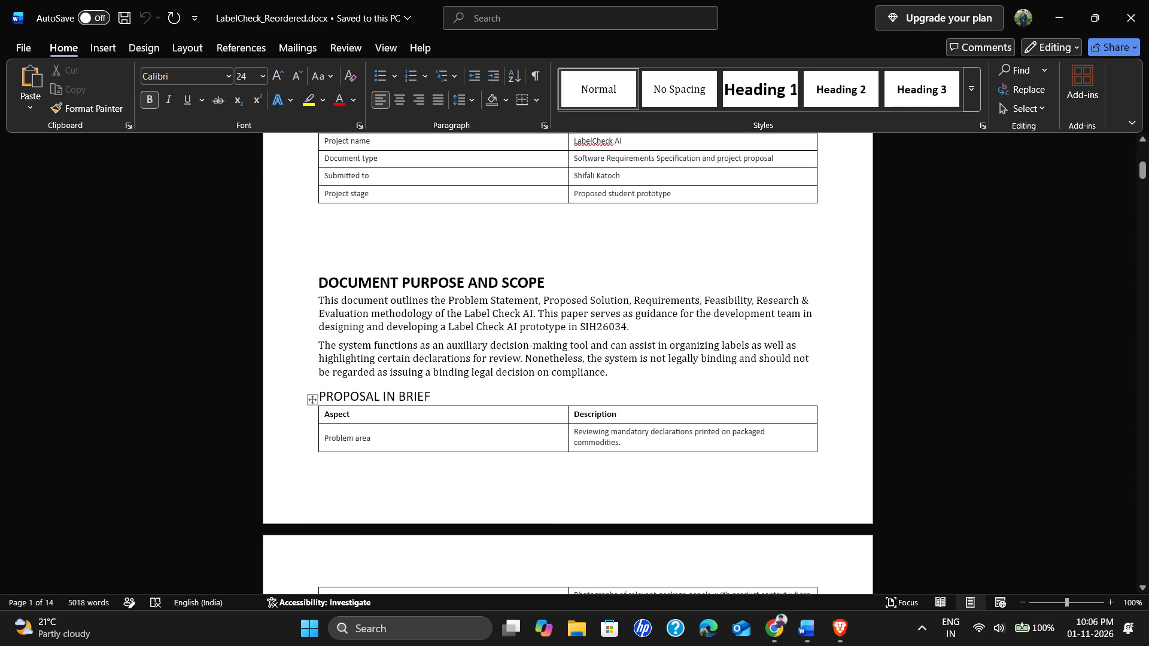
{"action": "scroll", "coordinate": [601, 342], "scroll_direction": "up", "scroll_amount": 2}
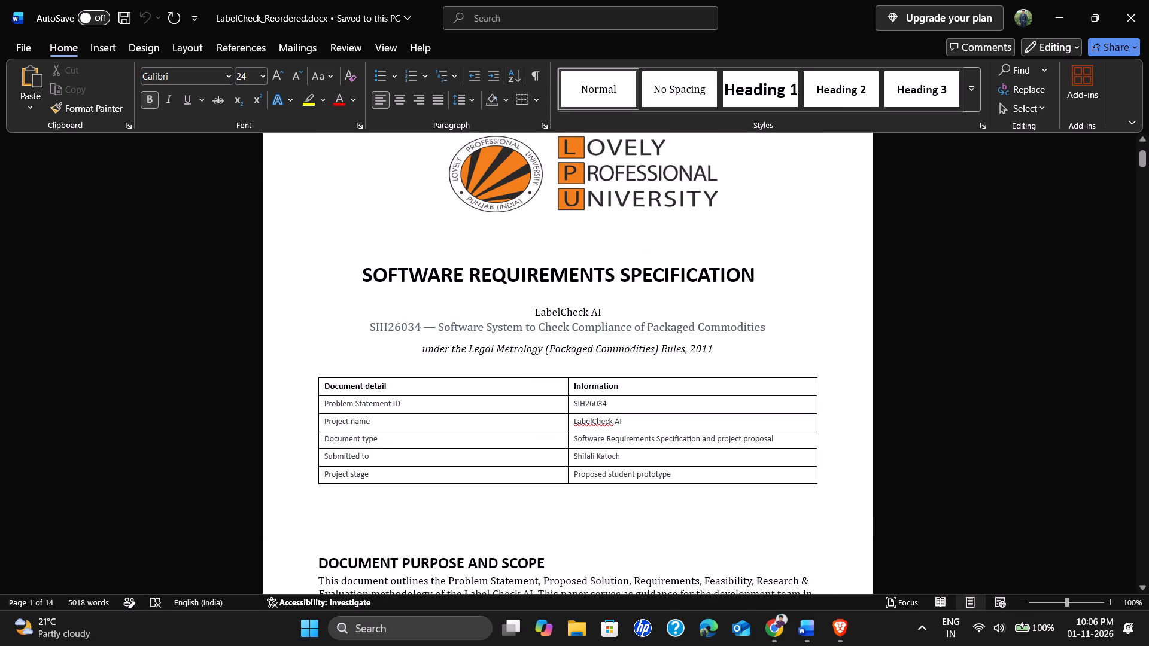
{"action": "left_click", "coordinate": [592, 418]}
{"action": "key", "text": "space"}
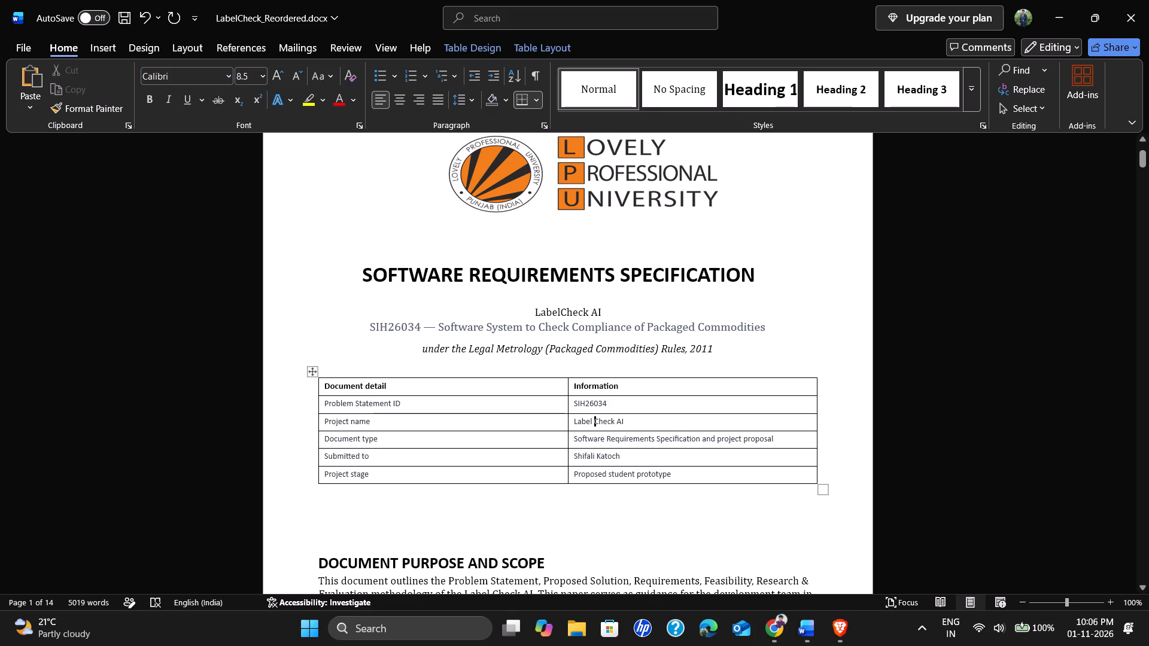
Apply bold to the "LabelCheck AI" line beneath the cover page's main title.
{"action": "left_click_drag", "start_coordinate": [600, 310], "coordinate": [549, 312]}
{"action": "left_click", "coordinate": [563, 292]}
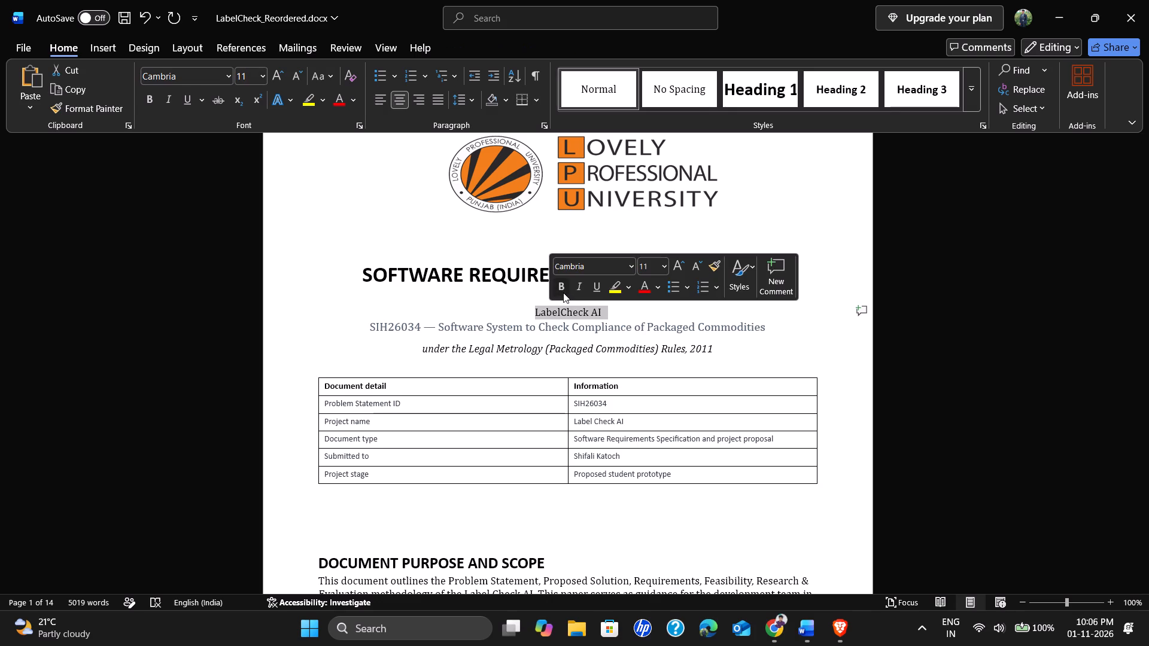
{"action": "left_click", "coordinate": [509, 319]}
{"action": "scroll", "coordinate": [548, 377], "scroll_direction": "down", "scroll_amount": 2}
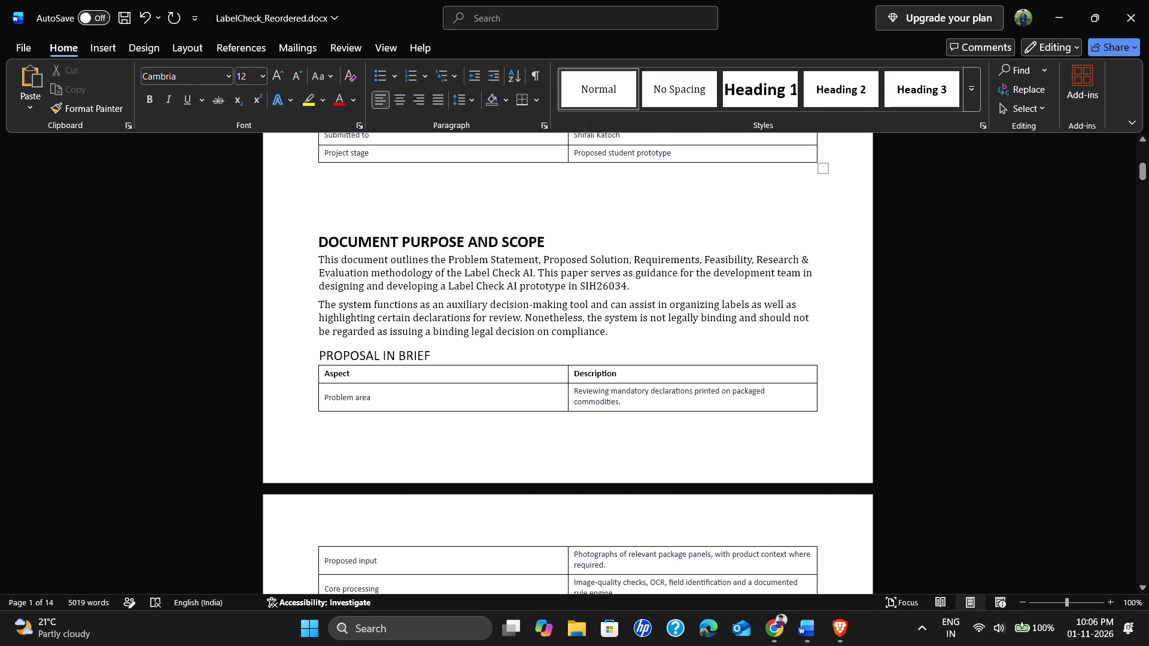
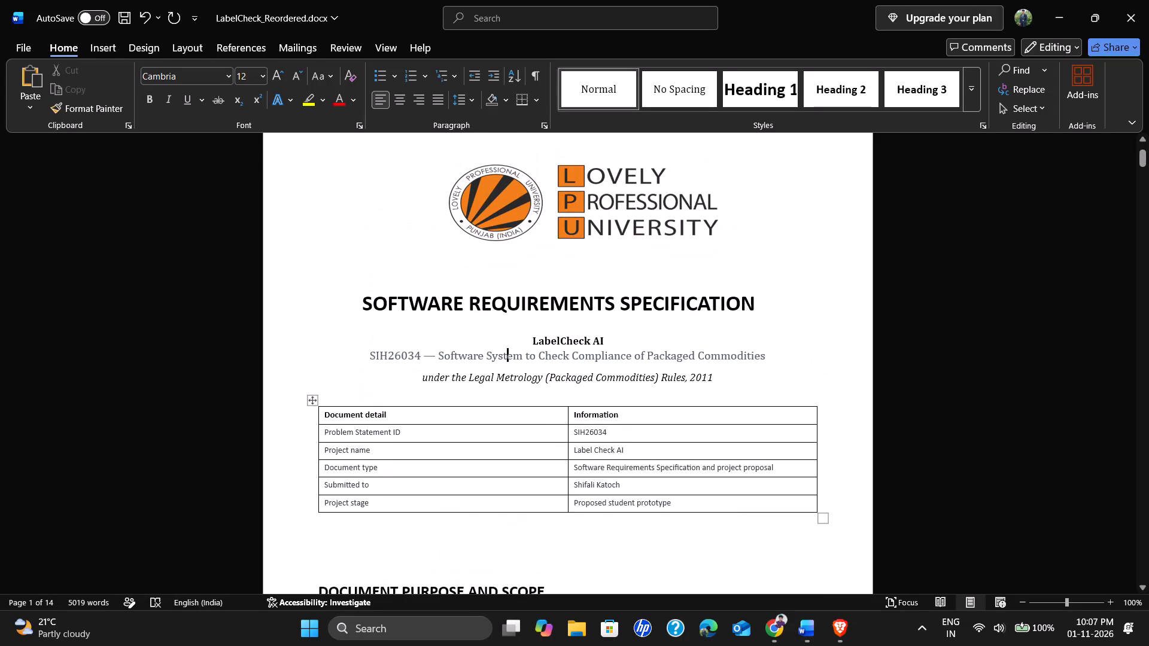
Write the product name as "Label Check AI" in the Geographical Scope heading and in the first sentence of the paragraph beneath it.
{"action": "left_click", "coordinate": [744, 371]}
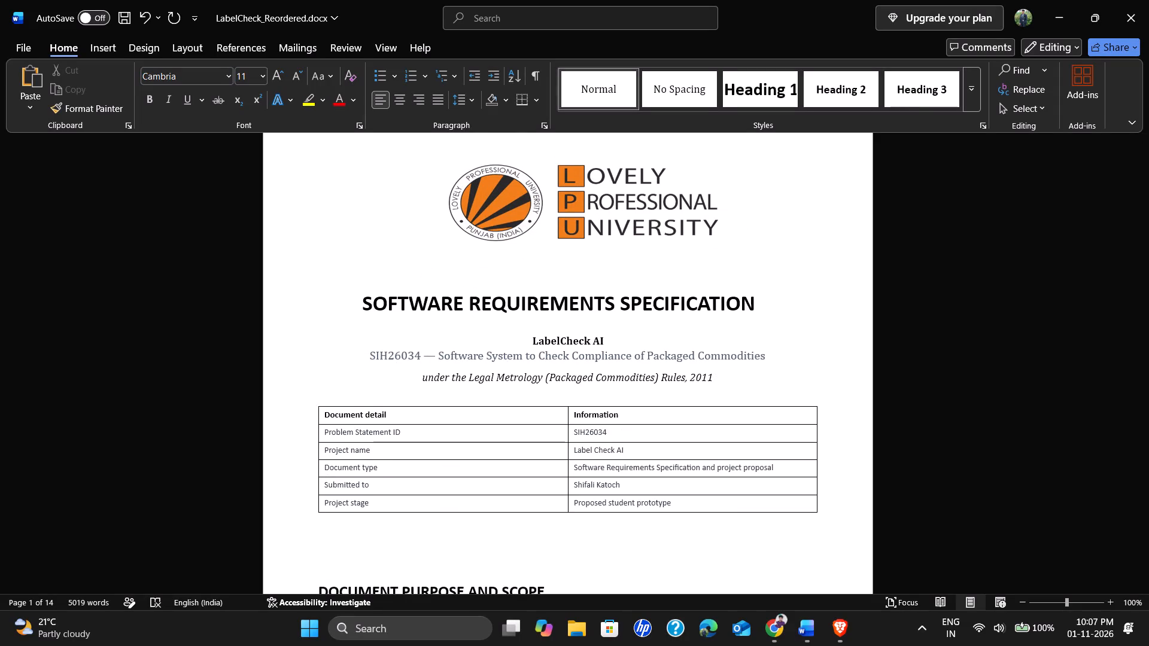
{"action": "scroll", "coordinate": [744, 371], "scroll_direction": "down", "scroll_amount": 2}
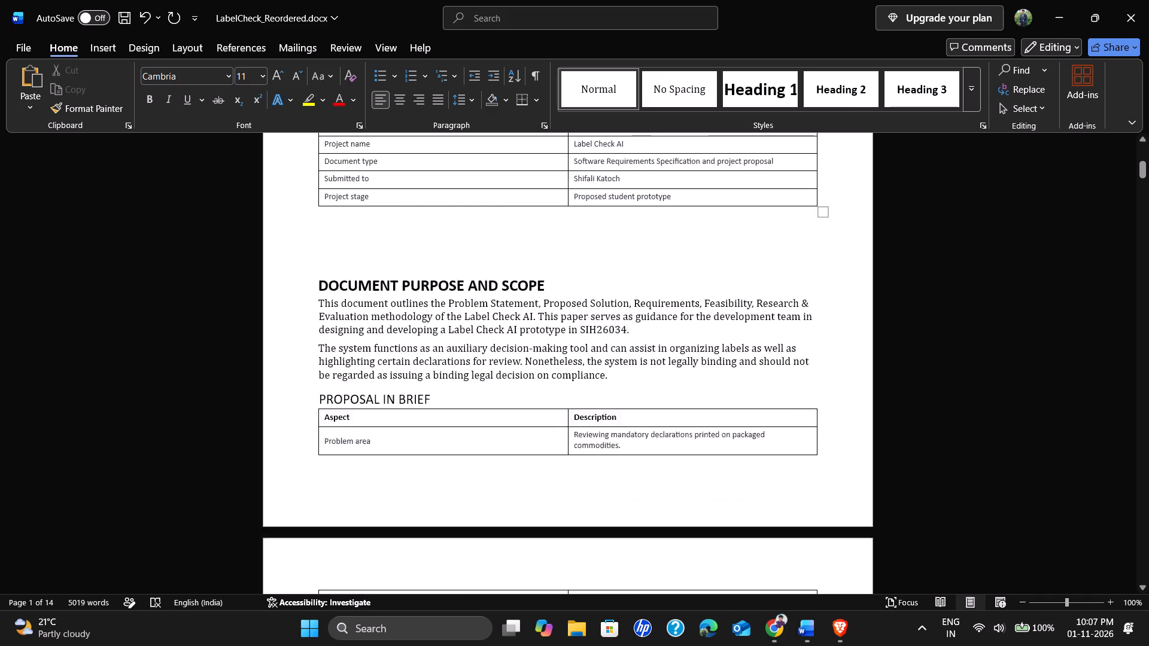
{"action": "scroll", "coordinate": [744, 371], "scroll_direction": "down", "scroll_amount": 1}
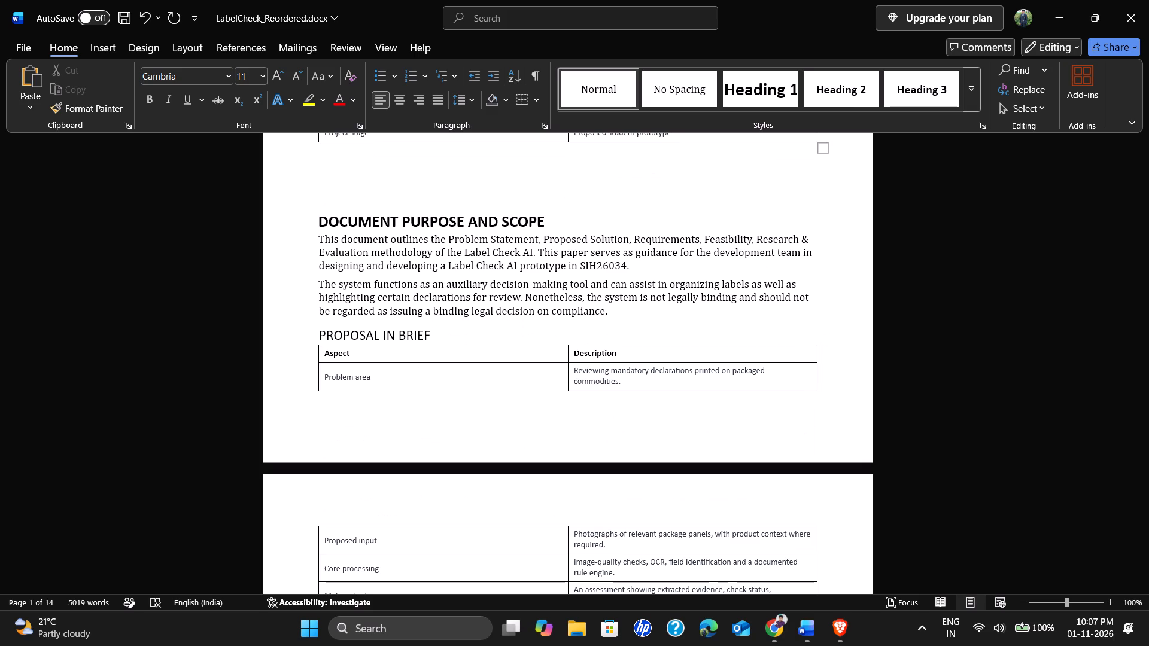
{"action": "scroll", "coordinate": [744, 371], "scroll_direction": "down", "scroll_amount": 2}
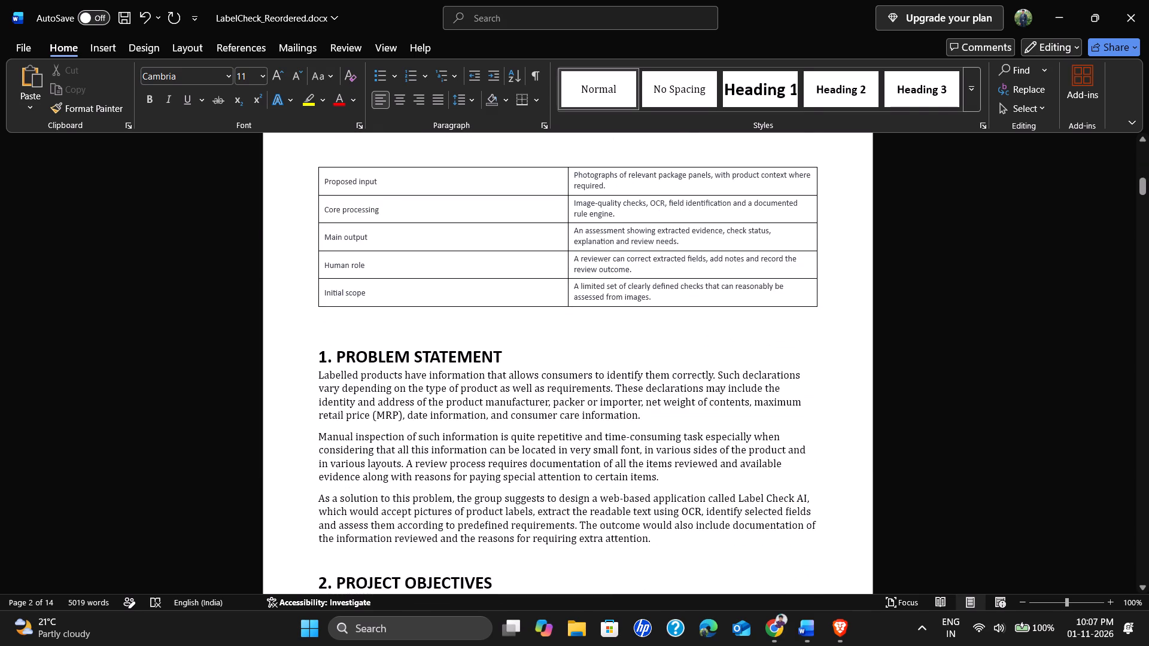
{"action": "scroll", "coordinate": [744, 371], "scroll_direction": "down", "scroll_amount": 1}
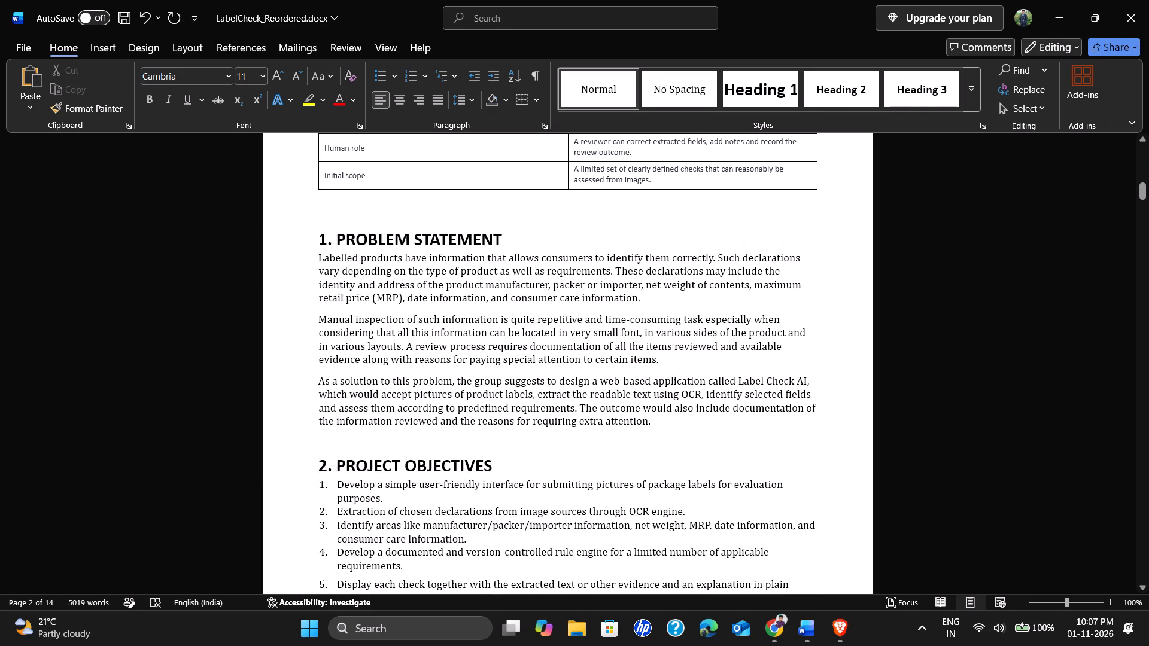
{"action": "scroll", "coordinate": [744, 371], "scroll_direction": "down", "scroll_amount": 2}
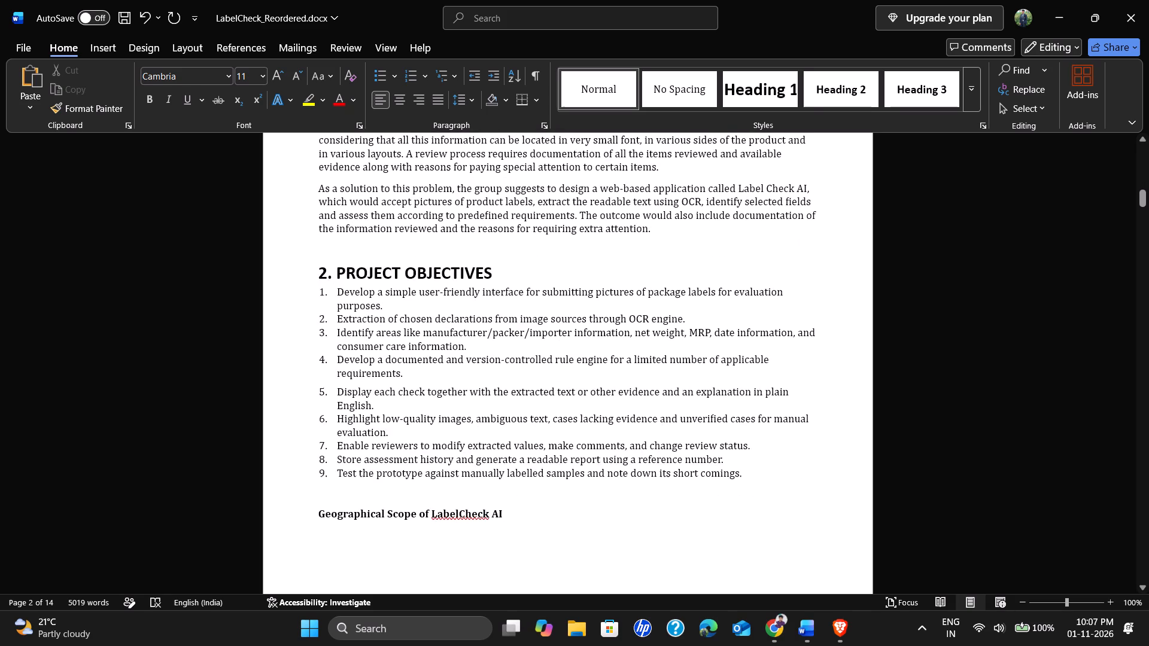
{"action": "scroll", "coordinate": [744, 371], "scroll_direction": "down", "scroll_amount": 1}
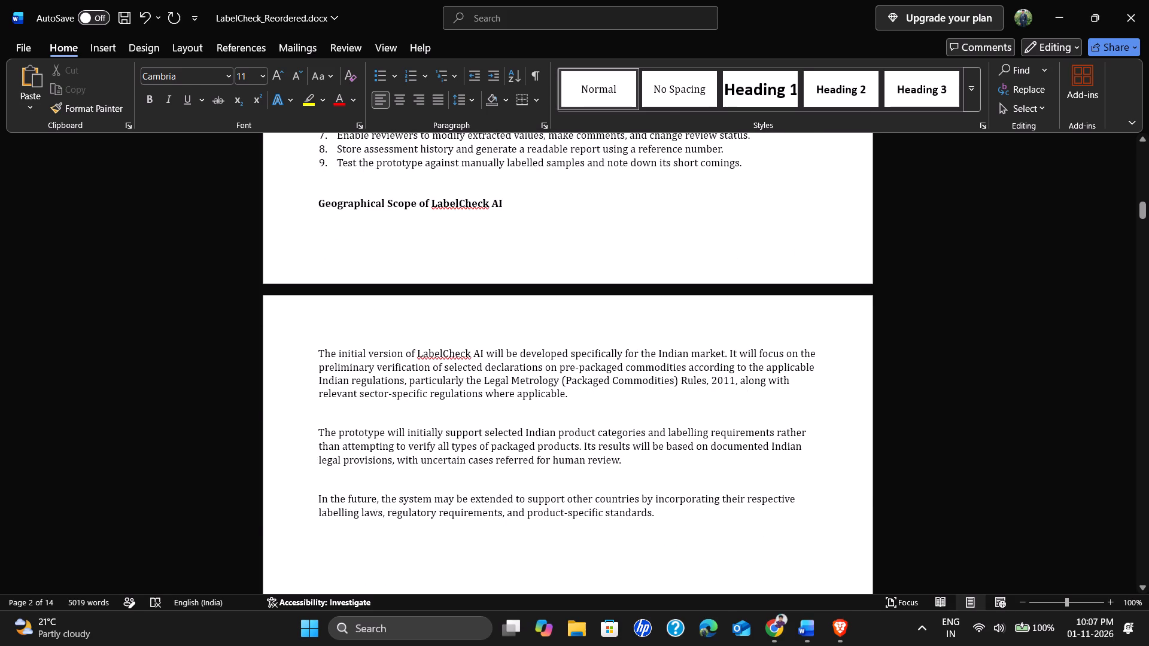
{"action": "left_click", "coordinate": [460, 206]}
{"action": "key", "text": "space"}
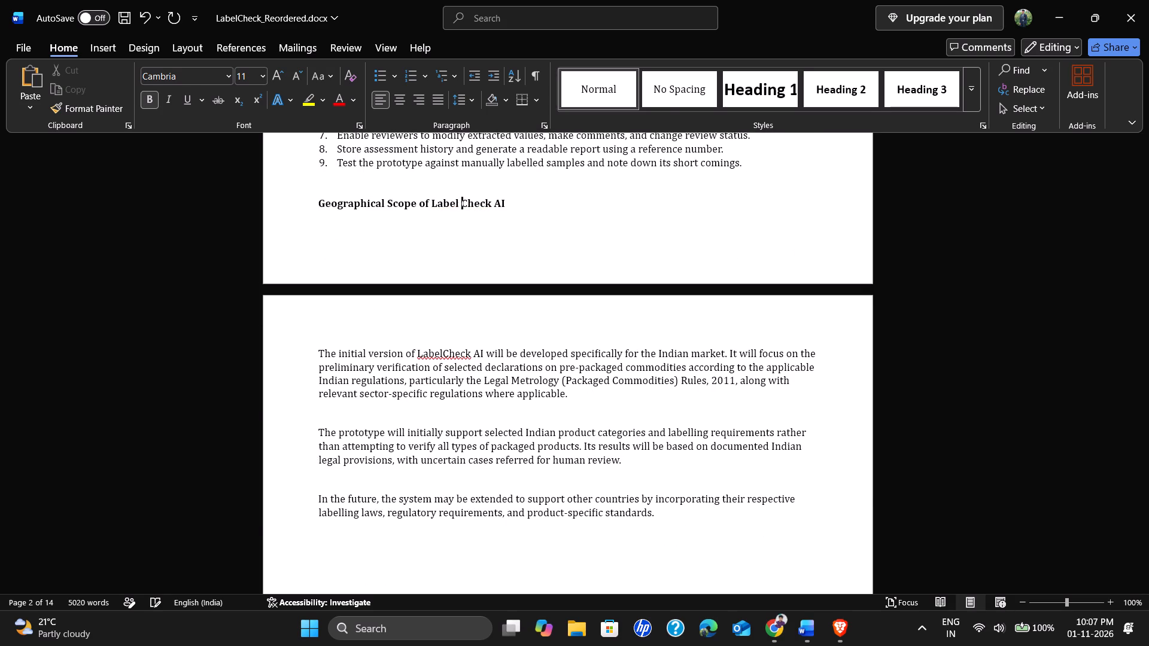
{"action": "left_click", "coordinate": [443, 354]}
{"action": "key", "text": "space"}
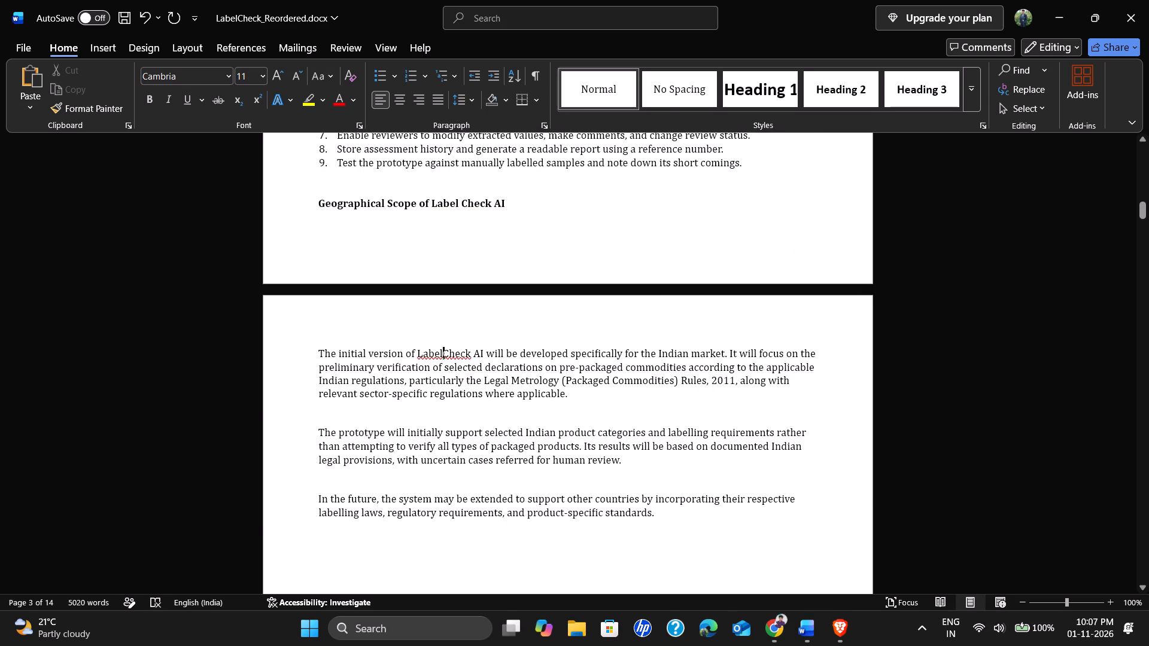
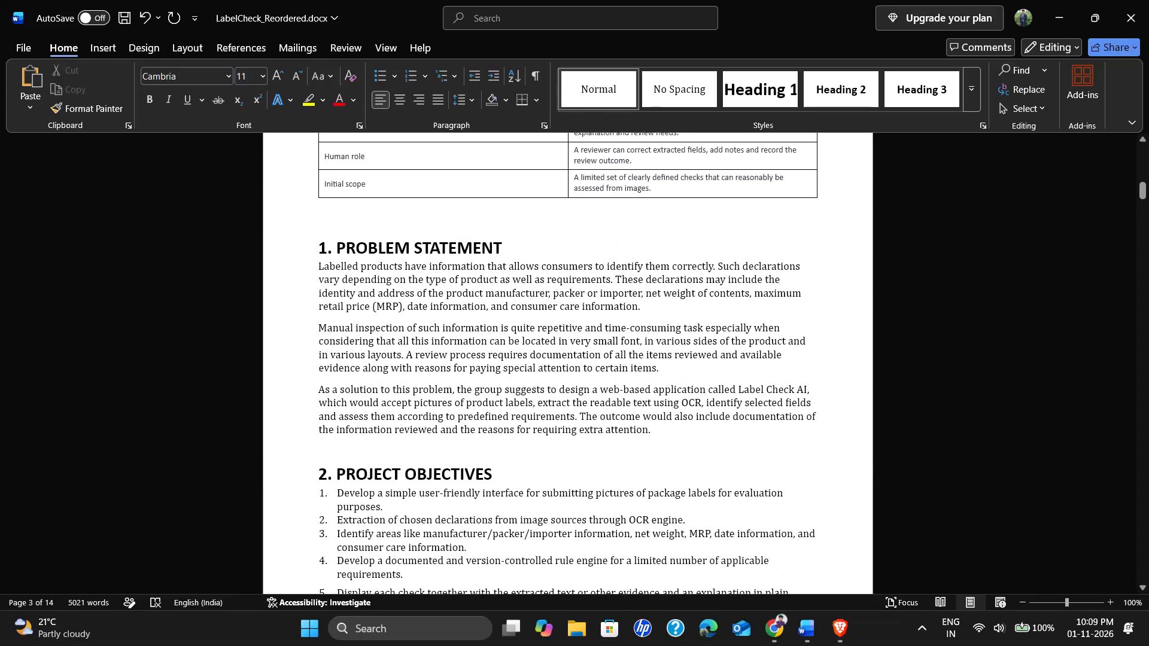
Review the title page, document details table, Document Purpose and Scope, Proposal in Brief and Problem Statement for remaining wording or formatting errors.
{"action": "scroll", "coordinate": [443, 354], "scroll_direction": "up", "scroll_amount": 2}
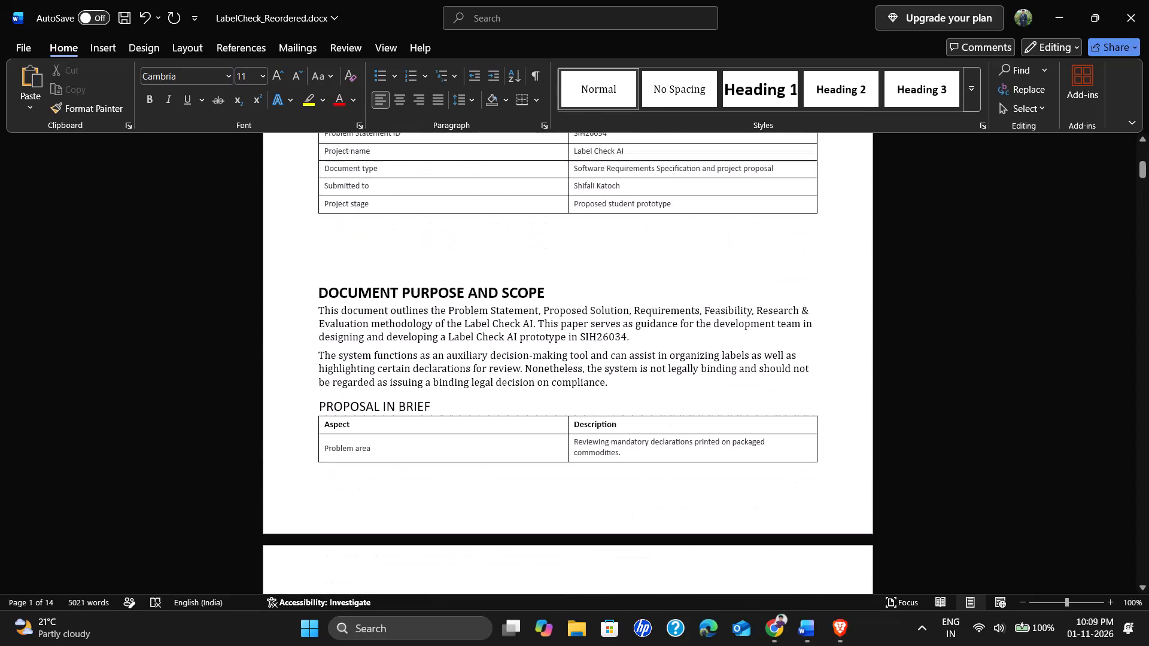
{"action": "scroll", "coordinate": [443, 354], "scroll_direction": "up", "scroll_amount": 3}
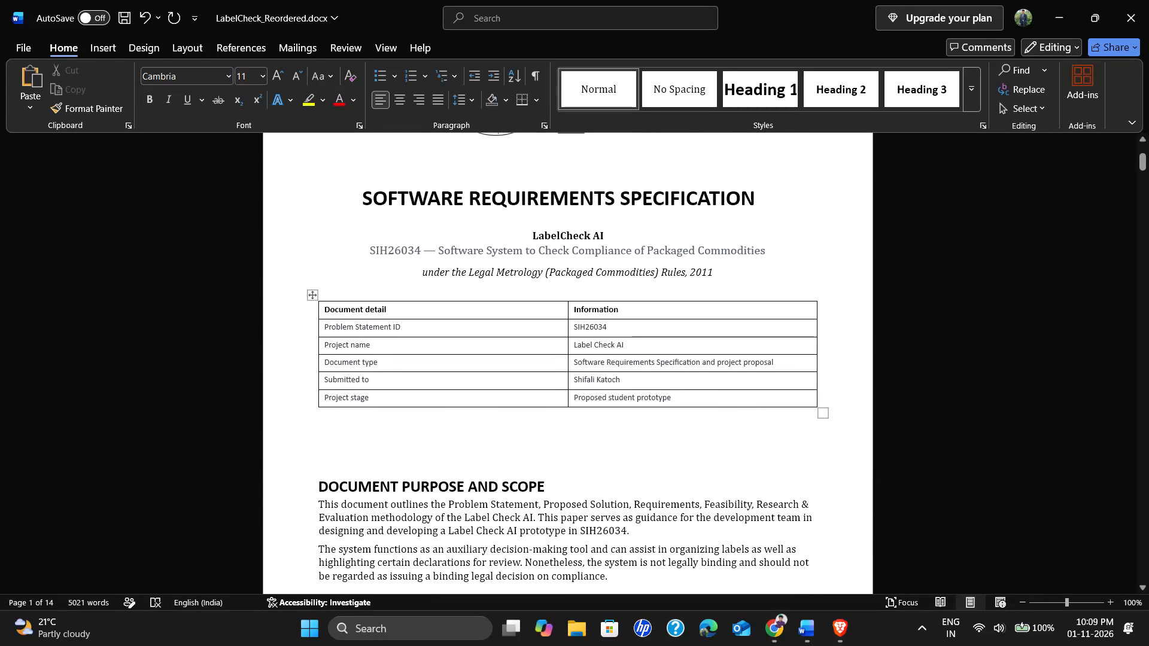
{"action": "scroll", "coordinate": [668, 390], "scroll_direction": "up", "scroll_amount": 3}
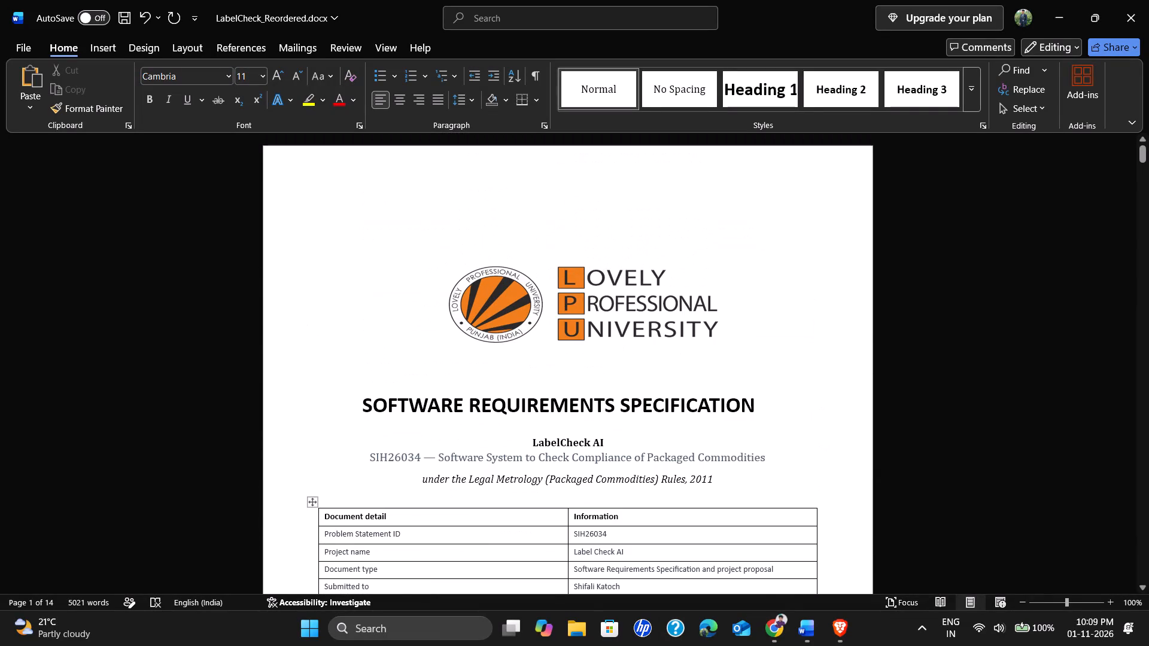
{"action": "scroll", "coordinate": [668, 390], "scroll_direction": "up", "scroll_amount": 2}
{"action": "scroll", "coordinate": [668, 390], "scroll_direction": "down", "scroll_amount": 1}
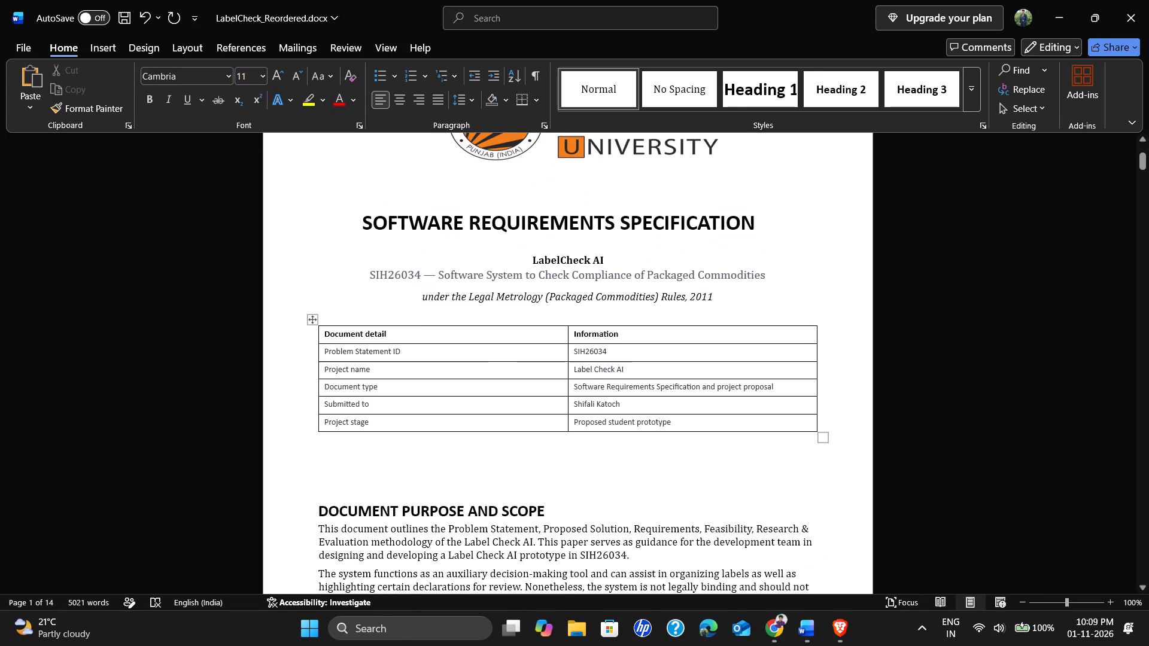
{"action": "scroll", "coordinate": [668, 390], "scroll_direction": "down", "scroll_amount": 4}
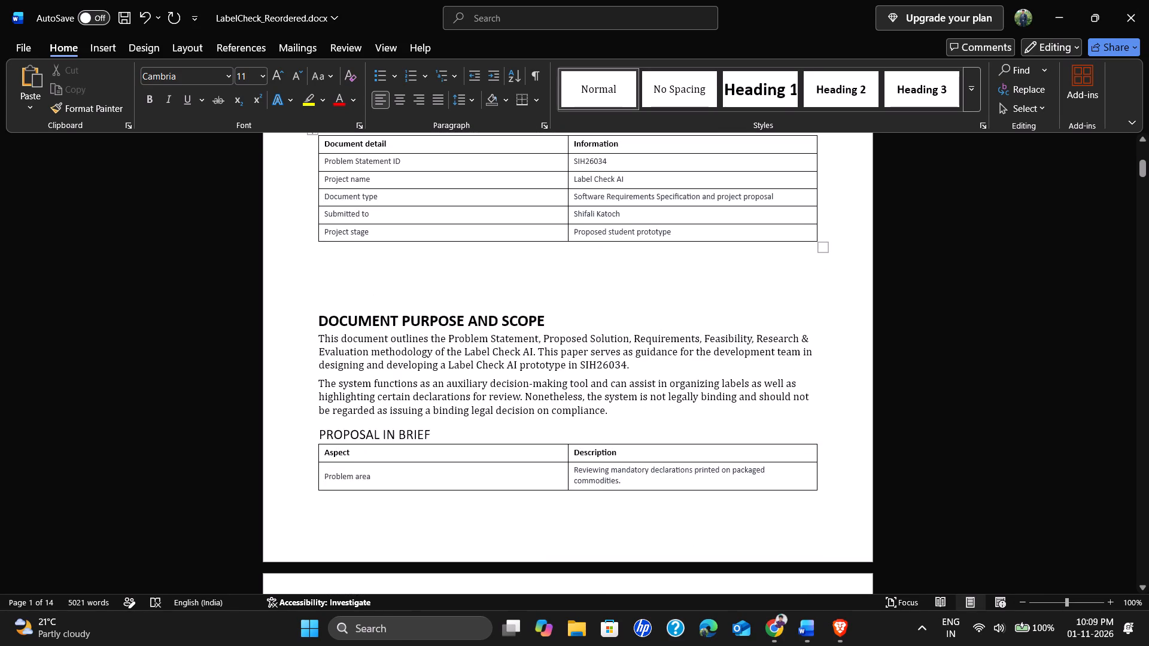
{"action": "scroll", "coordinate": [668, 390], "scroll_direction": "down", "scroll_amount": 3}
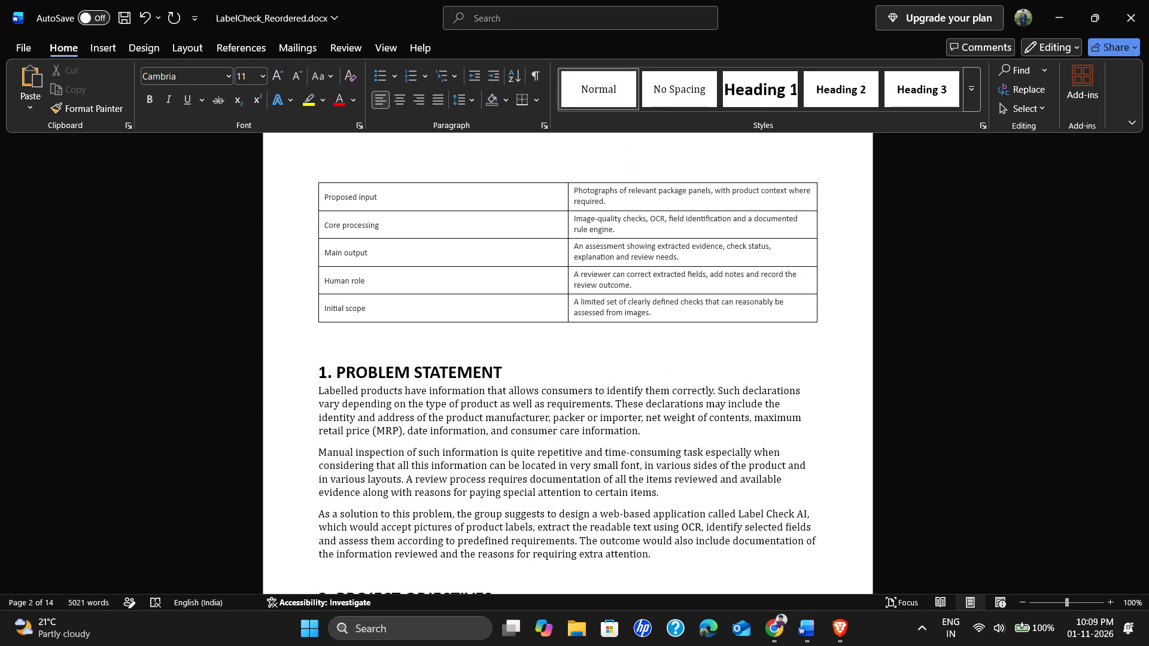
{"action": "scroll", "coordinate": [668, 390], "scroll_direction": "up", "scroll_amount": 3}
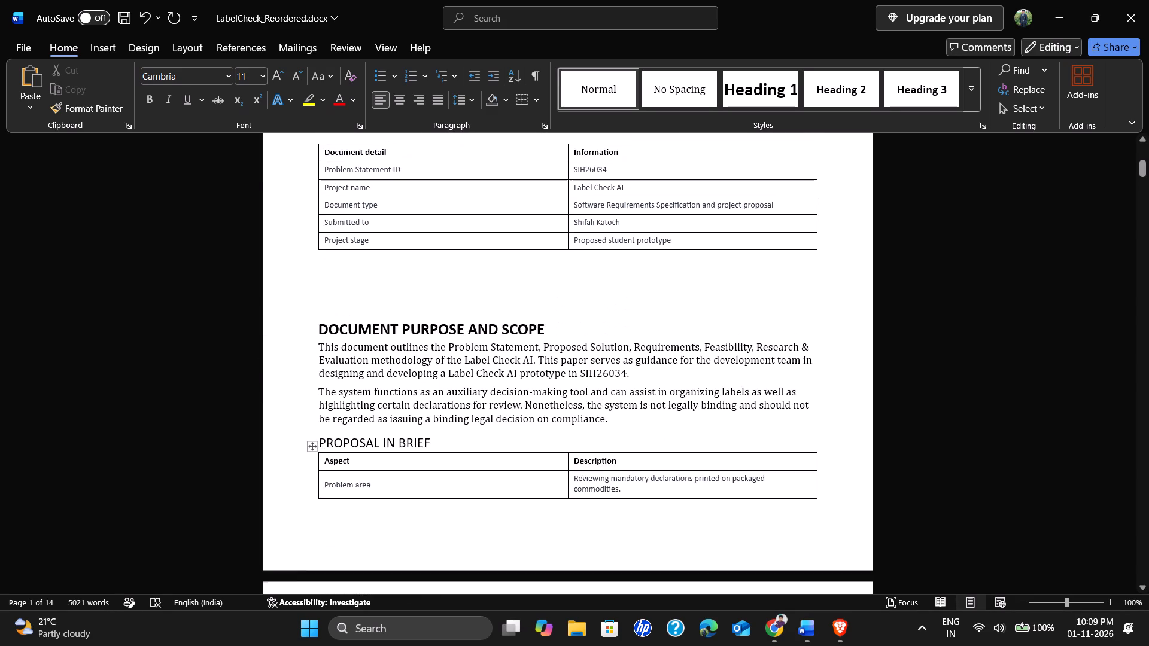
{"action": "scroll", "coordinate": [668, 390], "scroll_direction": "up", "scroll_amount": 4}
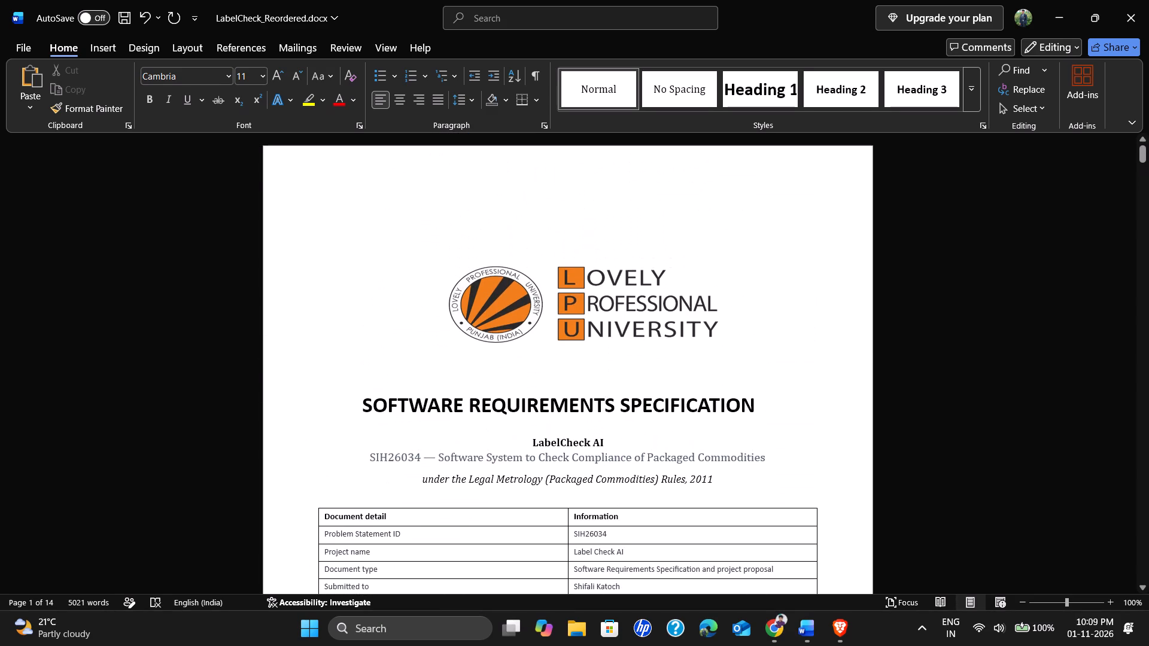
{"action": "scroll", "coordinate": [668, 390], "scroll_direction": "up", "scroll_amount": 1}
In table B1's Month and year of manufacture row, split "productspecific" into "product specific" in the legal reference cell.
{"action": "scroll", "coordinate": [579, 369], "scroll_direction": "down", "scroll_amount": 4}
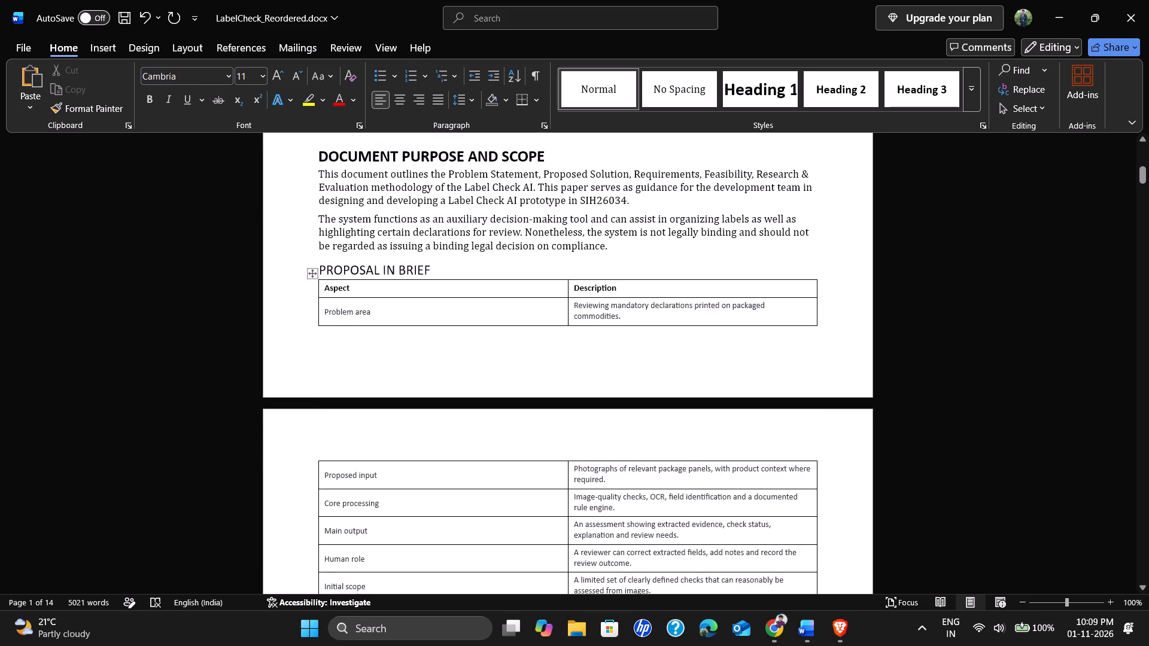
{"action": "scroll", "coordinate": [579, 369], "scroll_direction": "down", "scroll_amount": 10}
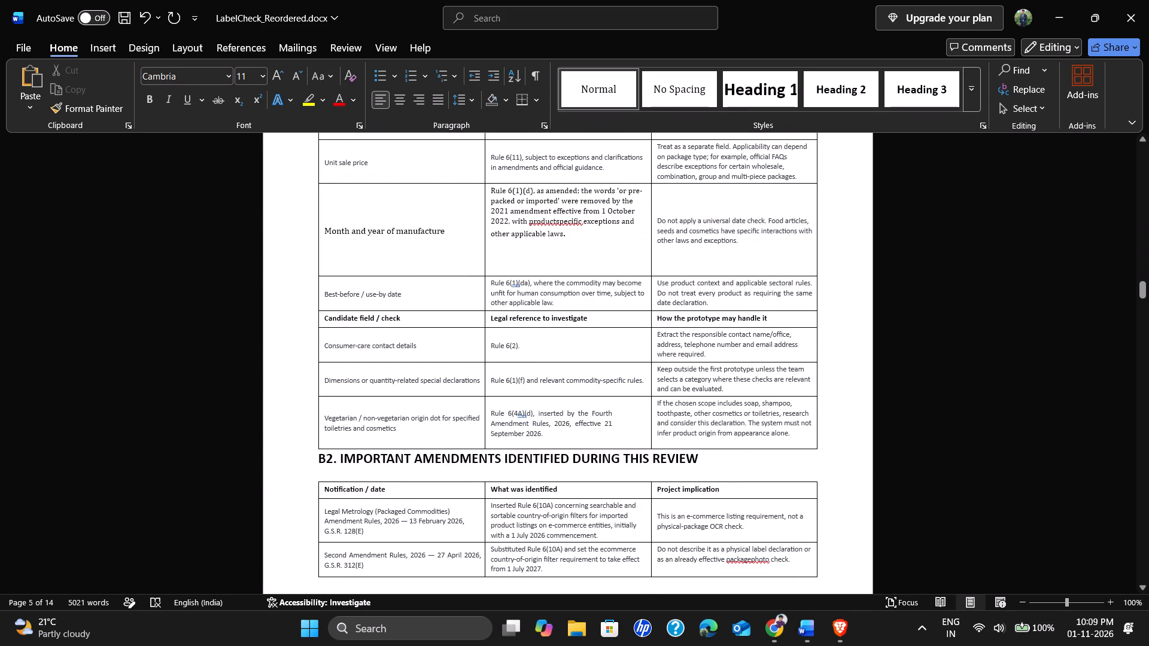
{"action": "left_click", "coordinate": [556, 218]}
{"action": "key", "text": "space"}
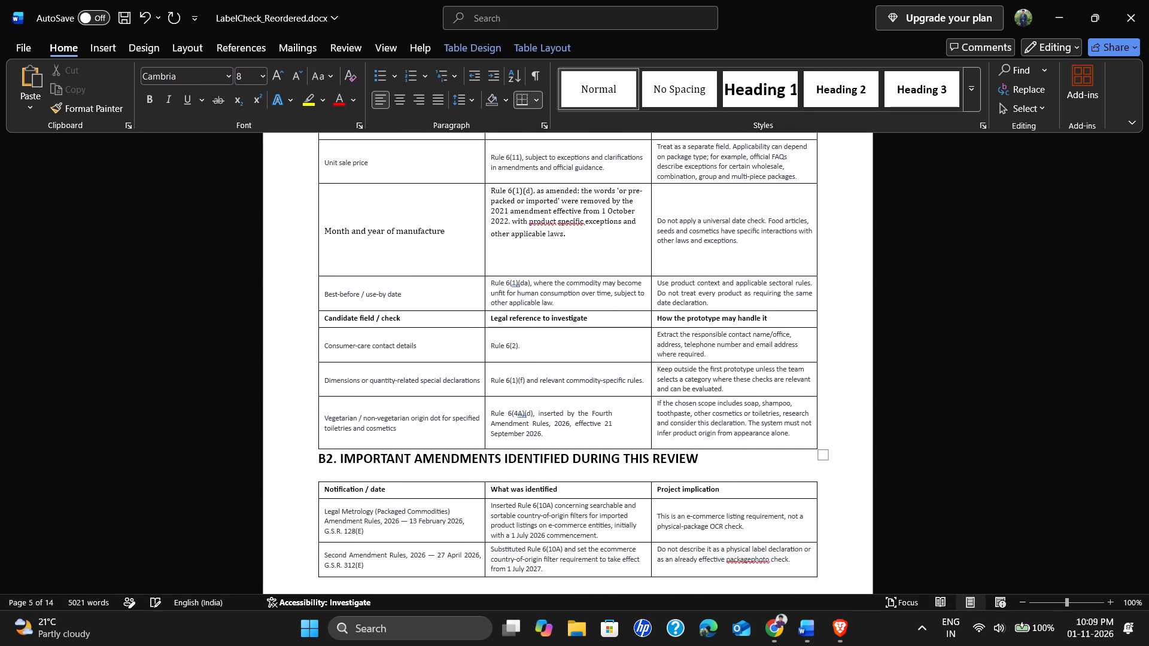
{"action": "scroll", "coordinate": [561, 294], "scroll_direction": "up", "scroll_amount": 1}
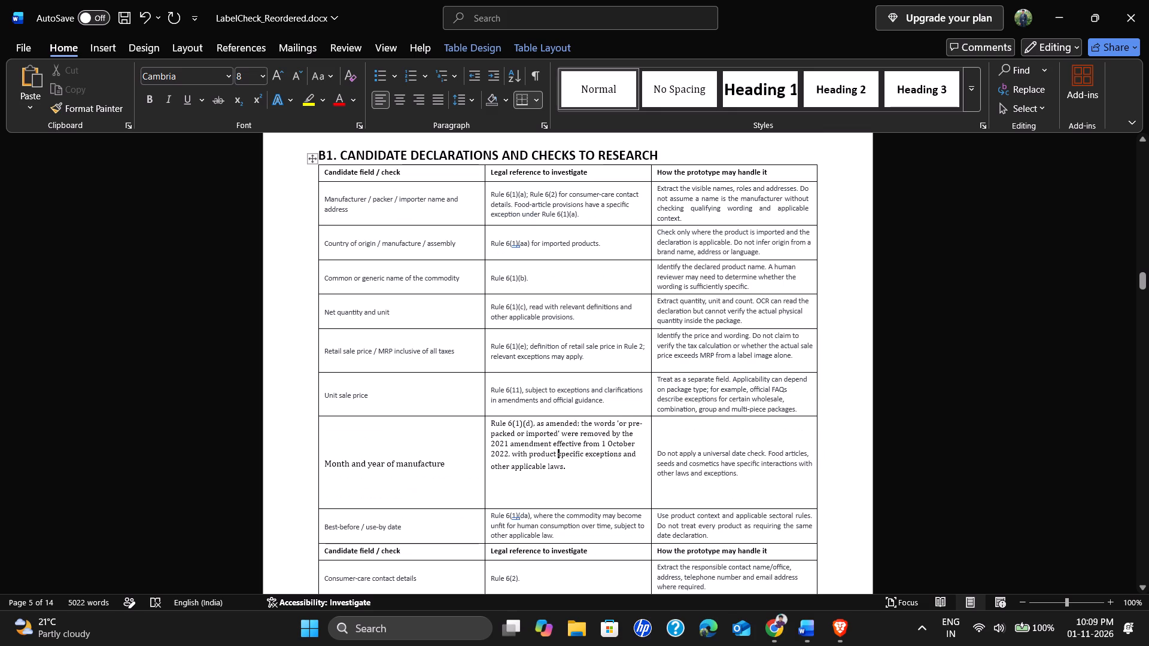
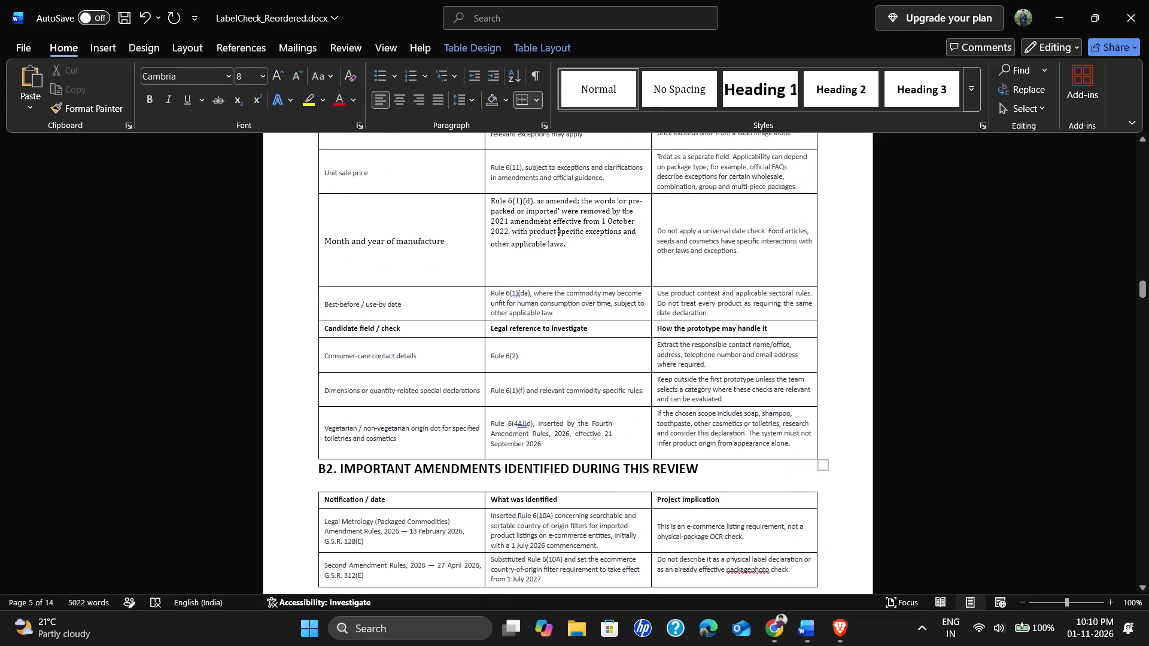
Delete the repeated header row above Consumer-care contact details in table B1.
{"action": "scroll", "coordinate": [497, 293], "scroll_direction": "up", "scroll_amount": 3}
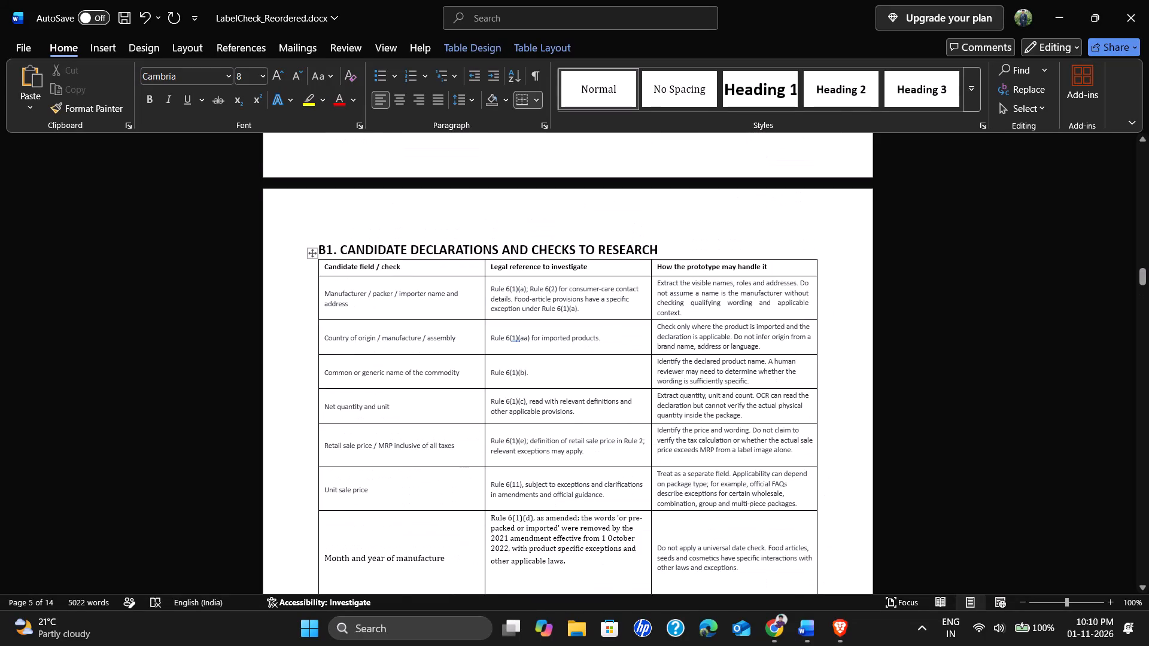
{"action": "scroll", "coordinate": [497, 293], "scroll_direction": "down", "scroll_amount": 2}
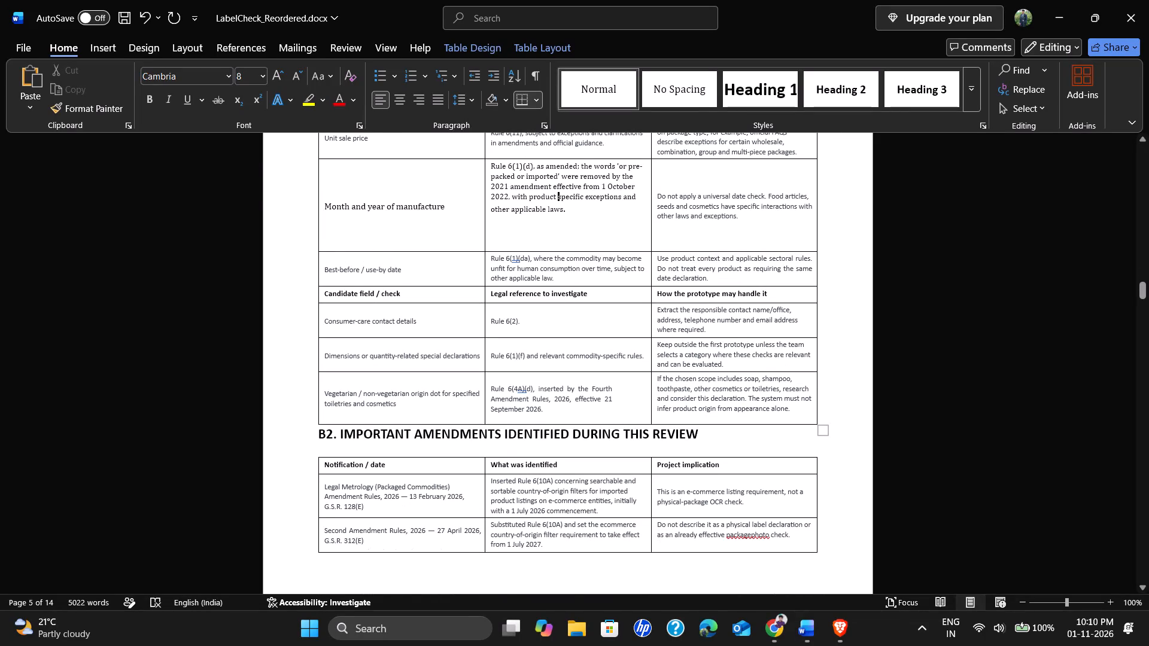
{"action": "left_click", "coordinate": [326, 293]}
{"action": "left_click", "coordinate": [314, 293]}
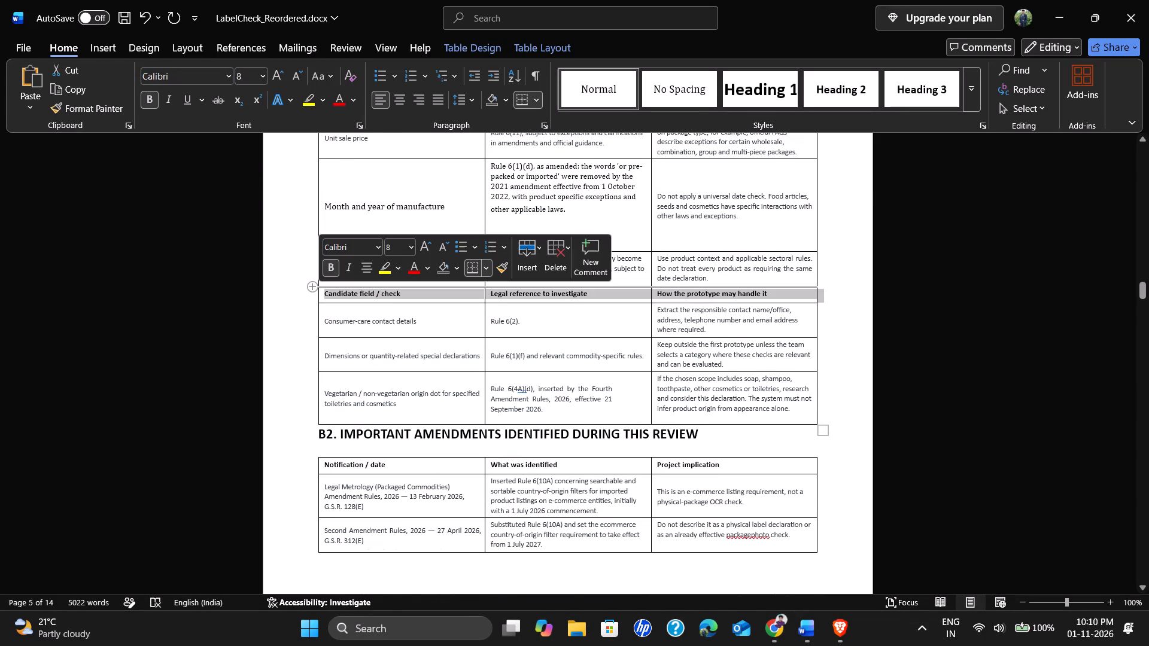
{"action": "key", "text": "BackSpace"}
Review tables B1 to B3 and the earlier sections from Proposal in Brief to Sources to Review for numbering, spacing and formatting errors.
{"action": "scroll", "coordinate": [408, 334], "scroll_direction": "down", "scroll_amount": 5}
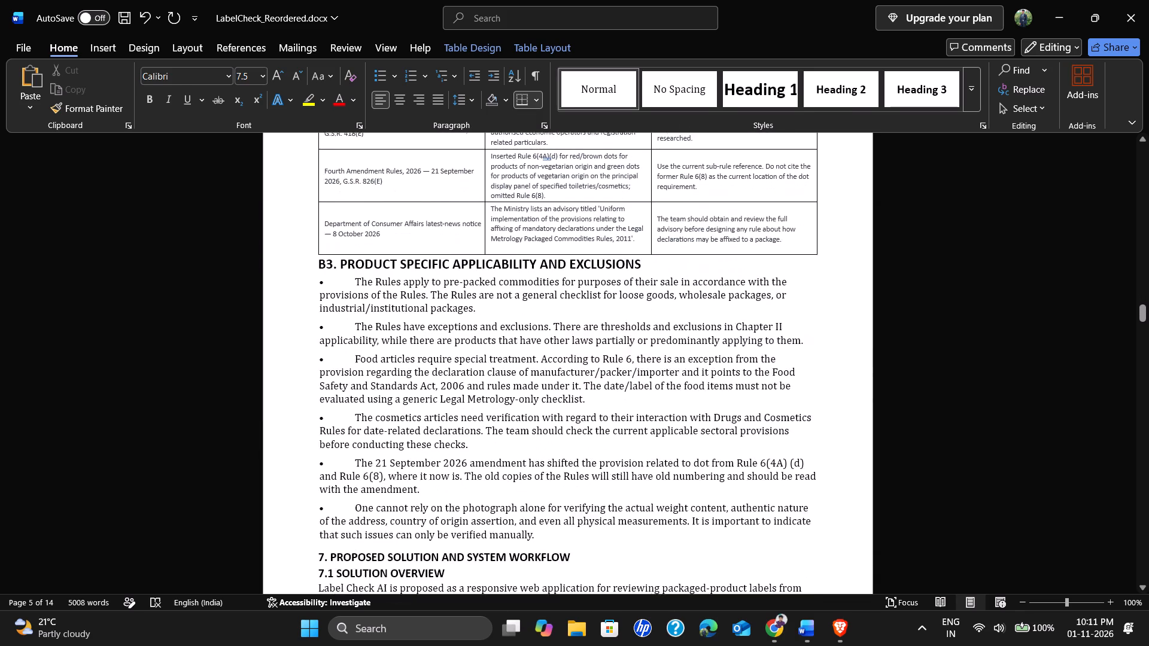
{"action": "scroll", "coordinate": [408, 334], "scroll_direction": "down", "scroll_amount": 2}
{"action": "scroll", "coordinate": [408, 334], "scroll_direction": "up", "scroll_amount": 8}
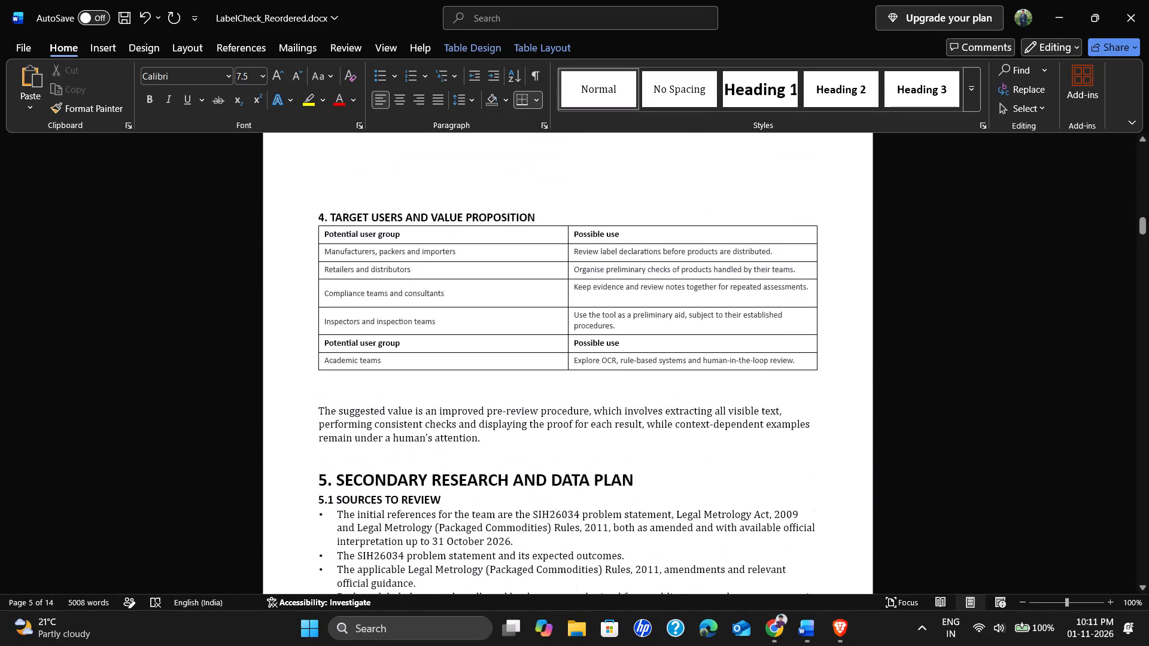
{"action": "scroll", "coordinate": [408, 334], "scroll_direction": "up", "scroll_amount": 7}
{"action": "scroll", "coordinate": [408, 334], "scroll_direction": "right", "scroll_amount": 1}
{"action": "scroll", "coordinate": [408, 334], "scroll_direction": "down", "scroll_amount": 3}
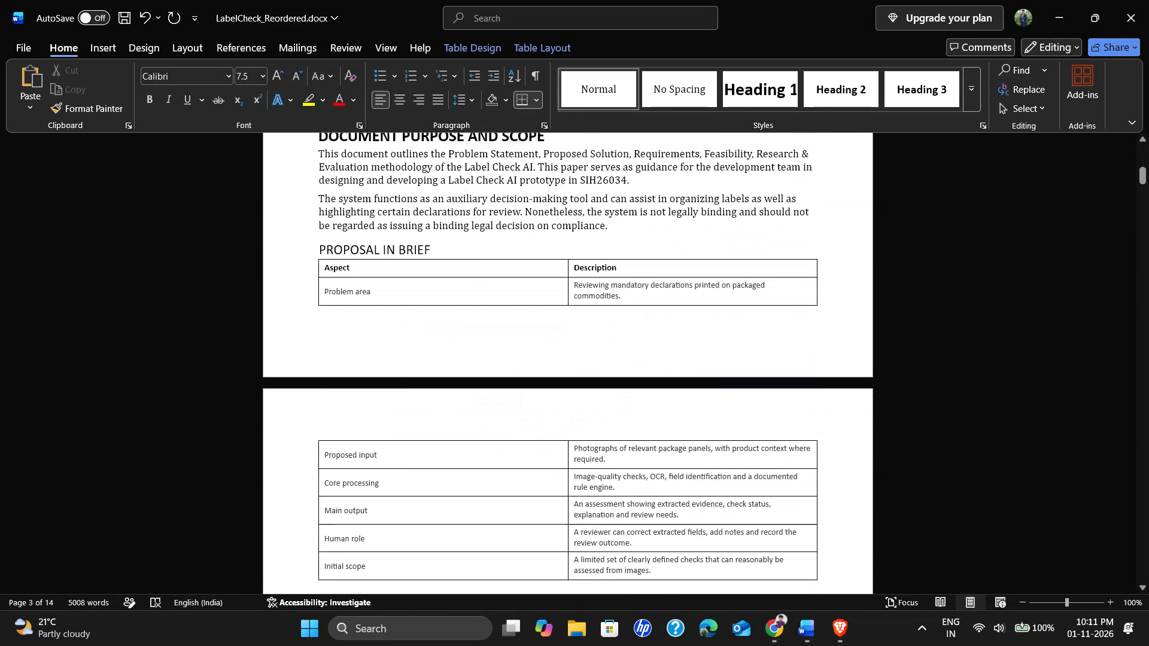
{"action": "scroll", "coordinate": [408, 334], "scroll_direction": "down", "scroll_amount": 4}
{"action": "scroll", "coordinate": [408, 334], "scroll_direction": "up", "scroll_amount": 2}
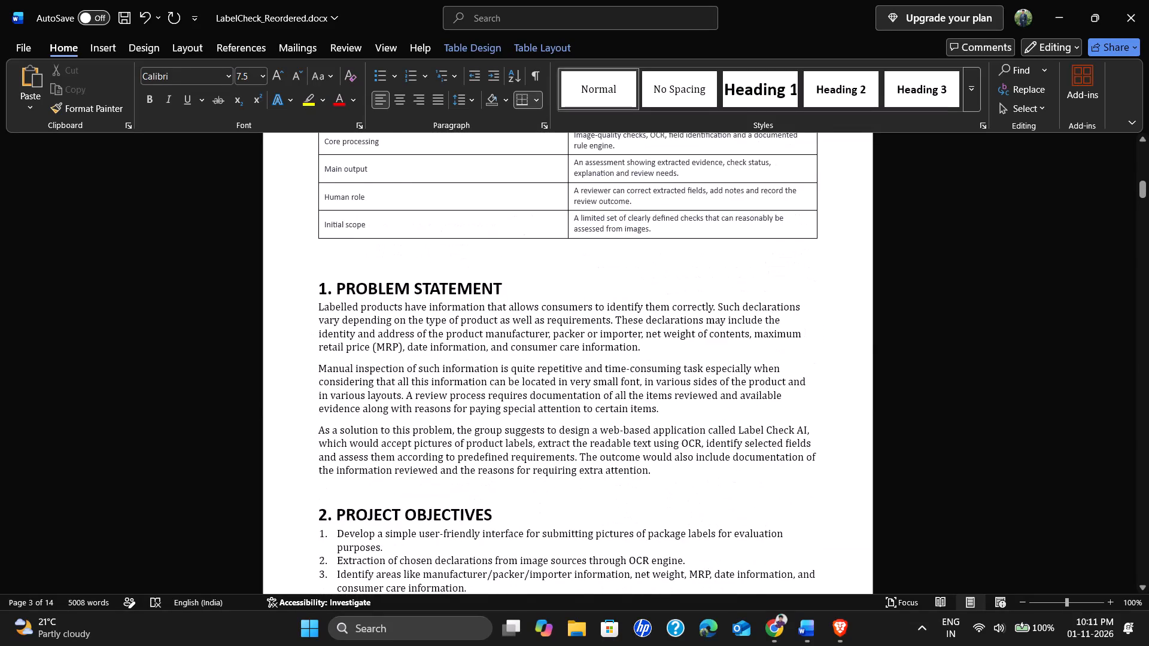
{"action": "scroll", "coordinate": [408, 334], "scroll_direction": "down", "scroll_amount": 6}
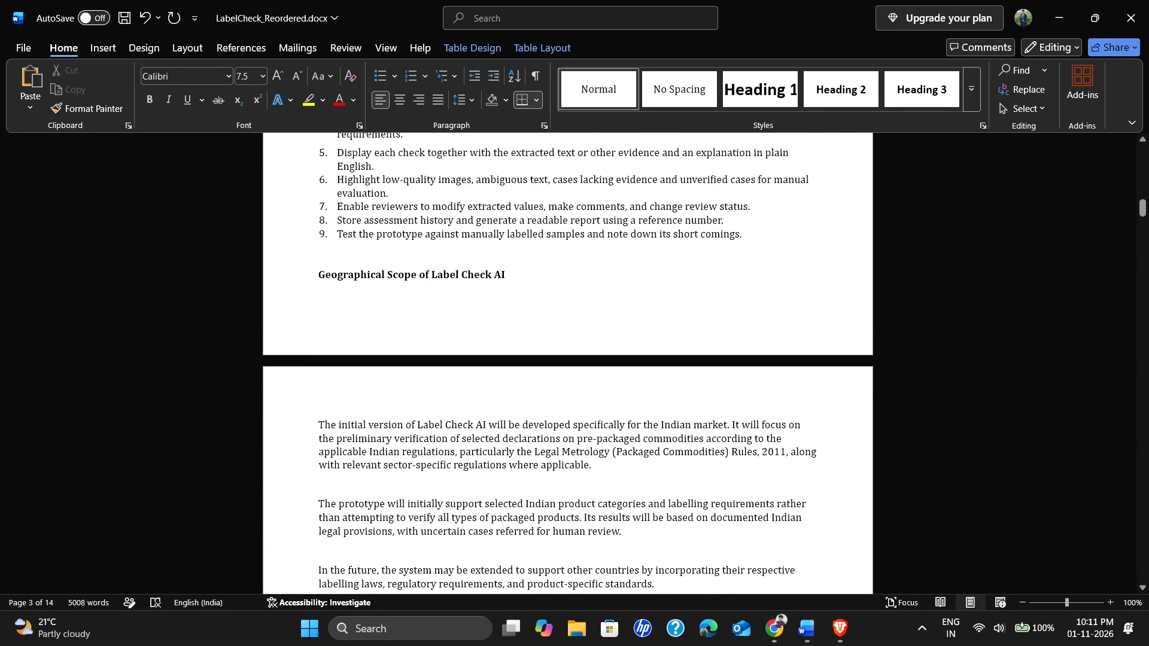
{"action": "scroll", "coordinate": [408, 334], "scroll_direction": "down", "scroll_amount": 2}
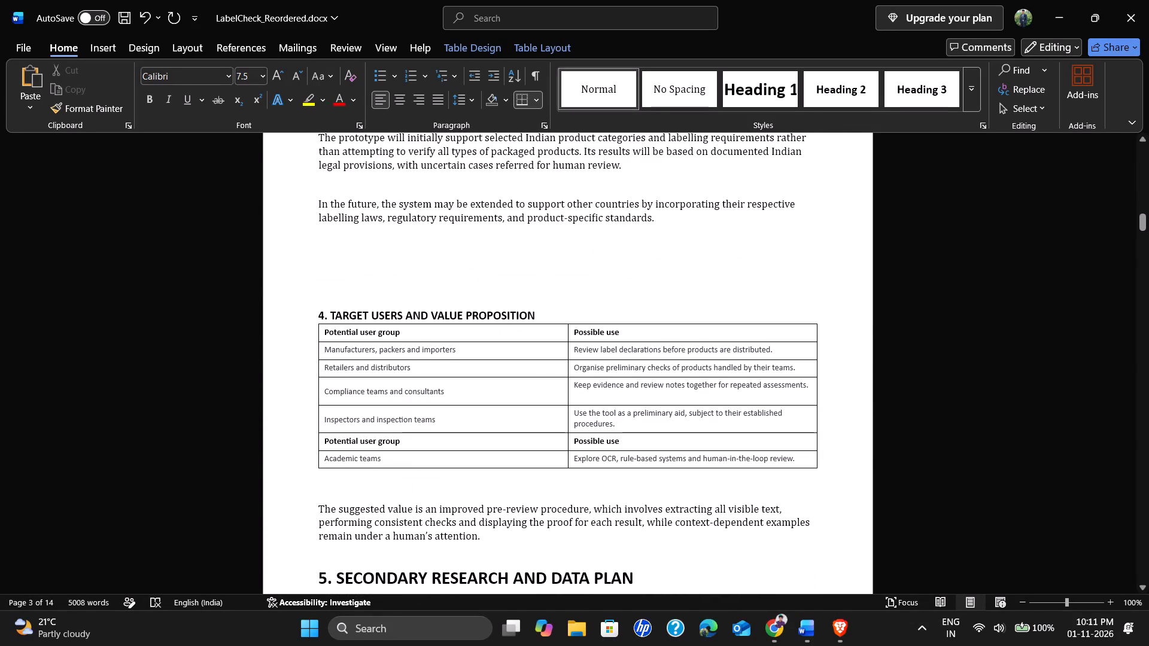
{"action": "scroll", "coordinate": [408, 334], "scroll_direction": "down", "scroll_amount": 1}
{"action": "scroll", "coordinate": [408, 334], "scroll_direction": "up", "scroll_amount": 4}
{"action": "scroll", "coordinate": [408, 334], "scroll_direction": "down", "scroll_amount": 1}
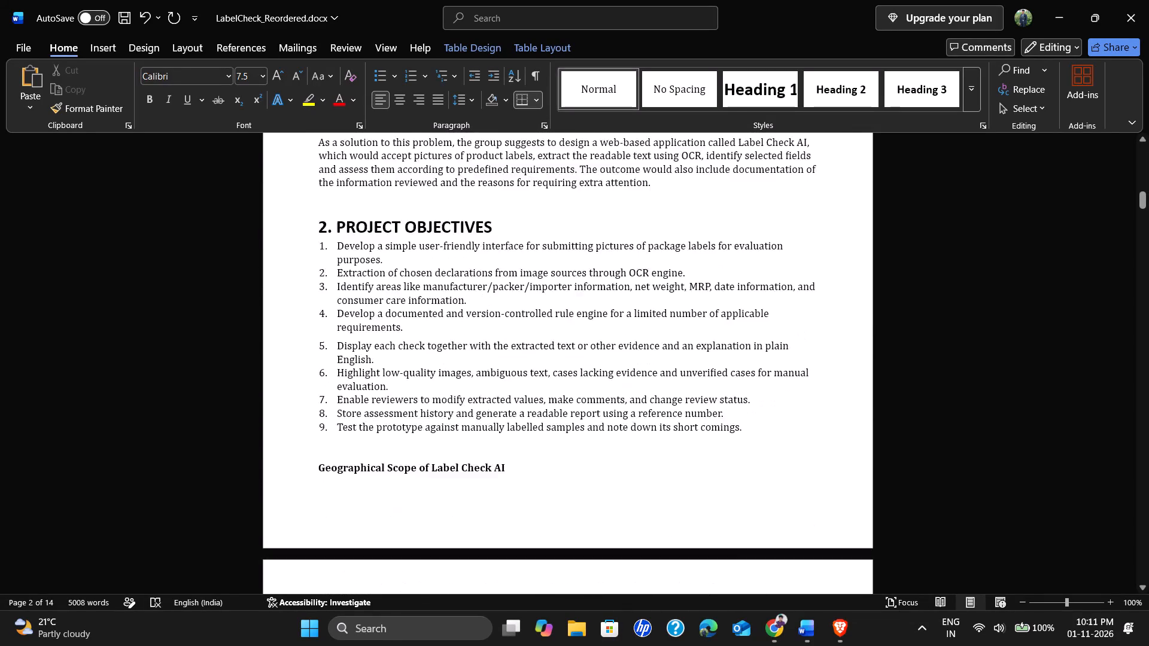
{"action": "scroll", "coordinate": [408, 334], "scroll_direction": "down", "scroll_amount": 3}
{"action": "scroll", "coordinate": [408, 334], "scroll_direction": "up", "scroll_amount": 2}
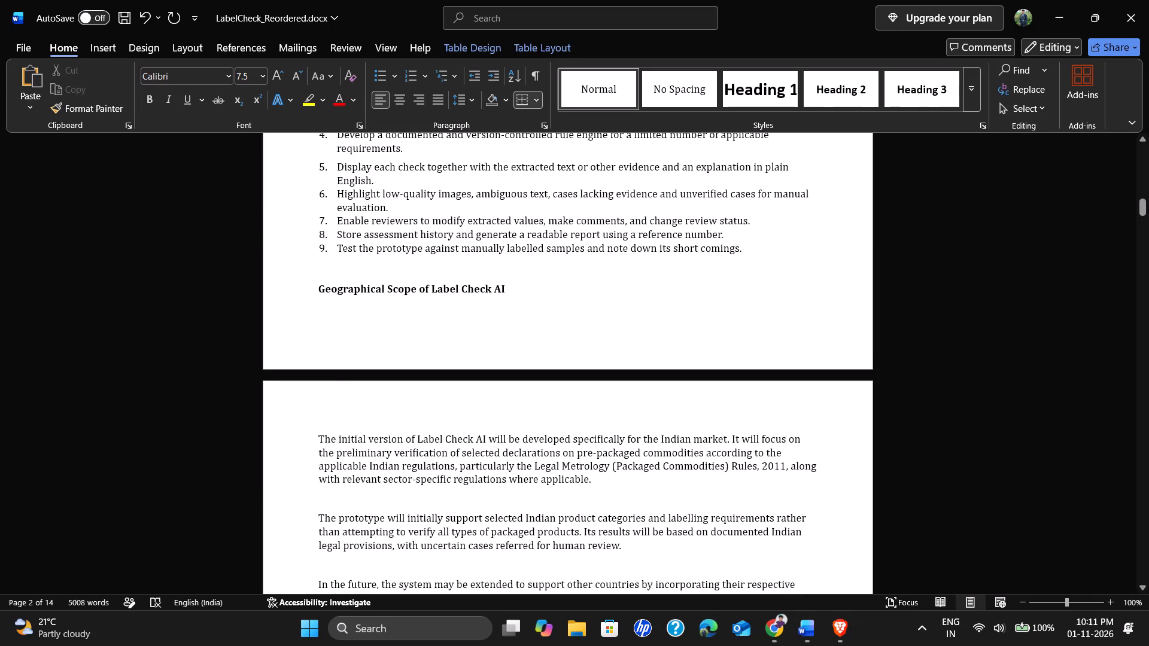
Number the Geographical Scope of Label Check AI heading with "3. " in front, checking it against the neighbouring section numbers.
{"action": "left_click", "coordinate": [315, 285]}
{"action": "key", "text": "3"}
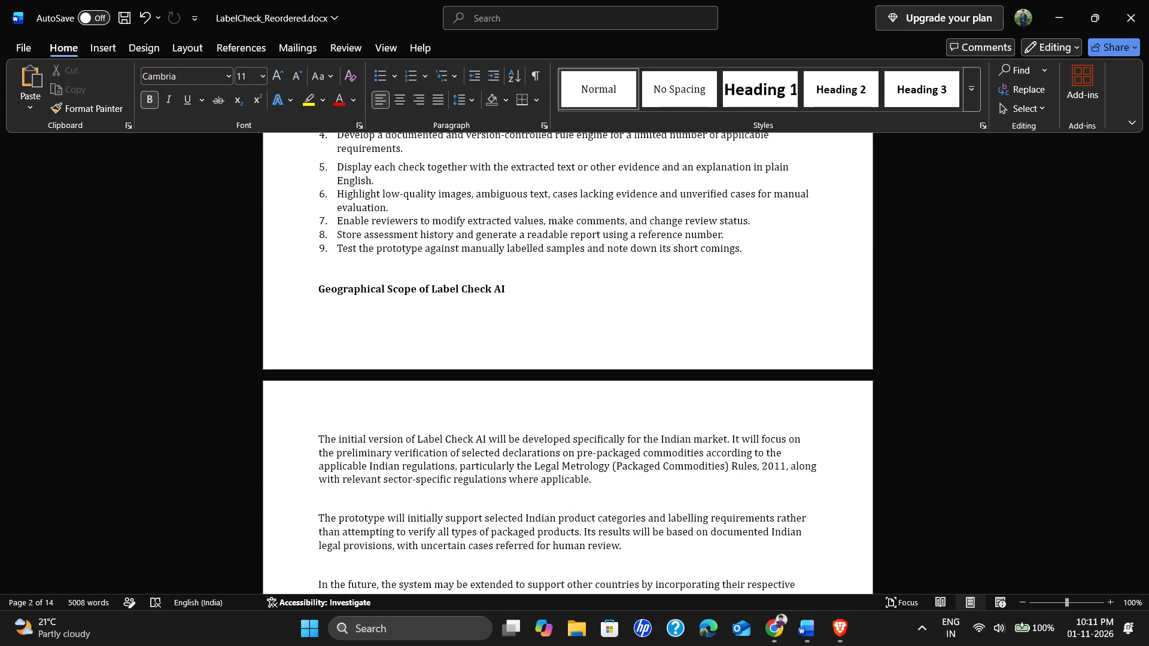
{"action": "key", "text": "period"}
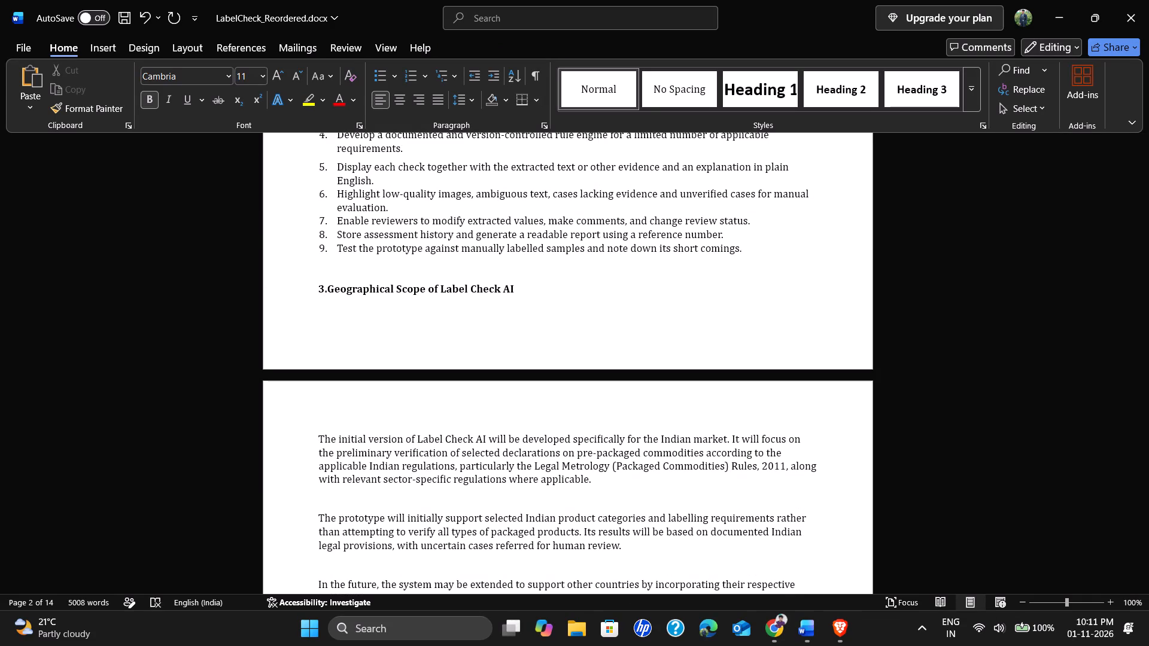
{"action": "scroll", "coordinate": [318, 291], "scroll_direction": "down", "scroll_amount": 4}
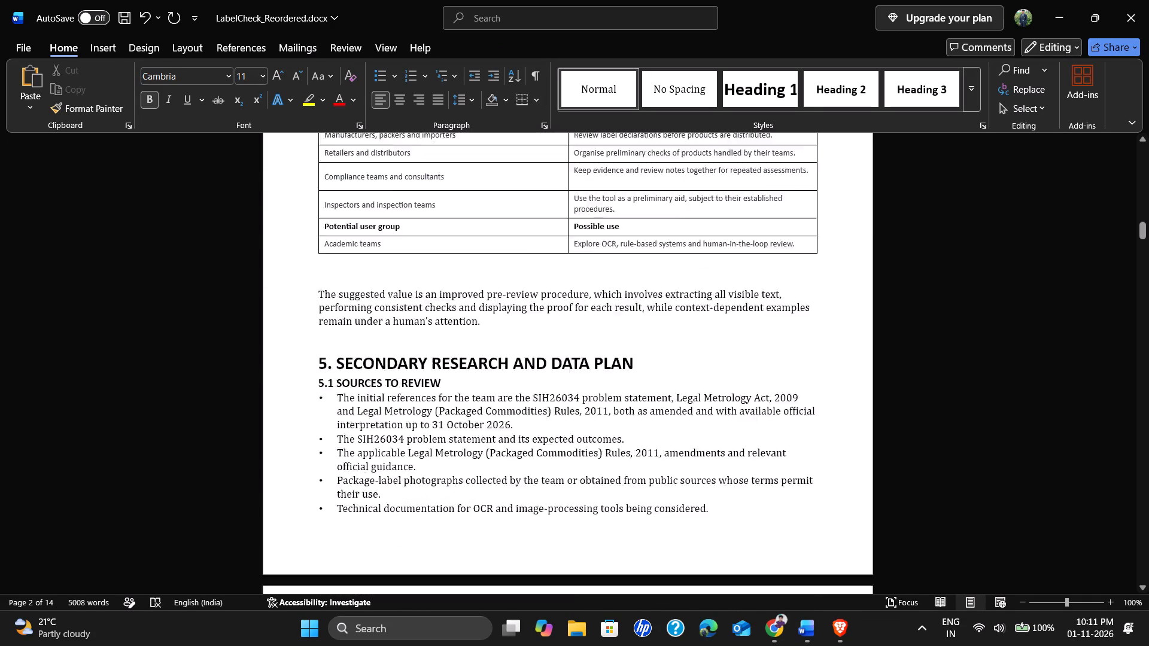
{"action": "scroll", "coordinate": [318, 291], "scroll_direction": "down", "scroll_amount": 1}
{"action": "scroll", "coordinate": [318, 291], "scroll_direction": "up", "scroll_amount": 9}
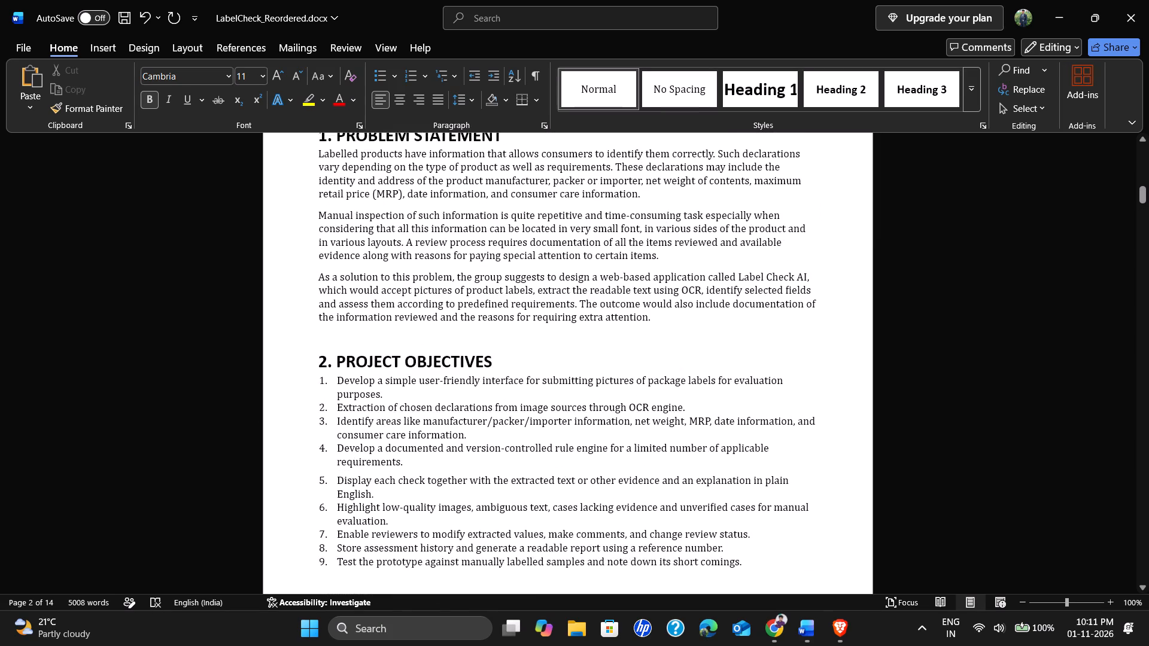
{"action": "scroll", "coordinate": [318, 291], "scroll_direction": "up", "scroll_amount": 2}
{"action": "scroll", "coordinate": [318, 291], "scroll_direction": "down", "scroll_amount": 5}
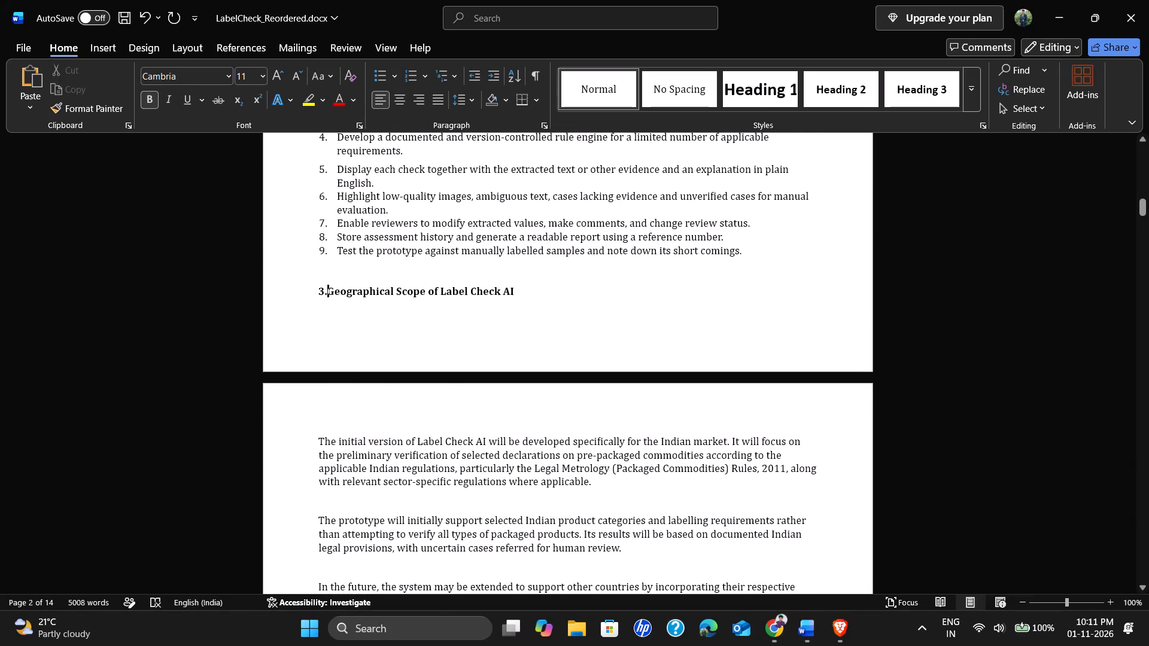
{"action": "key", "text": "space"}
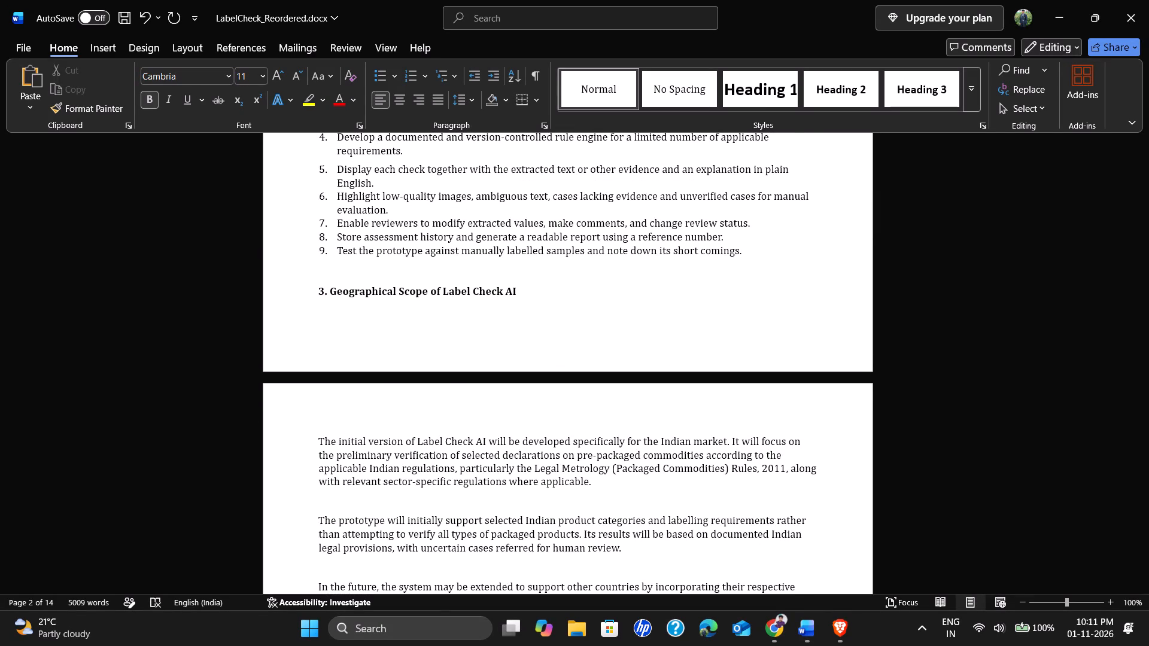
Enlarge the "3. Geographical Scope of Label Check AI" heading to 14 pt.
{"action": "left_click_drag", "start_coordinate": [520, 291], "coordinate": [323, 298]}
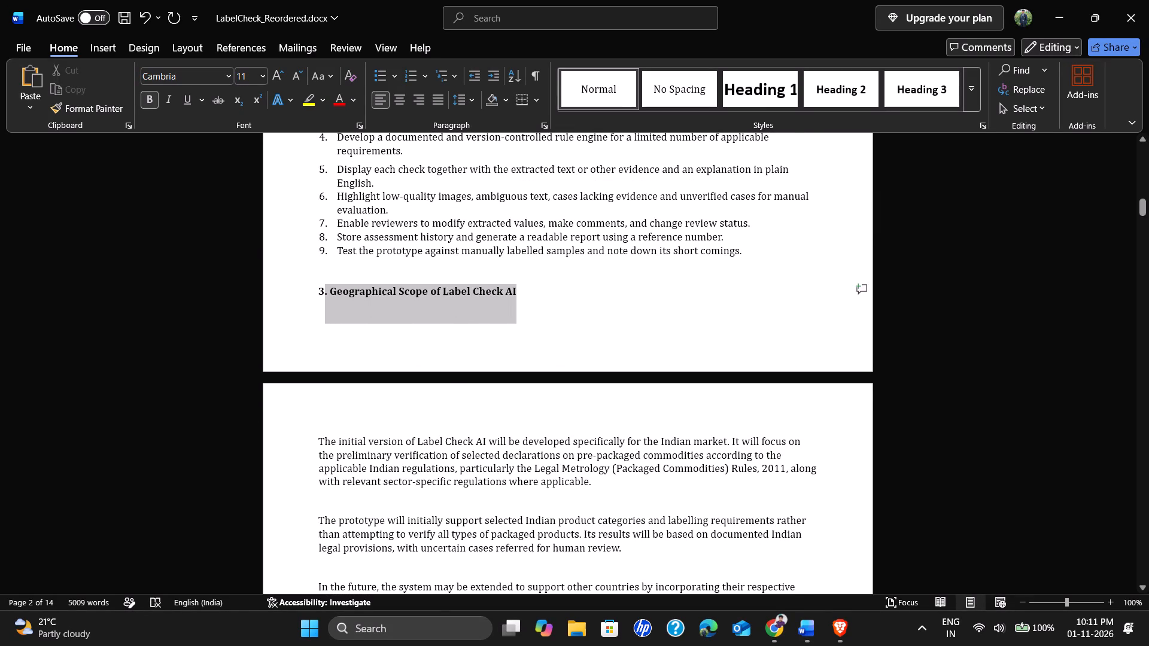
{"action": "left_click_drag", "start_coordinate": [323, 298], "coordinate": [321, 297]}
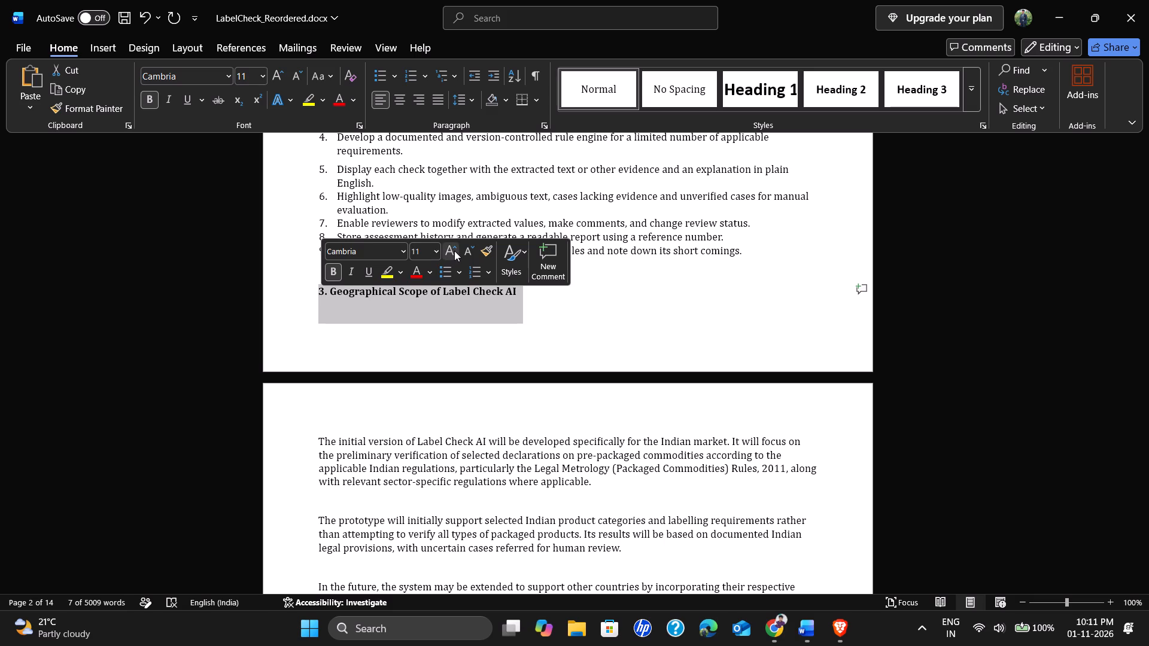
{"action": "left_click", "coordinate": [454, 251]}
{"action": "left_click", "coordinate": [454, 251]}
{"action": "left_click", "coordinate": [679, 335]}
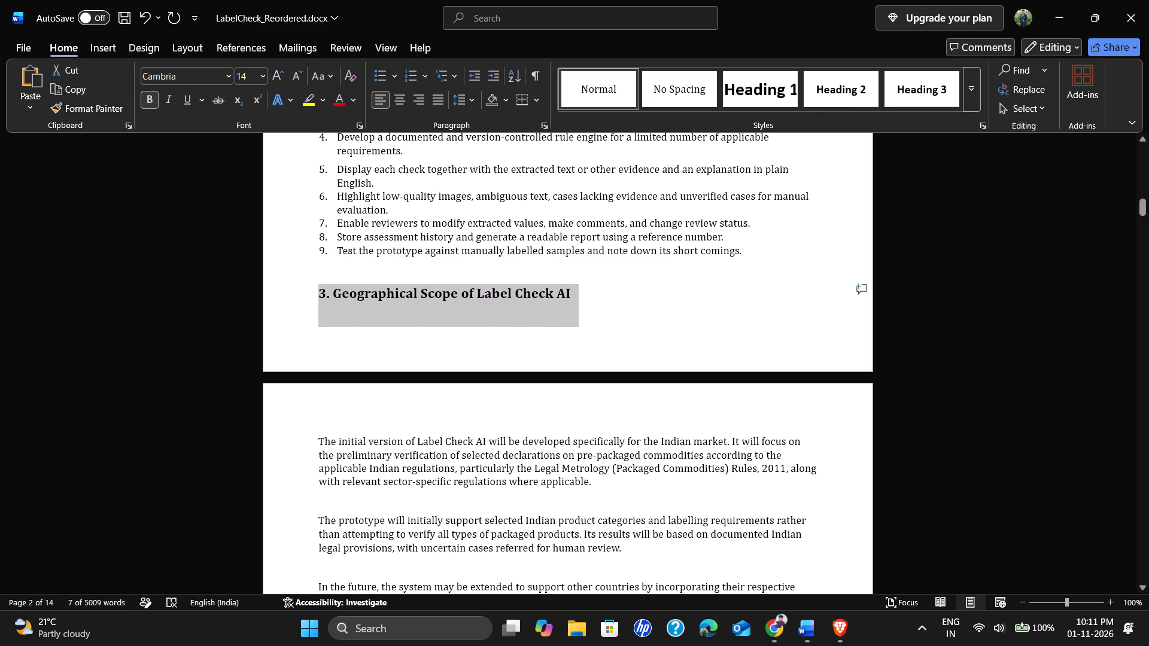
Remove the surplus blank lines between the Geographical Scope text and the "4. Target Users and Value Proposition" heading.
{"action": "scroll", "coordinate": [679, 335], "scroll_direction": "up", "scroll_amount": 2}
{"action": "scroll", "coordinate": [679, 335], "scroll_direction": "down", "scroll_amount": 4}
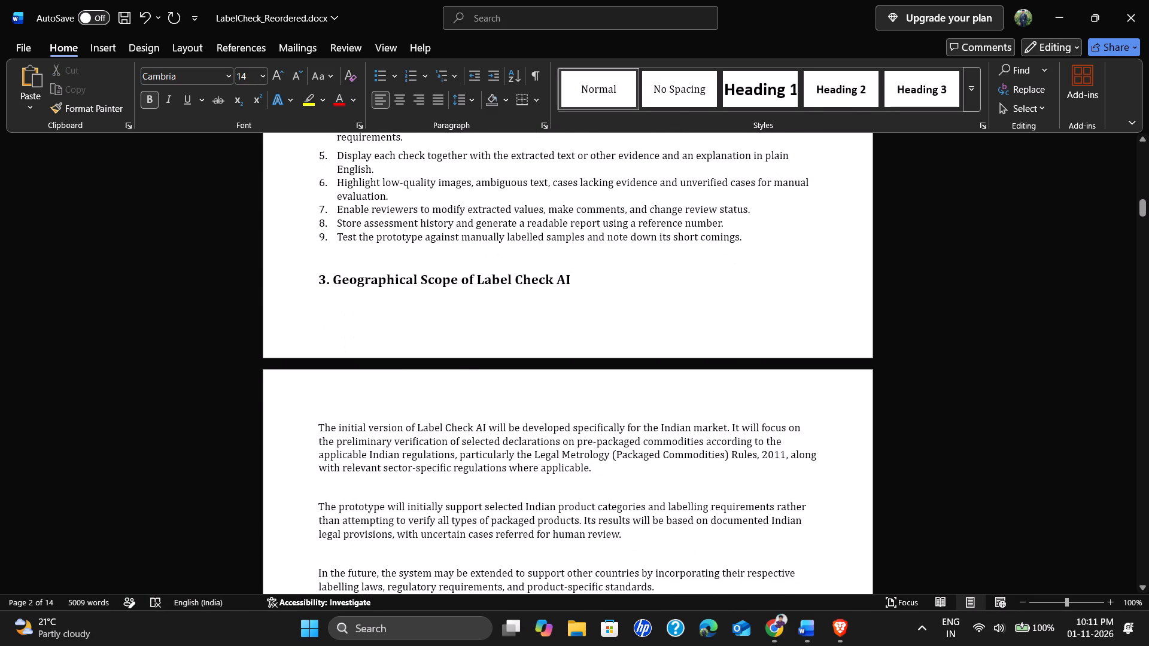
{"action": "scroll", "coordinate": [679, 335], "scroll_direction": "down", "scroll_amount": 3}
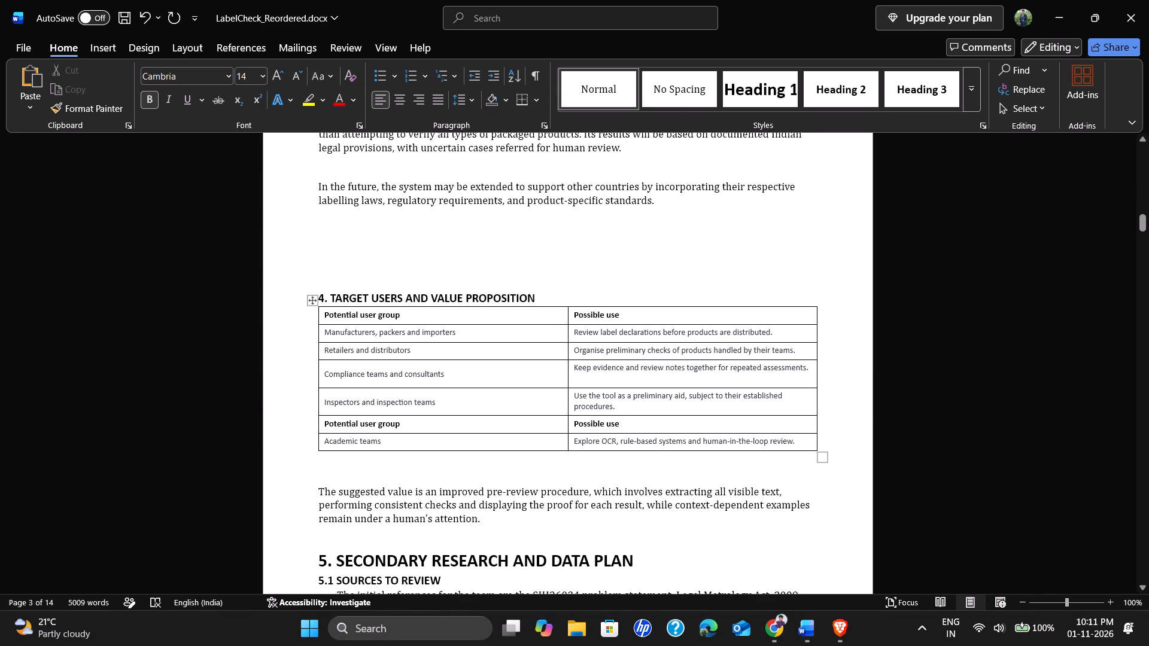
{"action": "left_click", "coordinate": [345, 273]}
{"action": "key", "text": "BackSpace"}
{"action": "key", "text": "BackSpace"}
{"action": "key", "text": "BackSpace"}
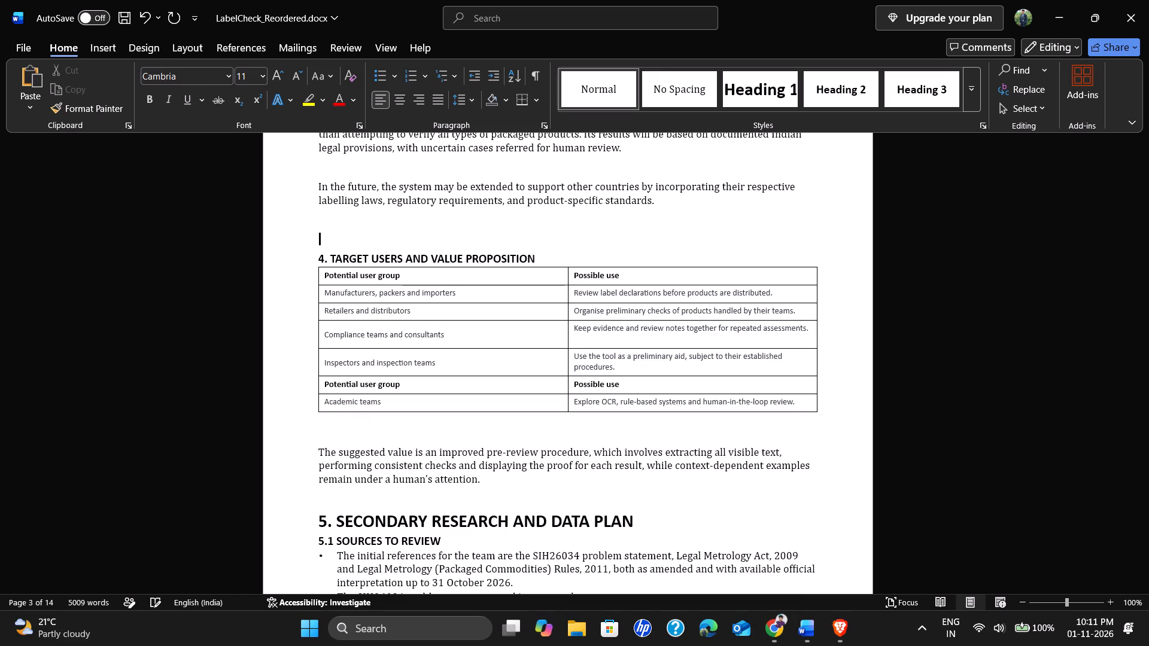
{"action": "key", "text": "BackSpace"}
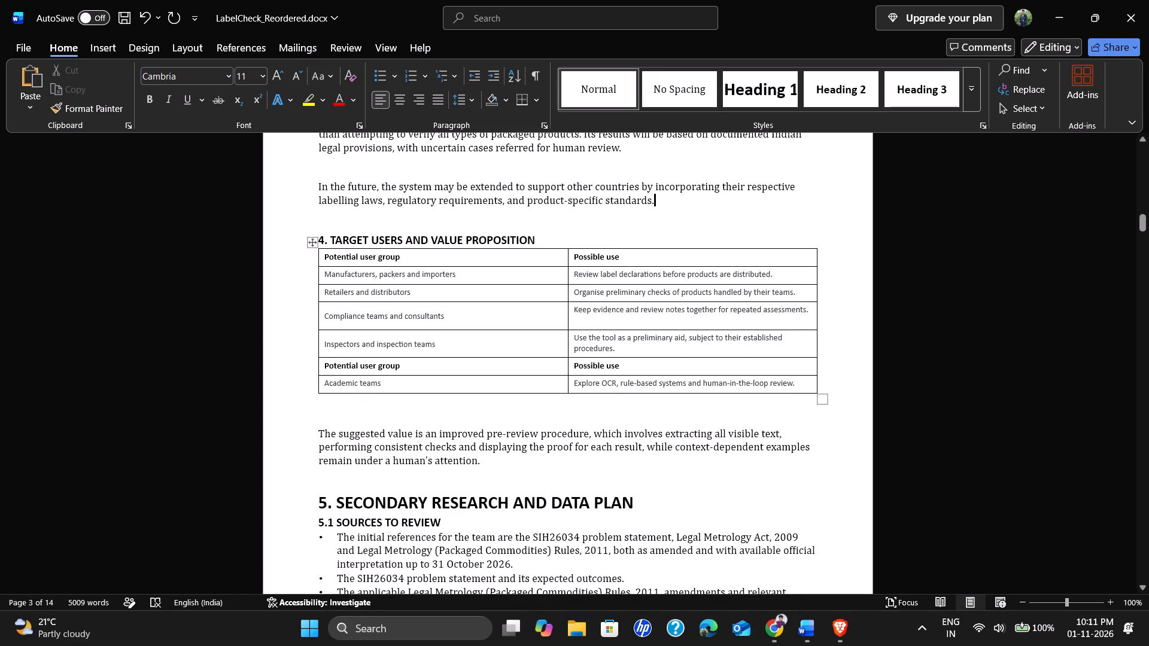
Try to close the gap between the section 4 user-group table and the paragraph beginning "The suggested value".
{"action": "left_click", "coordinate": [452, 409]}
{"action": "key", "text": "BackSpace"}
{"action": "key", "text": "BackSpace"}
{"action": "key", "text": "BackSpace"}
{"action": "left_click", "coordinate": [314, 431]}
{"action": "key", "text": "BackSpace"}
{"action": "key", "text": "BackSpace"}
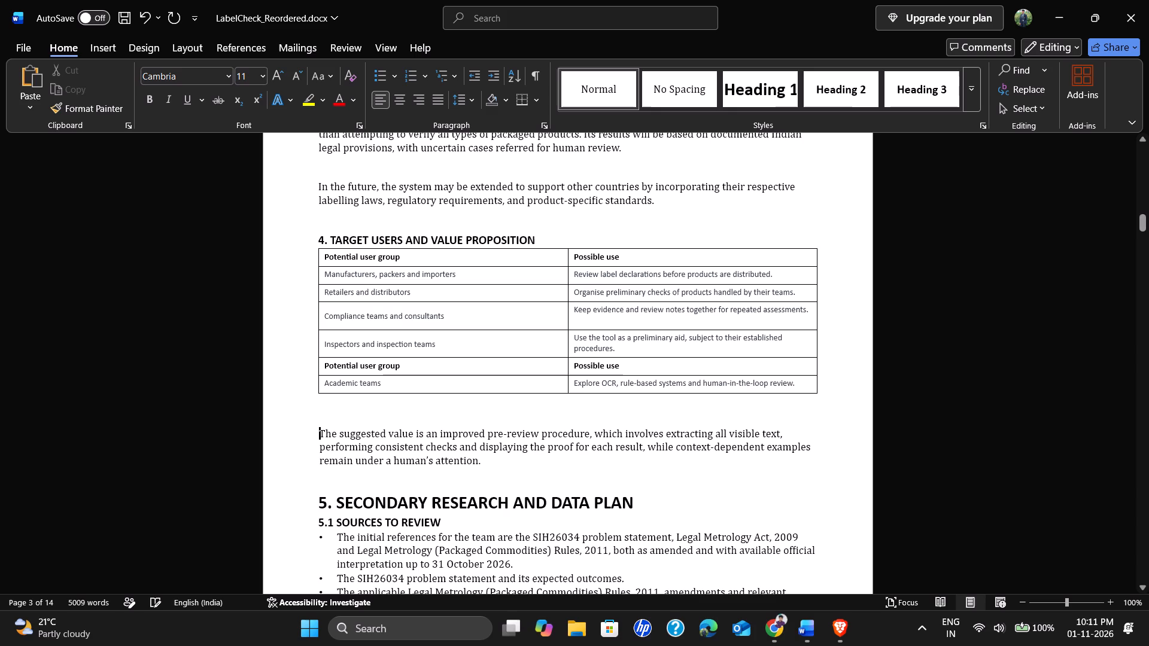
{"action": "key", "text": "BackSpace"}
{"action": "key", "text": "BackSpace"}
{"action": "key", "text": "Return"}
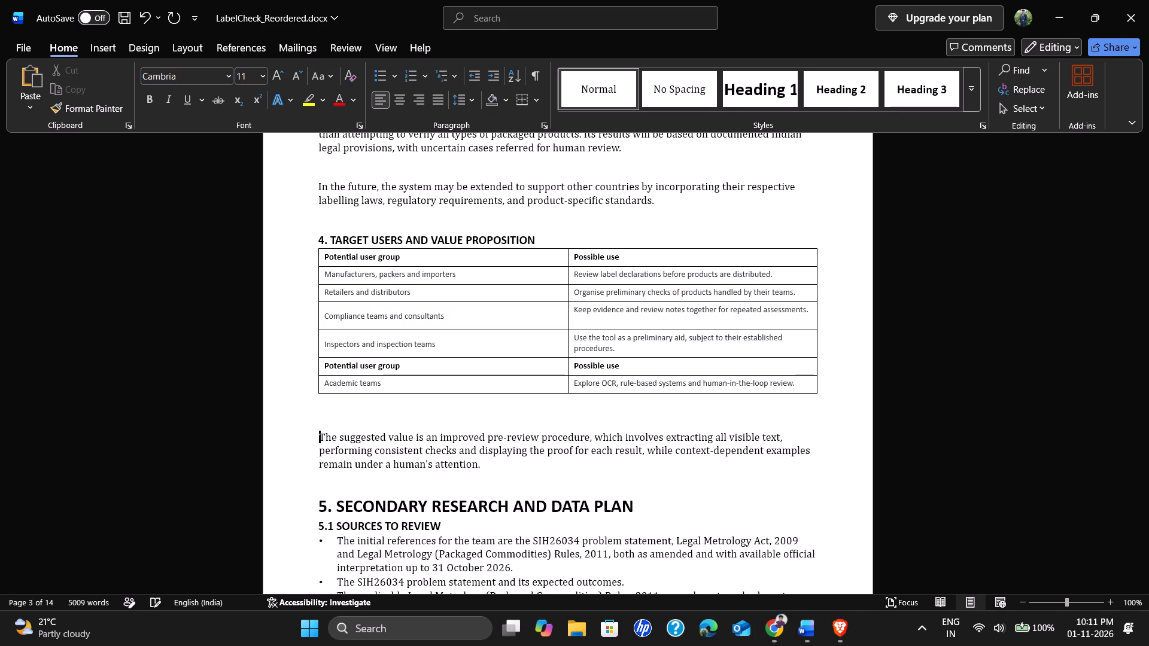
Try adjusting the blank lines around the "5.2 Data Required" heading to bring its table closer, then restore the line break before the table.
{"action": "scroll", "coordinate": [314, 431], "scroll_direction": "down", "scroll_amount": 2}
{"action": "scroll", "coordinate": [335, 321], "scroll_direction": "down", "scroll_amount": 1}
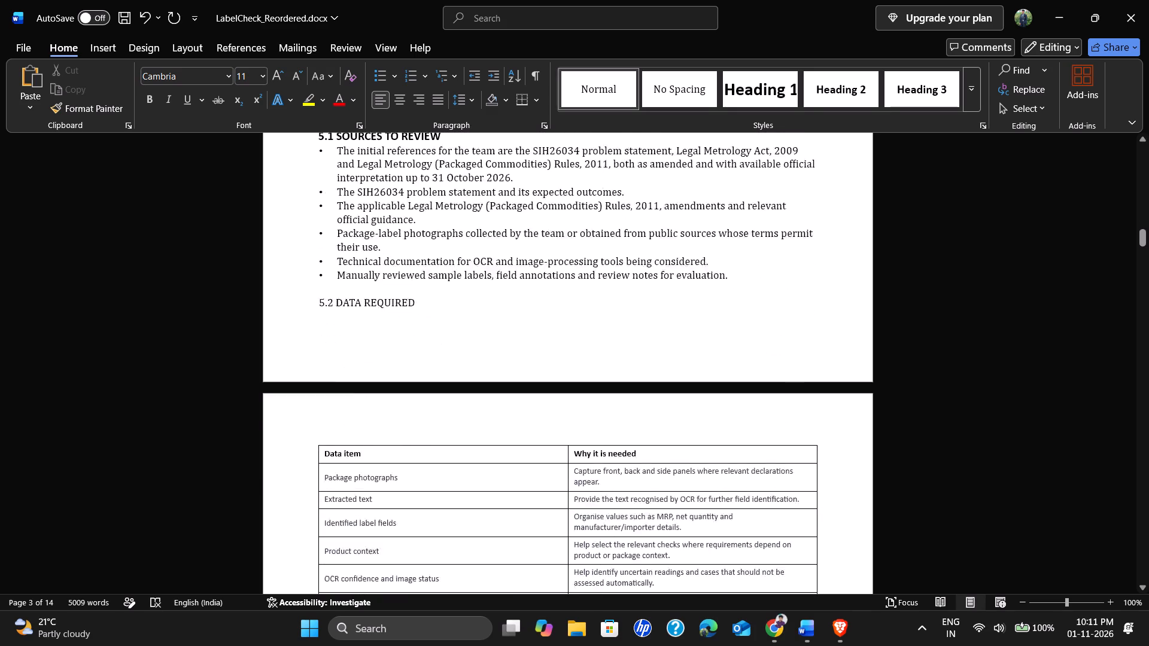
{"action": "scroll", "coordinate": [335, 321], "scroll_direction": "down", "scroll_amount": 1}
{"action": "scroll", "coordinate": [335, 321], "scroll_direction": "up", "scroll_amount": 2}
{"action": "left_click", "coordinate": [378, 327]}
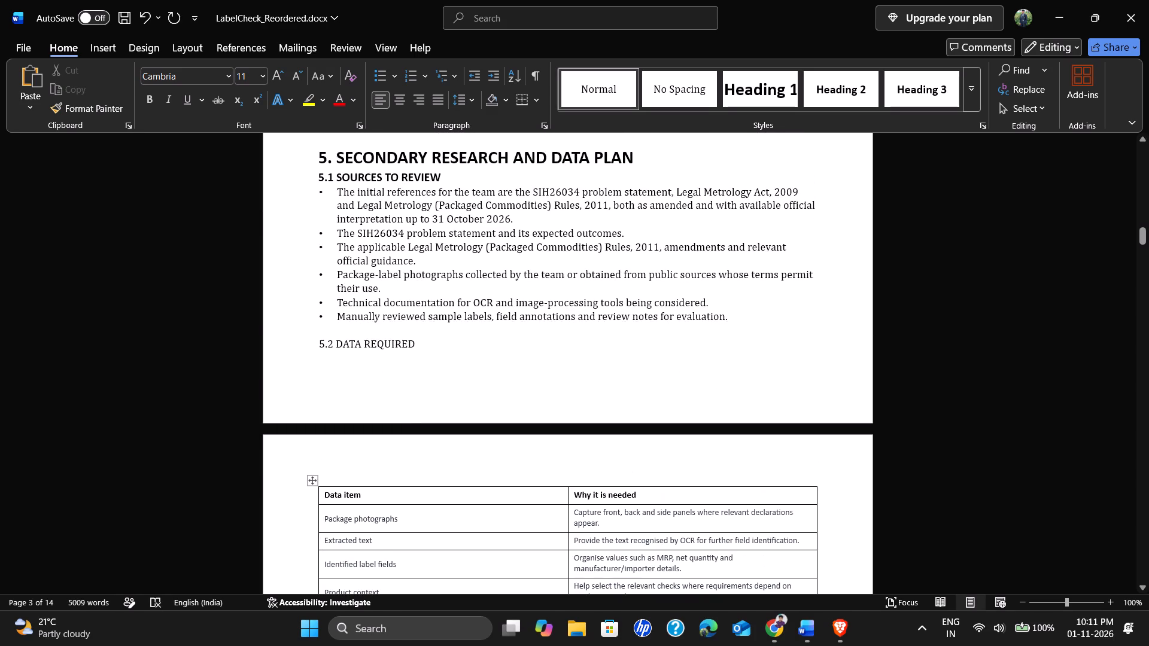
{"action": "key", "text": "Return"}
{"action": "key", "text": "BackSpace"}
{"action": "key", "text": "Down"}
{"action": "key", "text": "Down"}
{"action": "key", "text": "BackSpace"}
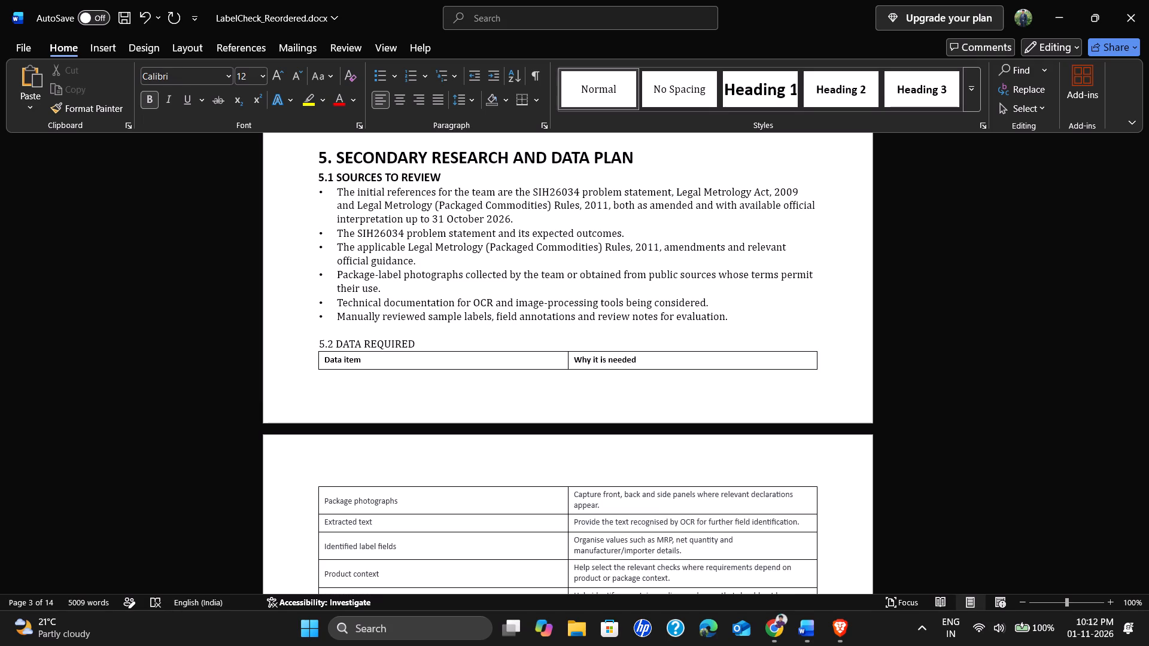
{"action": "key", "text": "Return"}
Correct "labeled" to "labelled" in the first paragraph of 5.3 Dataset Preparation and Evaluation Split.
{"action": "scroll", "coordinate": [378, 327], "scroll_direction": "down", "scroll_amount": 2}
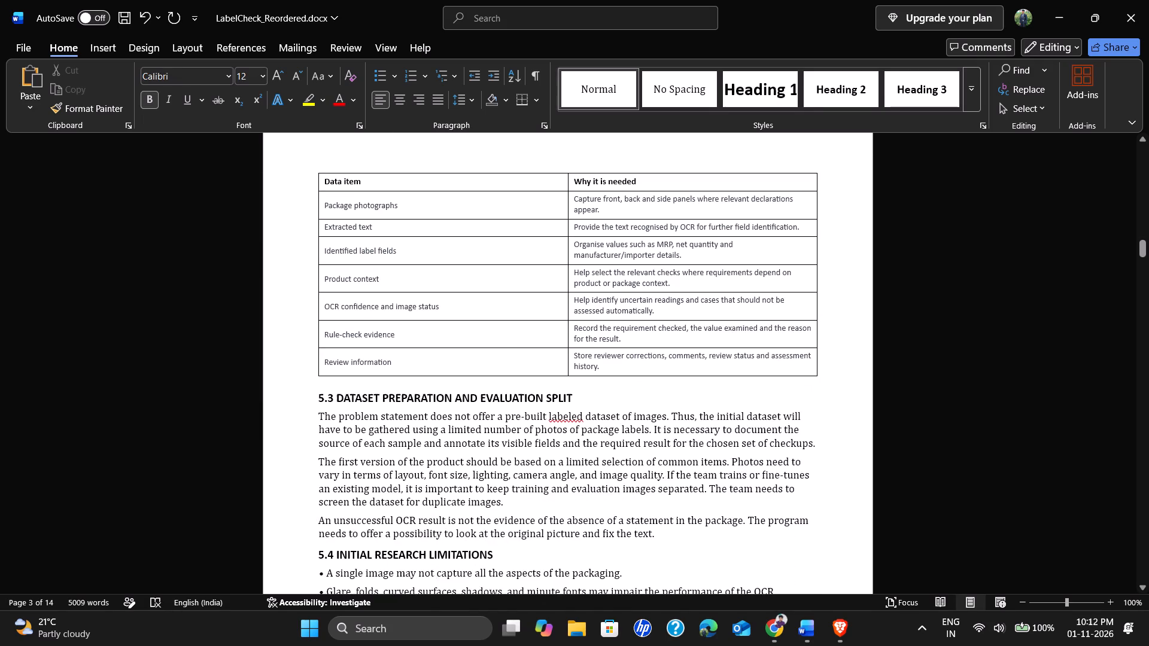
{"action": "scroll", "coordinate": [378, 327], "scroll_direction": "down", "scroll_amount": 1}
{"action": "left_click", "coordinate": [573, 329]}
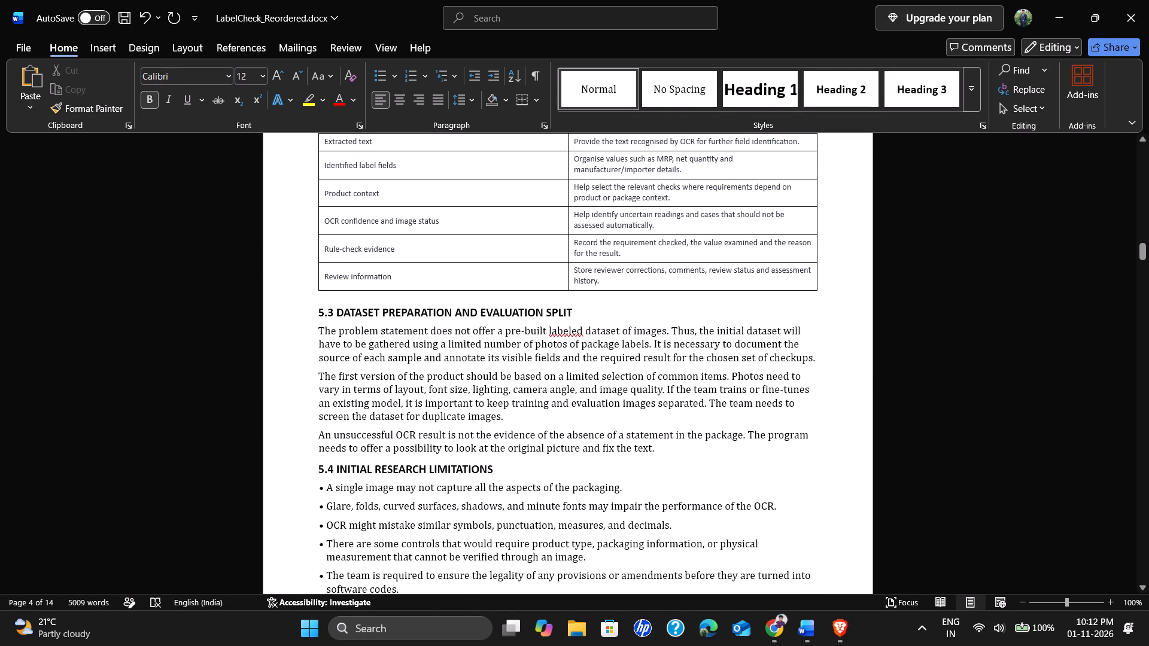
{"action": "key", "text": "l"}
{"action": "scroll", "coordinate": [573, 329], "scroll_direction": "down", "scroll_amount": 2}
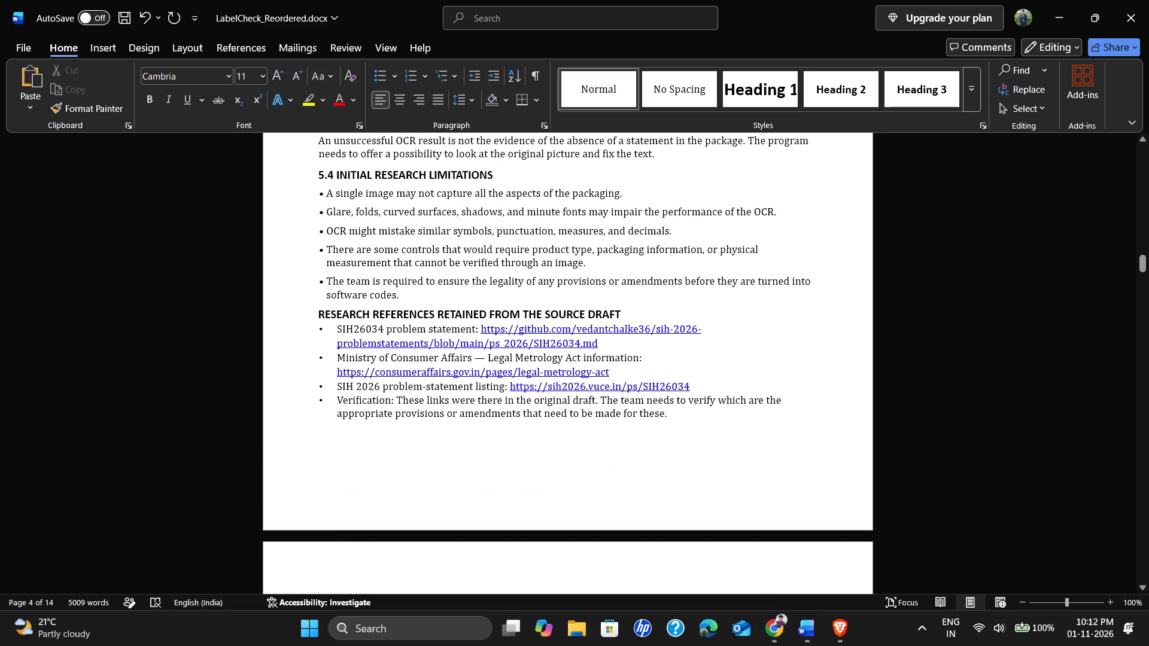
Correct "packagelabel" to "package label" in the FR-01 row of the 7.4 Functional Requirements table.
{"action": "scroll", "coordinate": [573, 329], "scroll_direction": "down", "scroll_amount": 5}
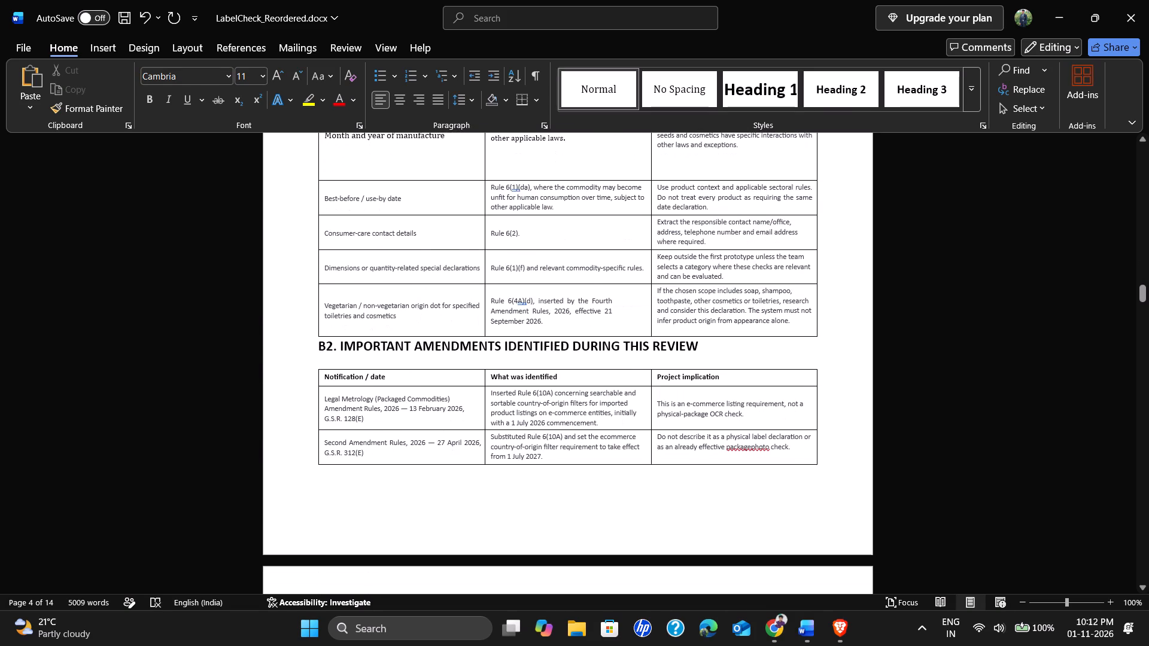
{"action": "scroll", "coordinate": [573, 329], "scroll_direction": "down", "scroll_amount": 6}
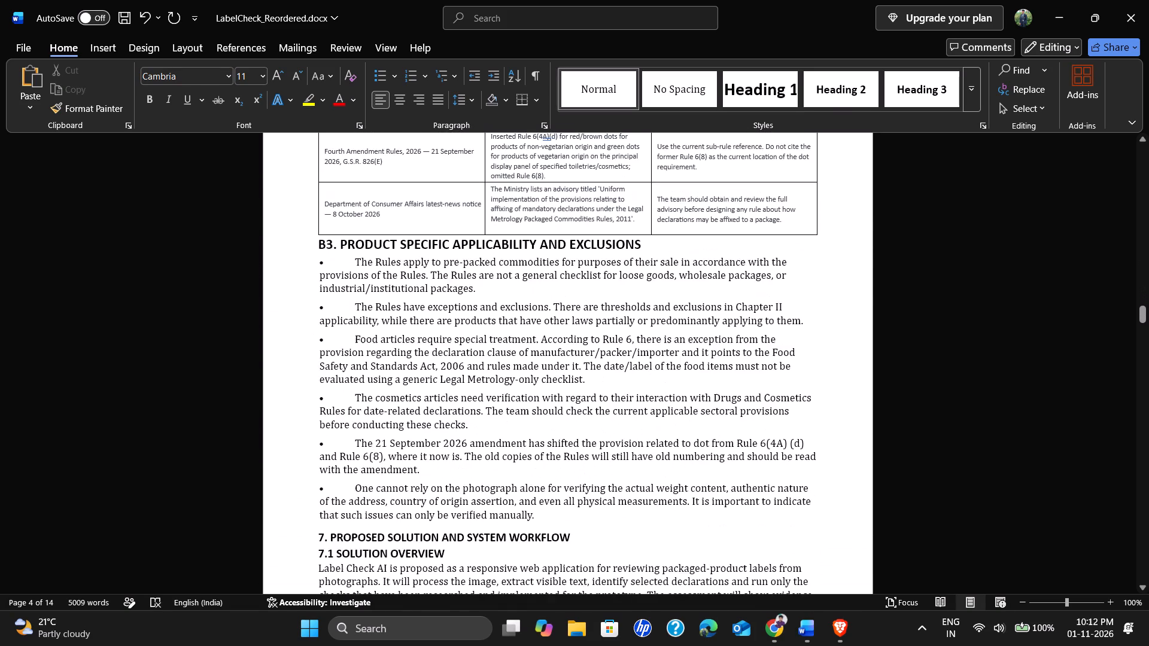
{"action": "scroll", "coordinate": [573, 329], "scroll_direction": "down", "scroll_amount": 4}
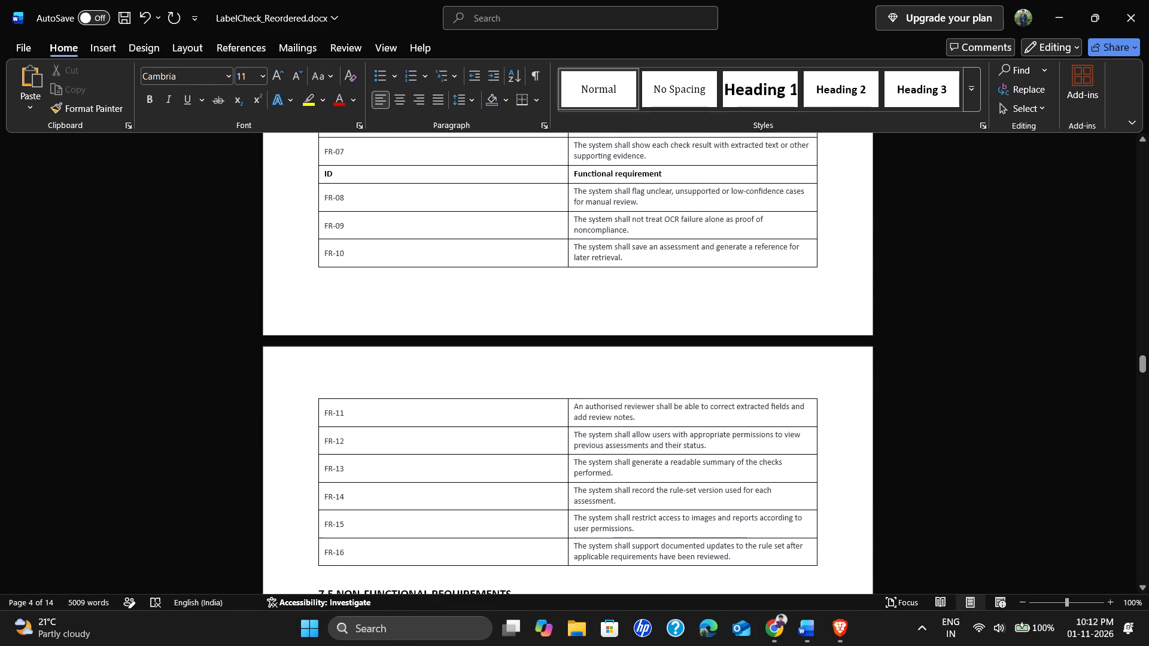
{"action": "scroll", "coordinate": [573, 329], "scroll_direction": "down", "scroll_amount": 1}
{"action": "scroll", "coordinate": [573, 329], "scroll_direction": "up", "scroll_amount": 3}
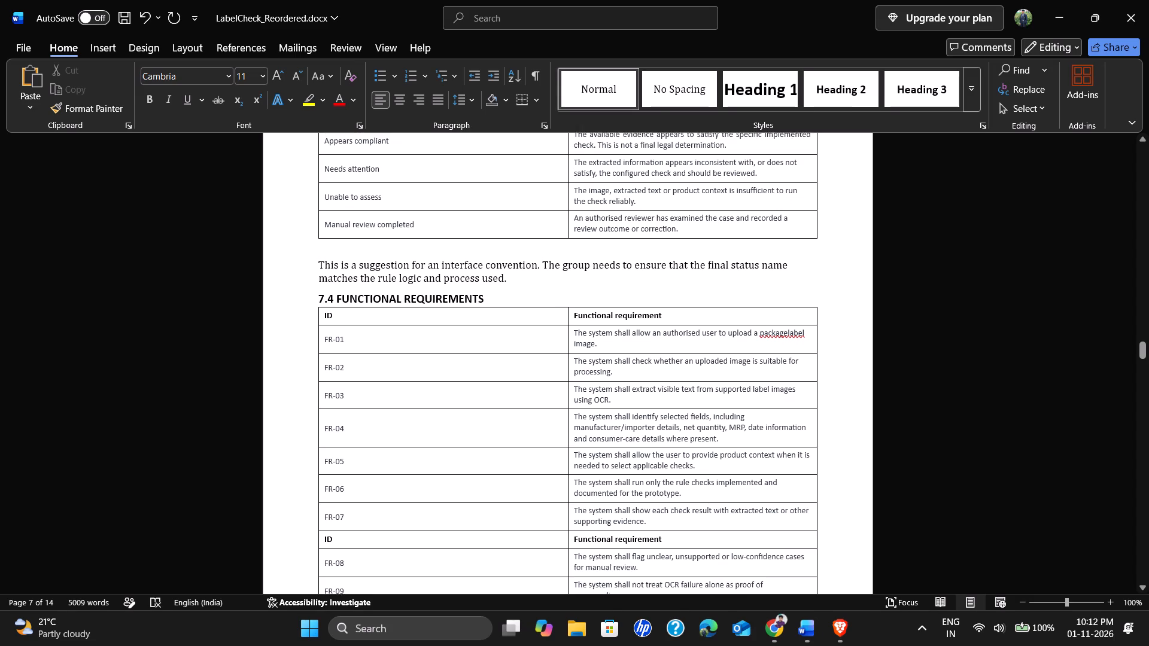
{"action": "scroll", "coordinate": [573, 329], "scroll_direction": "up", "scroll_amount": 1}
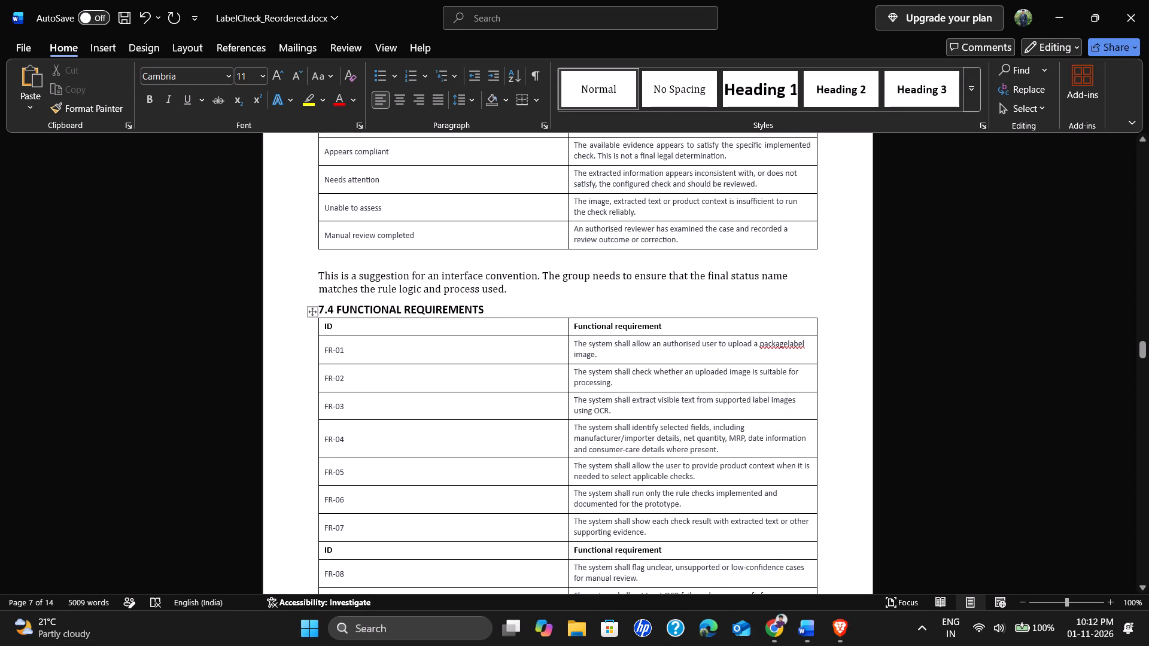
{"action": "left_click", "coordinate": [786, 344]}
{"action": "key", "text": "space"}
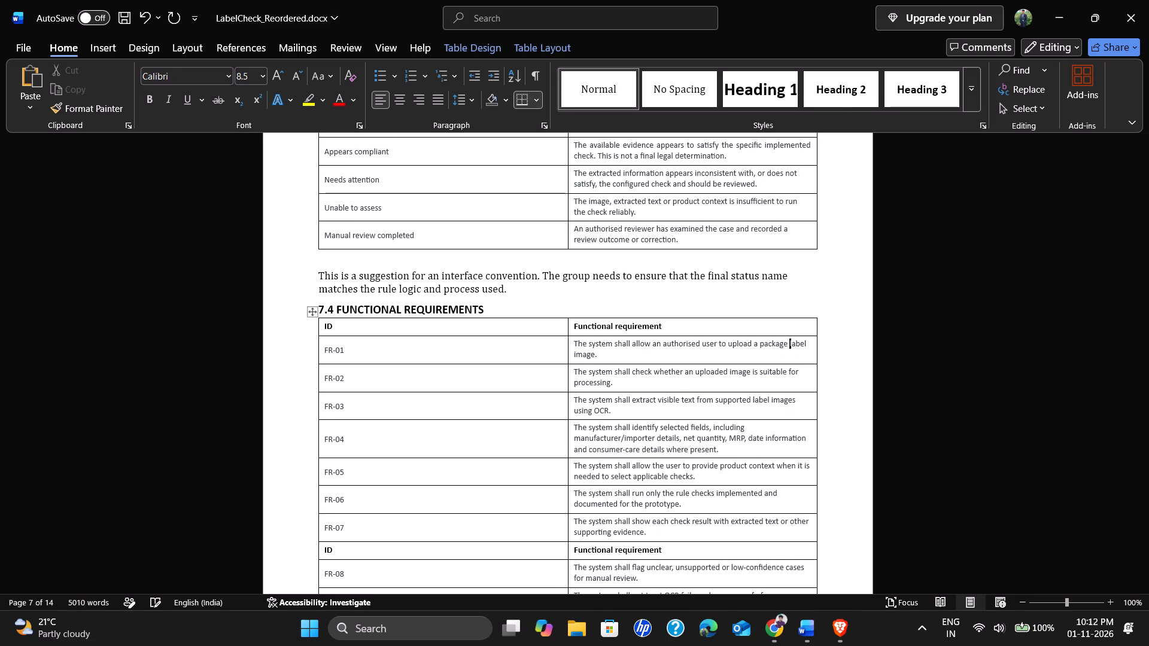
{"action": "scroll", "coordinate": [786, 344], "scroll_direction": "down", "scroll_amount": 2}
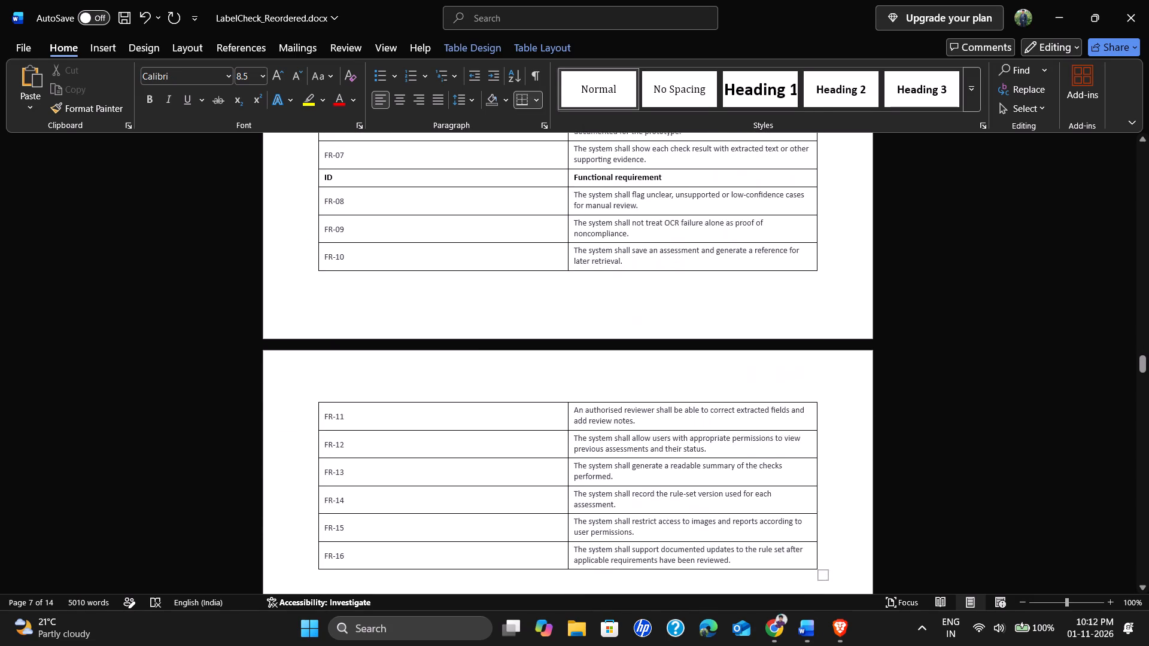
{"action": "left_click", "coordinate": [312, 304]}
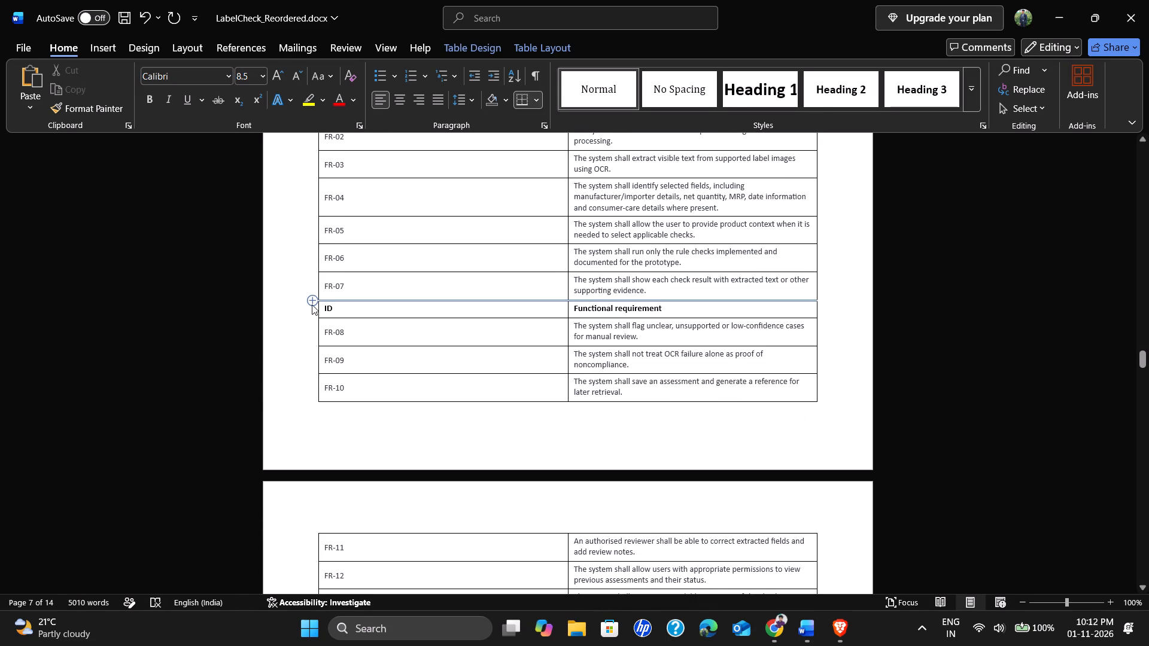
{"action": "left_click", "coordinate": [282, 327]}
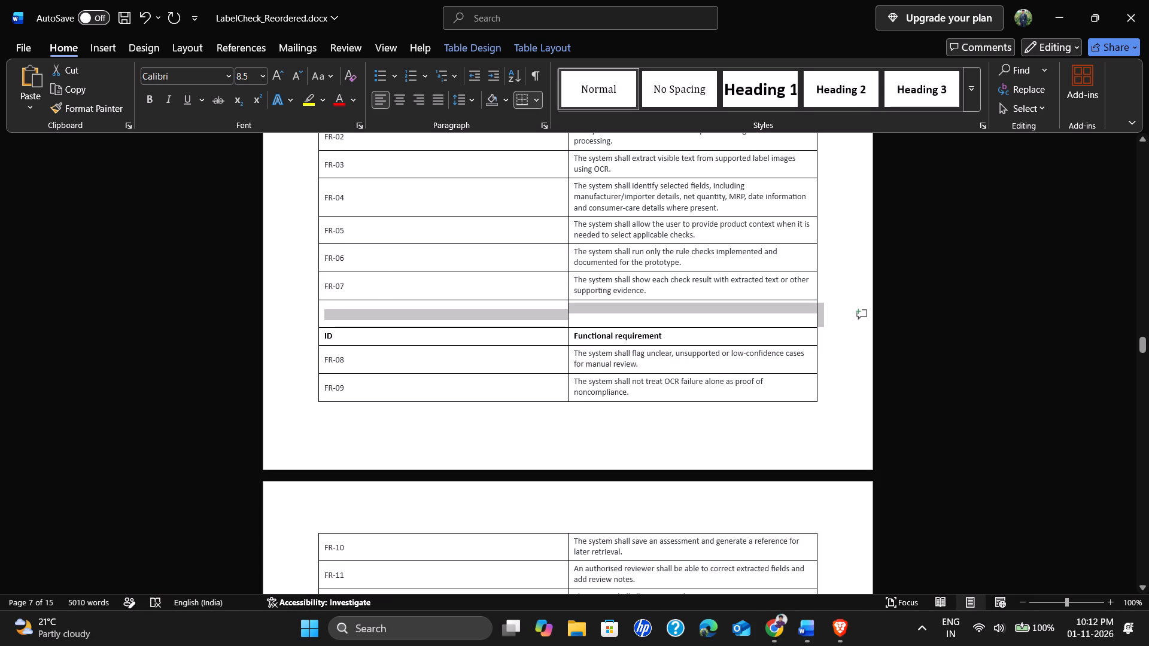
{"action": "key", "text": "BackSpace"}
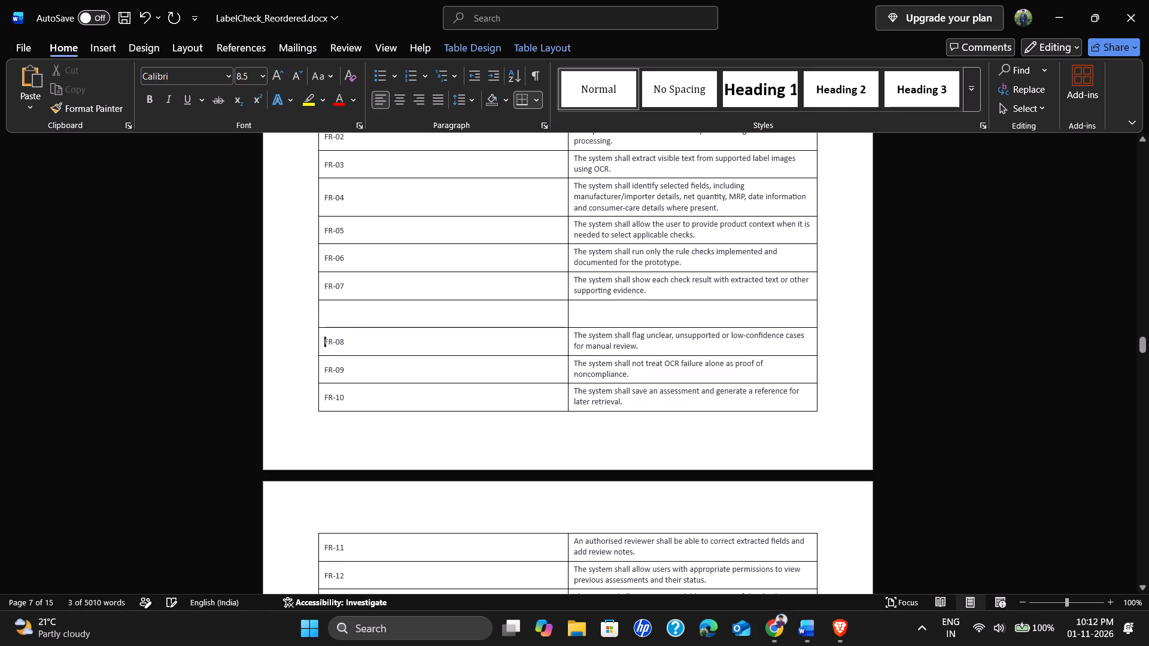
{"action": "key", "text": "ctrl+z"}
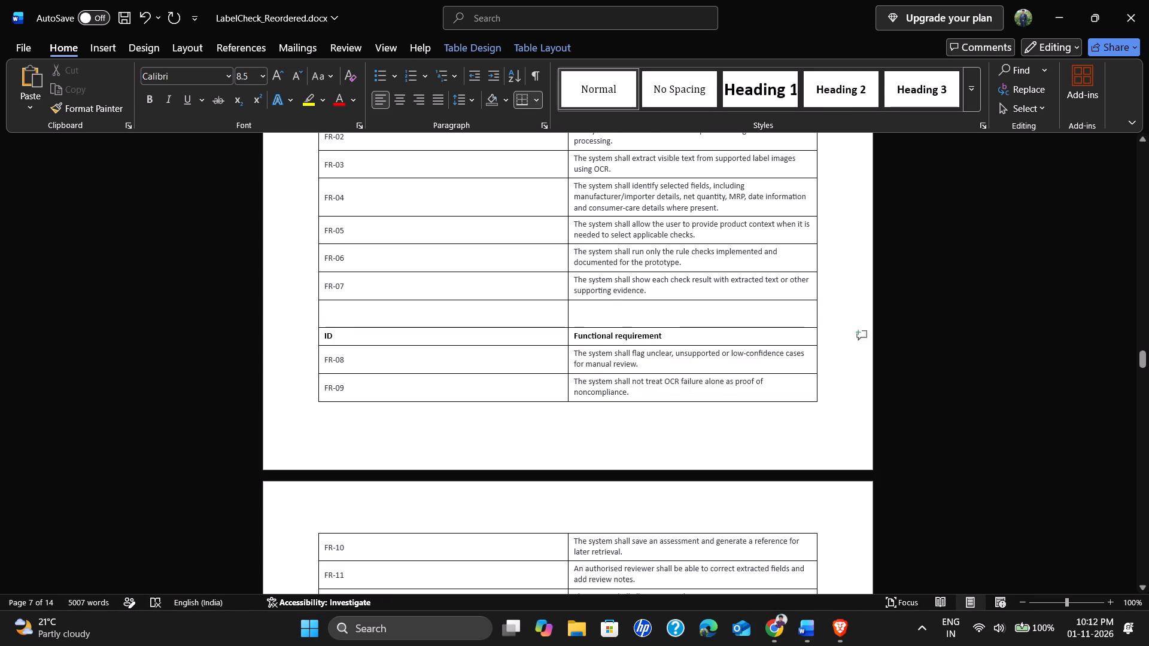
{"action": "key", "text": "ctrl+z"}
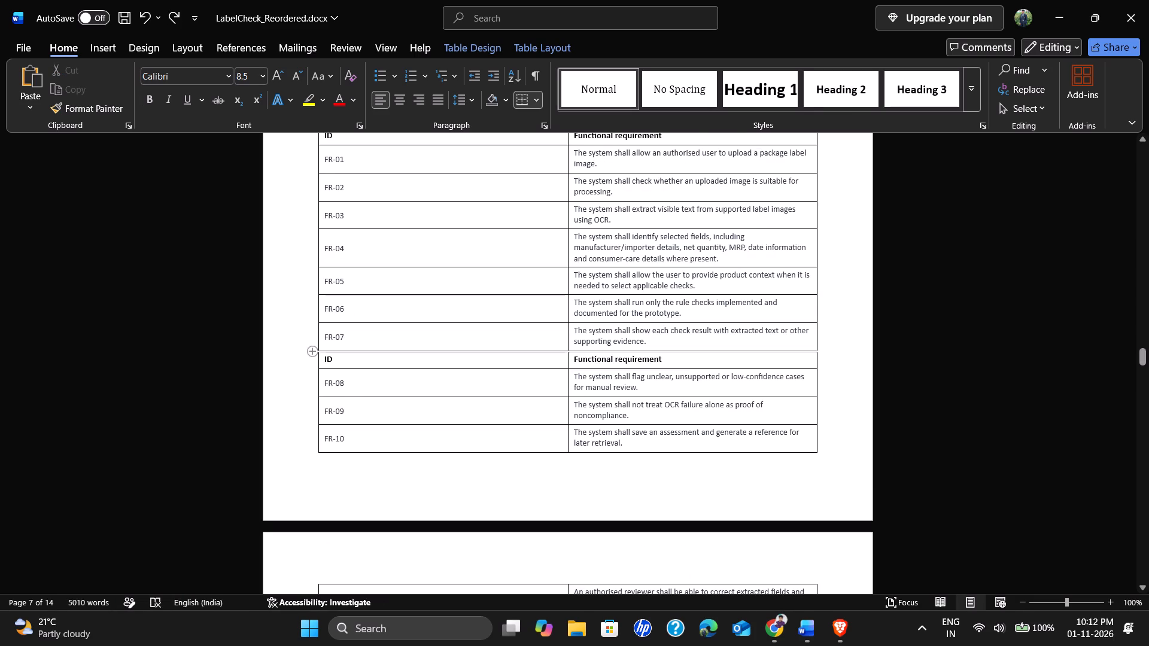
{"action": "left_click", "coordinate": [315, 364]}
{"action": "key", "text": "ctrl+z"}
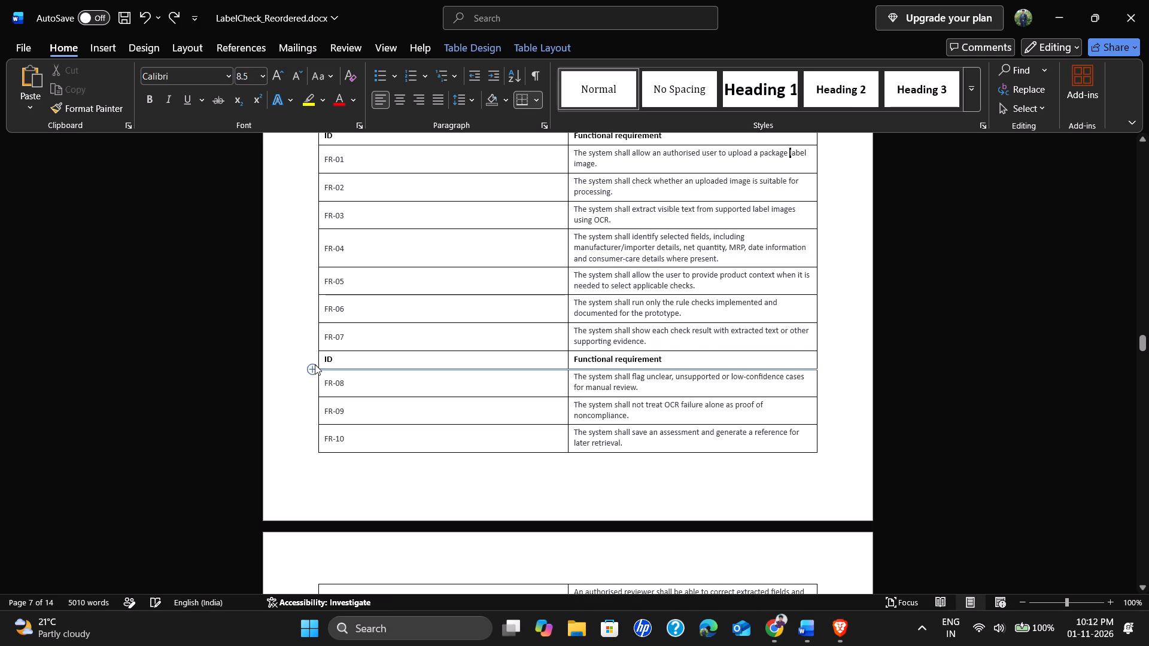
Delete the repeated "ID / Functional requirement" header row between FR-07 and FR-08 in the 7.4 table.
{"action": "left_click", "coordinate": [309, 358]}
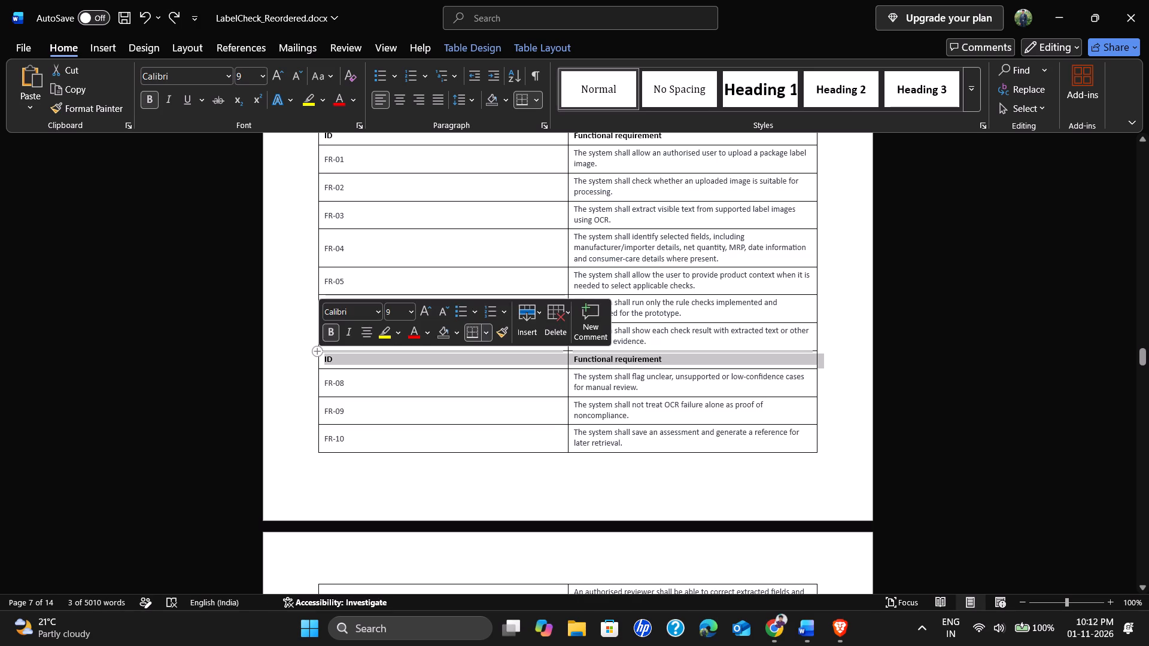
{"action": "key", "text": "BackSpace"}
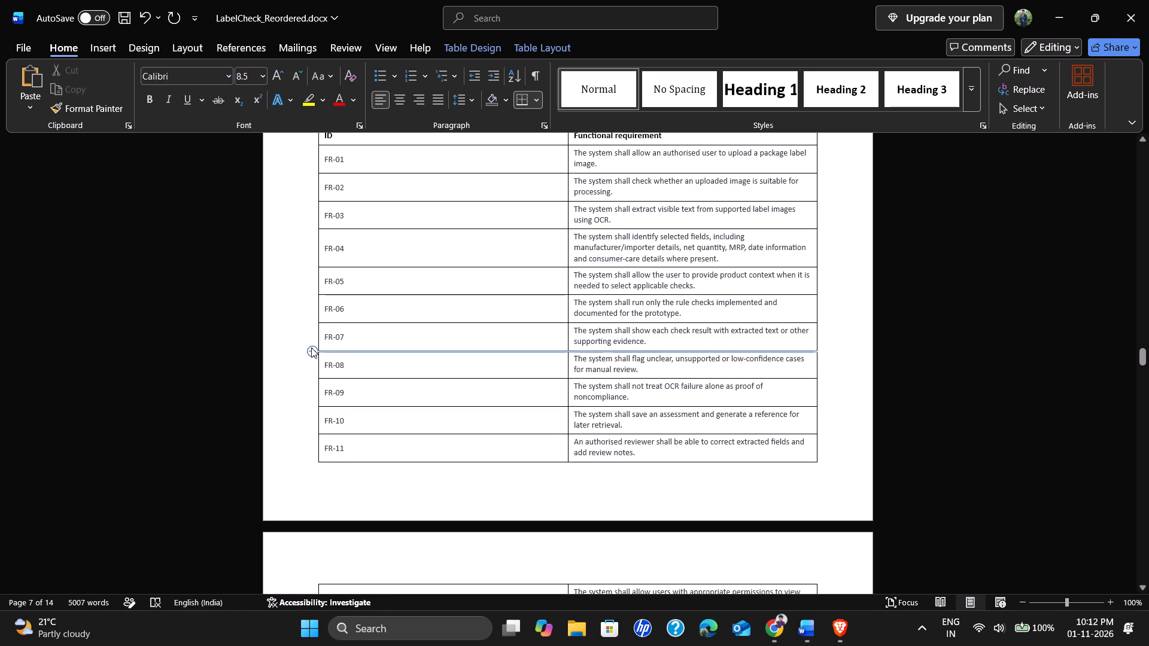
{"action": "left_click", "coordinate": [311, 349]}
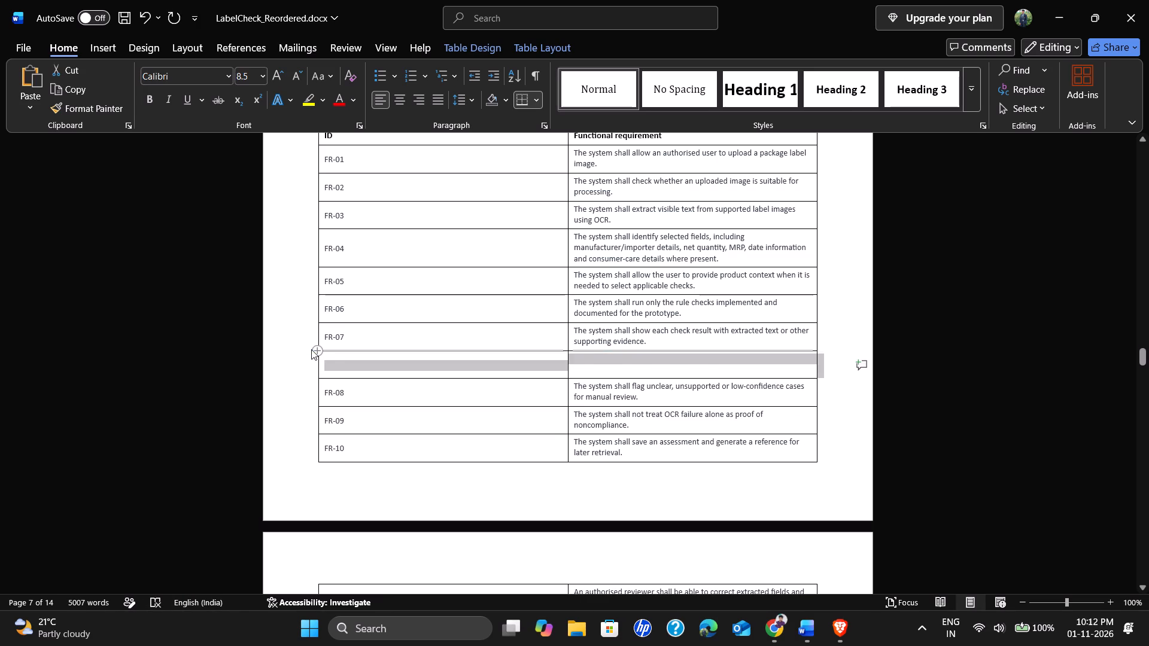
{"action": "key", "text": "ctrl+z"}
{"action": "left_click", "coordinate": [302, 395]}
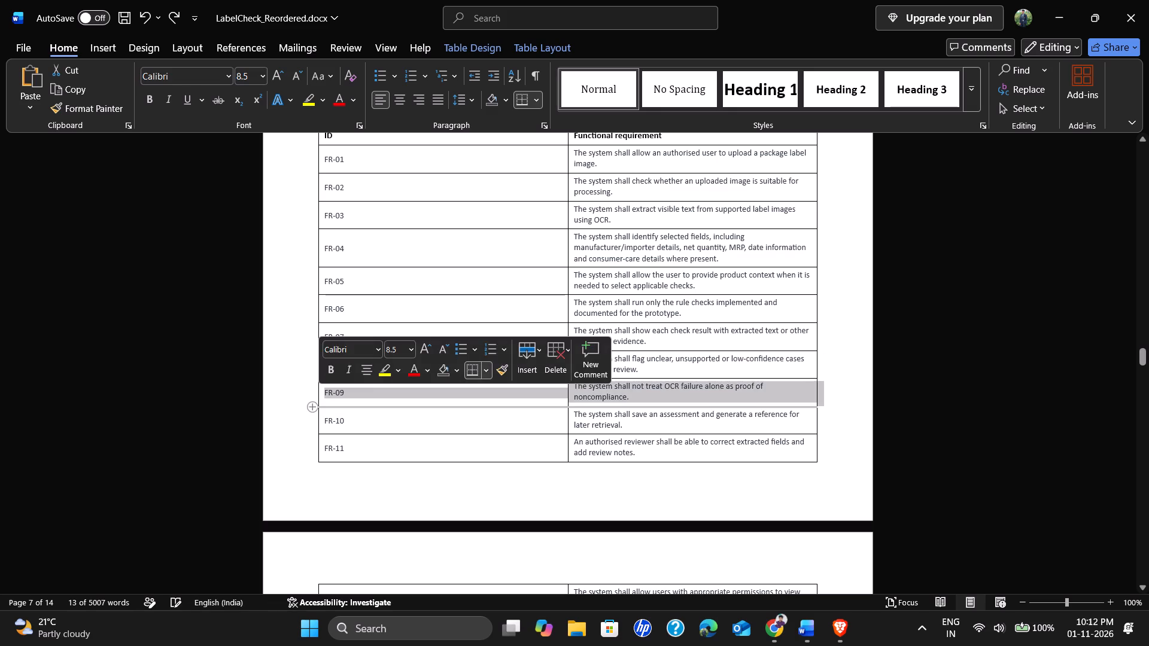
Delete the repeated "Component / Proposed technology / Purpose" header row below the Database row in the 7.6 Proposed Technology Stack table.
{"action": "scroll", "coordinate": [300, 467], "scroll_direction": "down", "scroll_amount": 2}
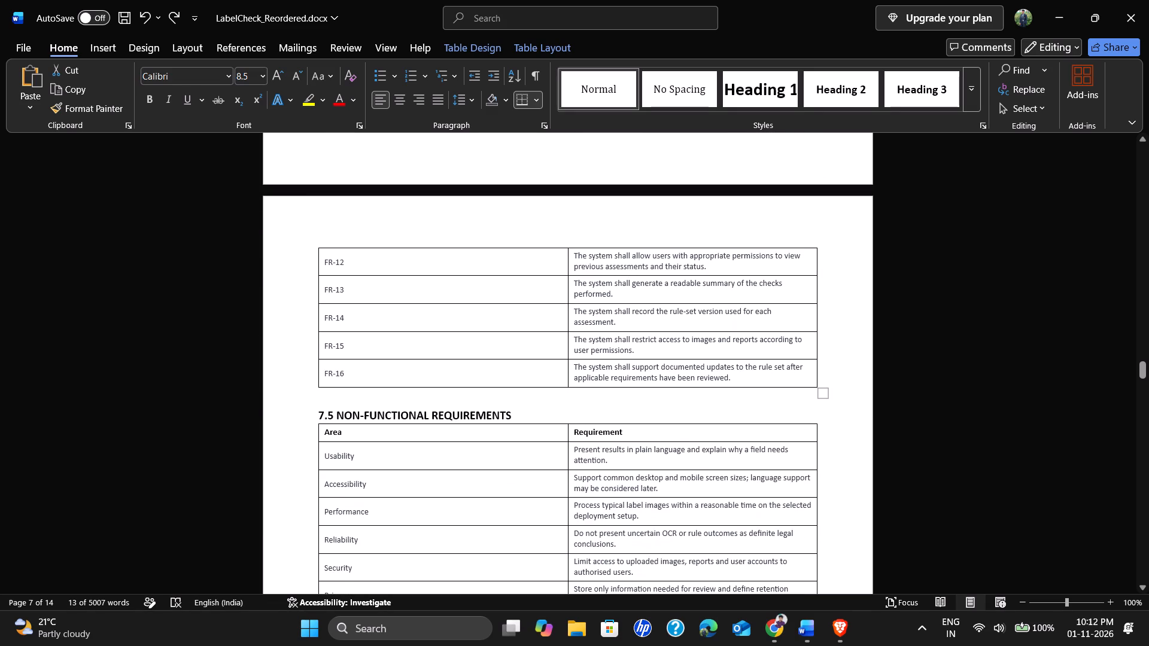
{"action": "scroll", "coordinate": [300, 467], "scroll_direction": "down", "scroll_amount": 5}
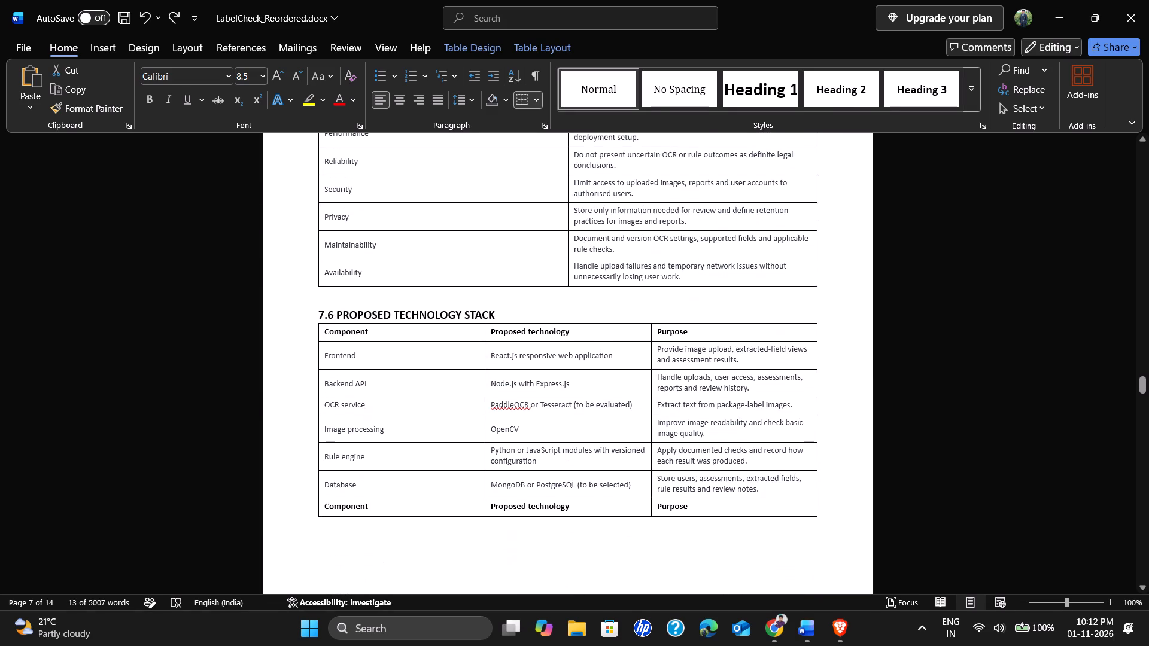
{"action": "scroll", "coordinate": [300, 467], "scroll_direction": "down", "scroll_amount": 1}
{"action": "scroll", "coordinate": [533, 428], "scroll_direction": "down", "scroll_amount": 1}
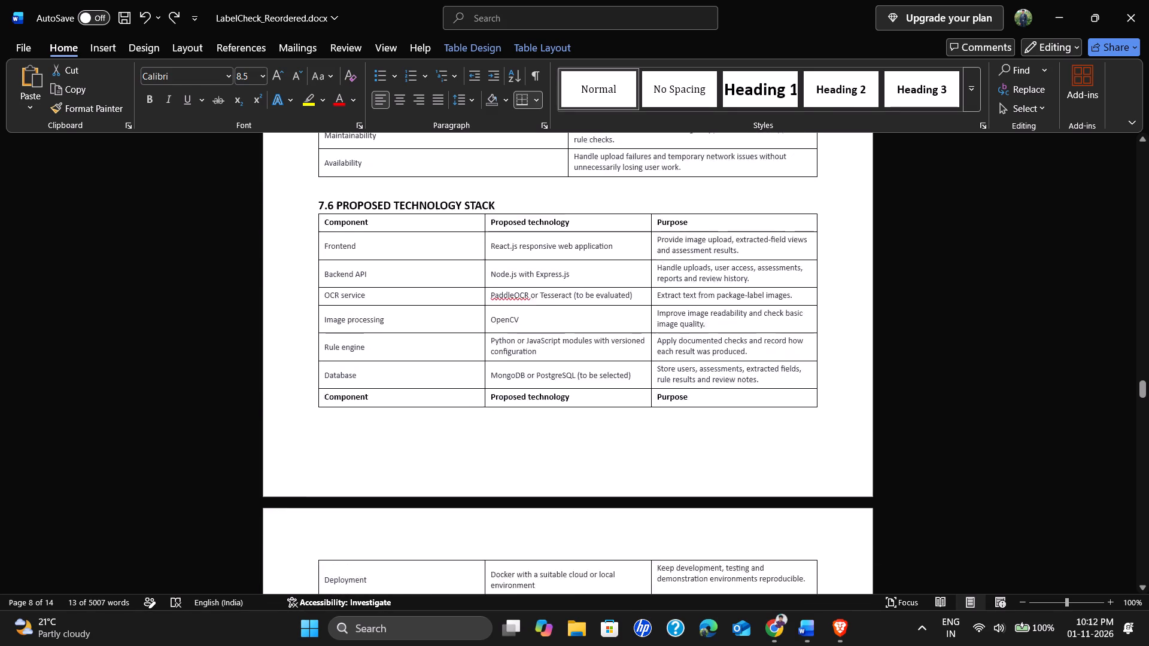
{"action": "scroll", "coordinate": [533, 428], "scroll_direction": "down", "scroll_amount": 1}
{"action": "scroll", "coordinate": [533, 428], "scroll_direction": "up", "scroll_amount": 1}
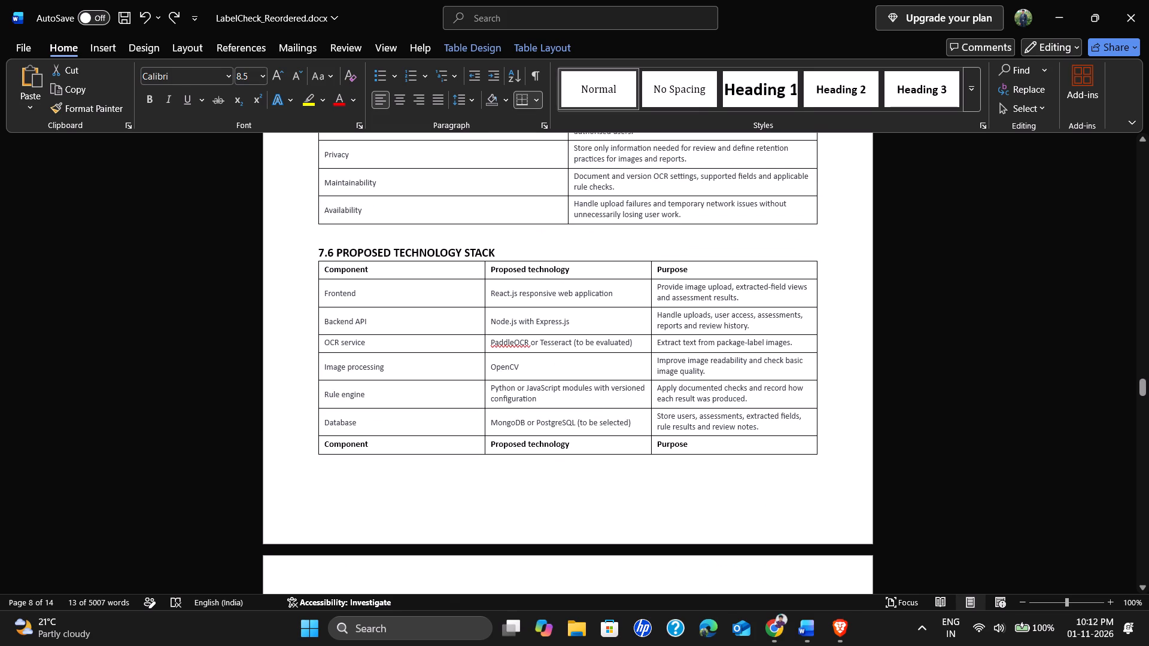
{"action": "left_click", "coordinate": [309, 447]}
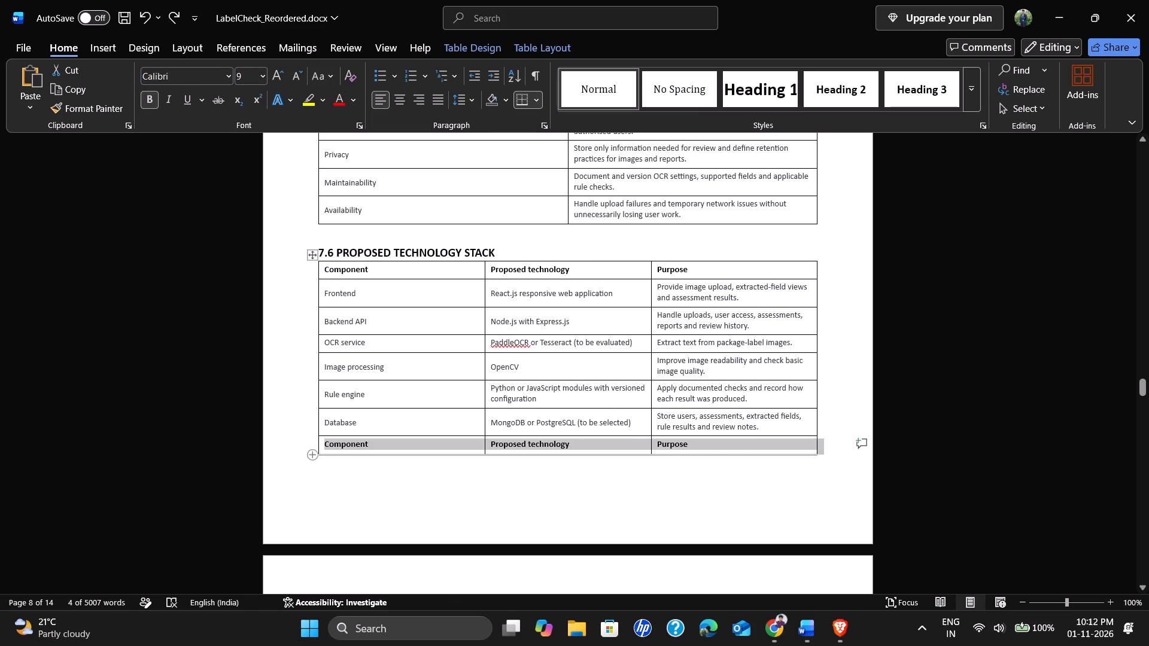
{"action": "key", "text": "BackSpace"}
Replace the underscores with hyphens in "assessment_id" and "user_id" in the section 8 Proposed Data Records table.
{"action": "scroll", "coordinate": [309, 447], "scroll_direction": "down", "scroll_amount": 4}
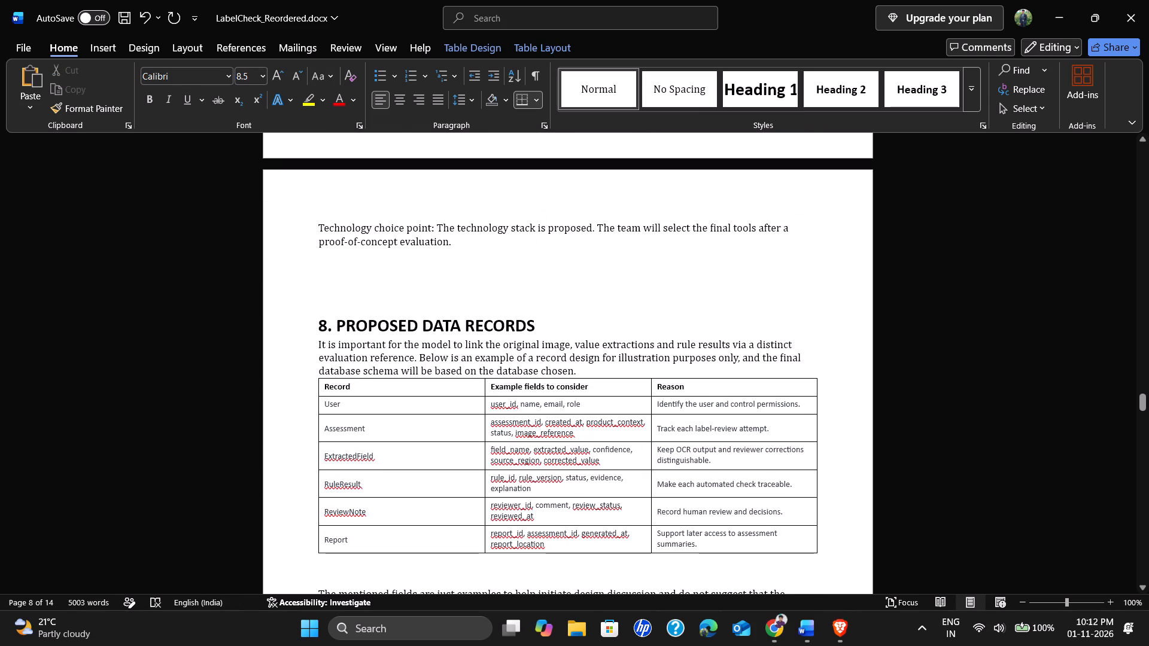
{"action": "left_click", "coordinate": [509, 403]}
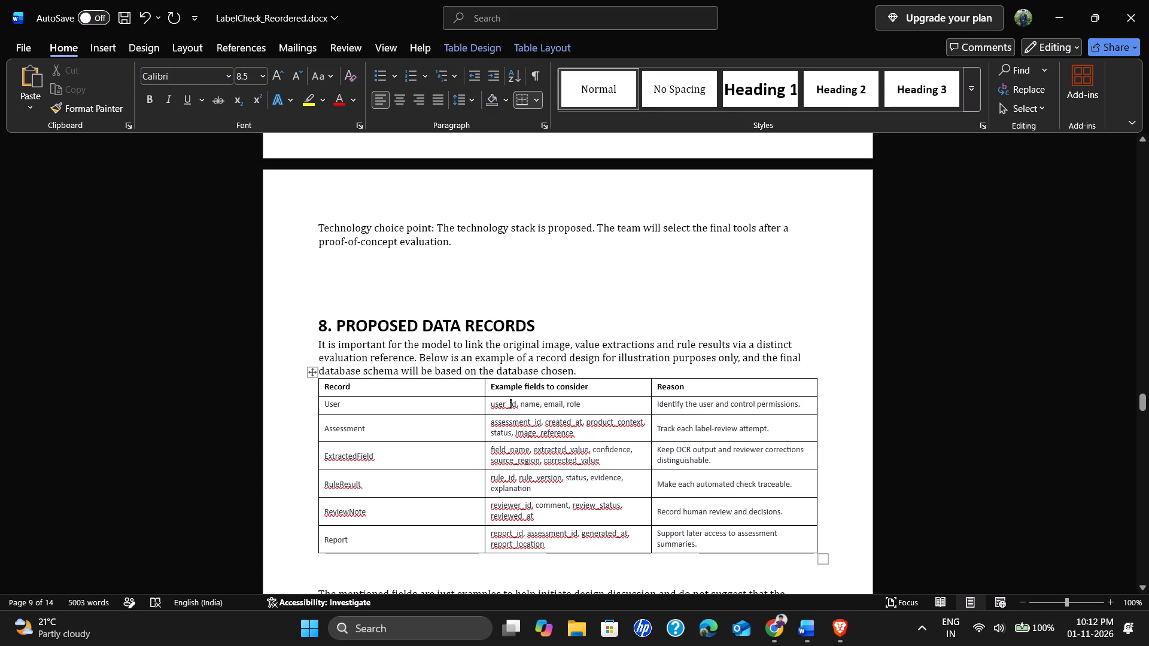
{"action": "left_click", "coordinate": [534, 421]}
{"action": "key", "text": "BackSpace"}
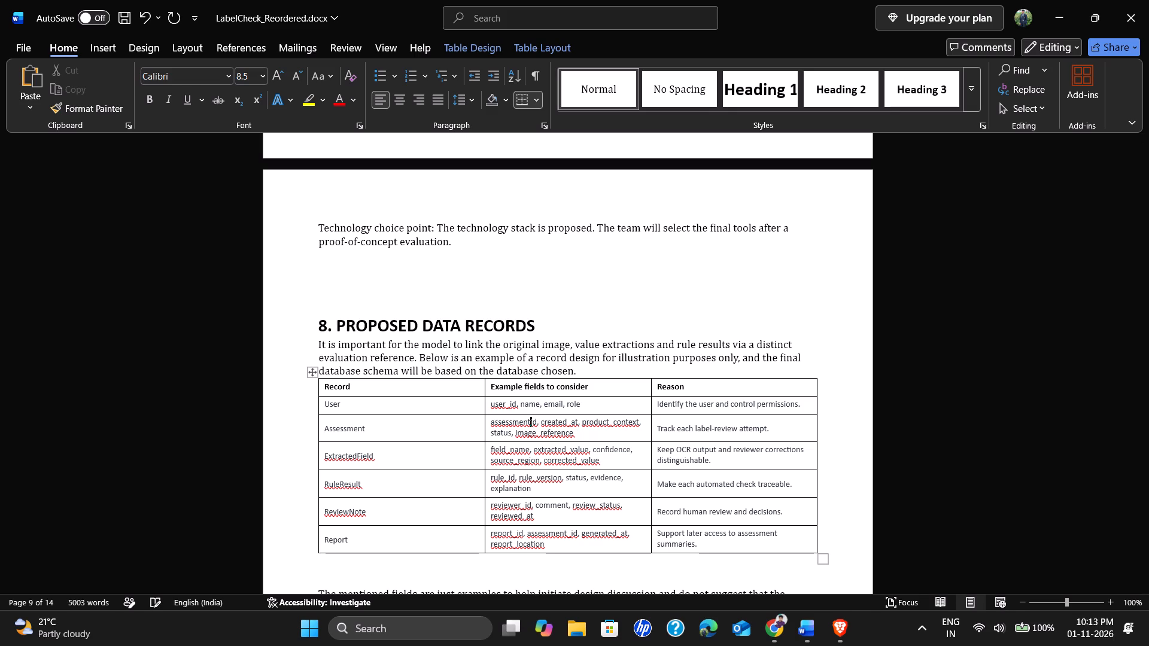
{"action": "key", "text": "minus"}
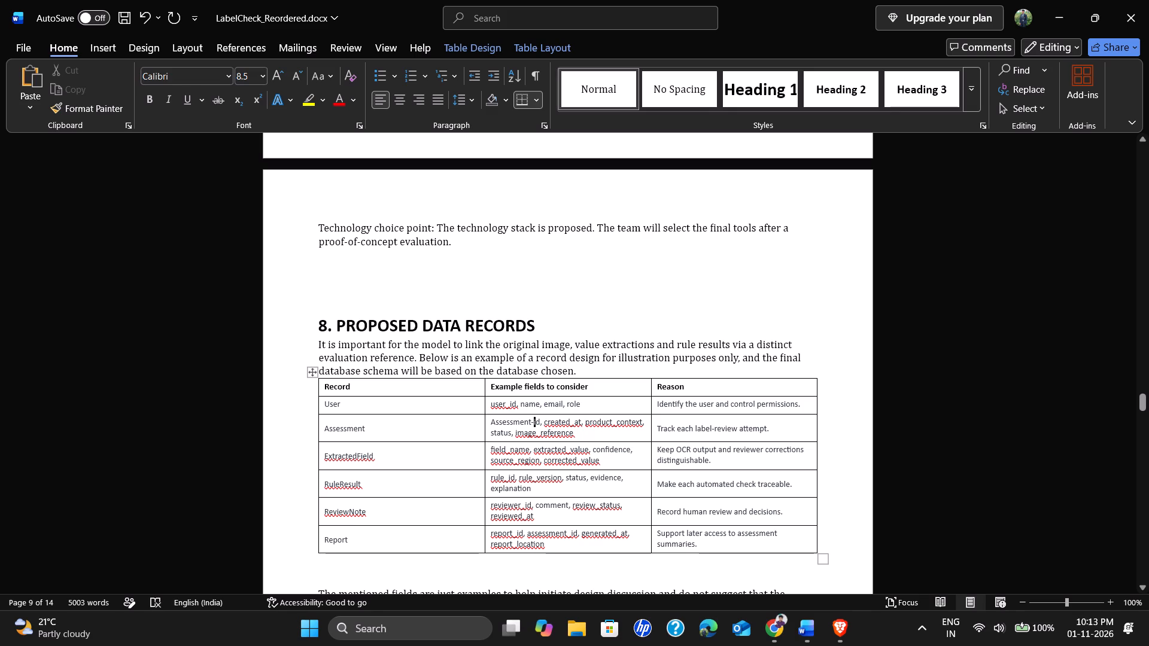
{"action": "left_click", "coordinate": [507, 406]}
{"action": "key", "text": "Right"}
{"action": "key", "text": "BackSpace"}
{"action": "key", "text": "minus"}
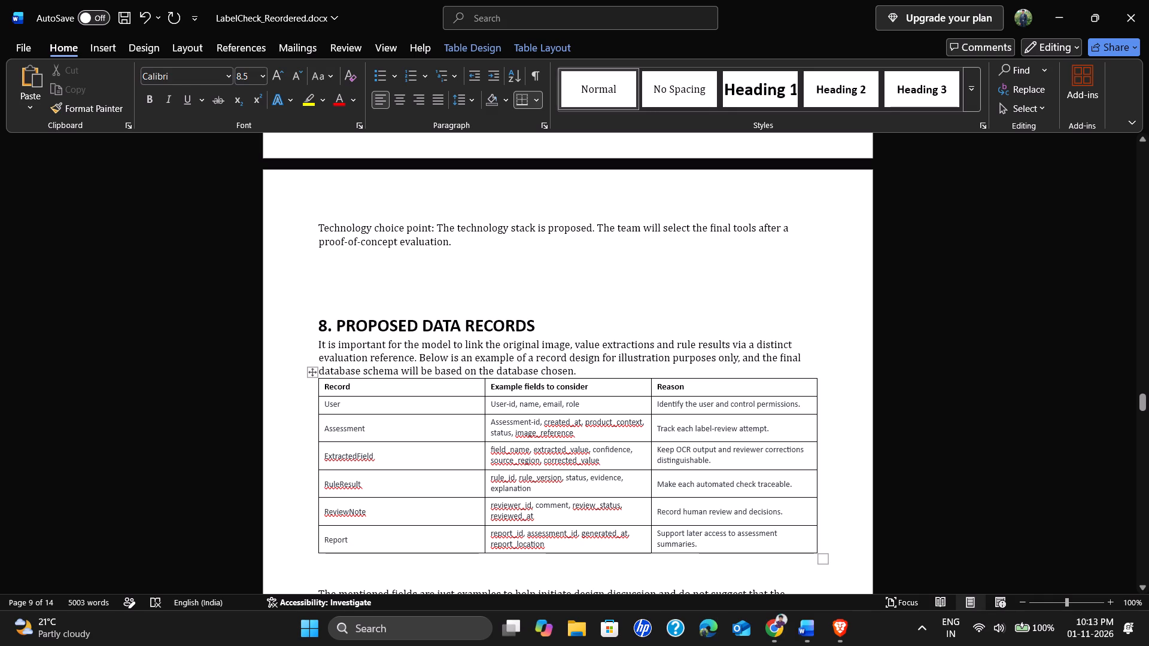
Change "created_at" and "product_context" to "created-at" and "product-context" in the Assessment row's example fields.
{"action": "left_click", "coordinate": [574, 425]}
{"action": "key", "text": "BackSpace"}
{"action": "key", "text": "minus"}
{"action": "key", "text": "Right"}
{"action": "key", "text": "Right"}
{"action": "key", "text": "Right"}
{"action": "key", "text": "Right"}
{"action": "key", "text": "Right"}
{"action": "key", "text": "Right"}
{"action": "key", "text": "Right"}
{"action": "key", "text": "Right"}
{"action": "key", "text": "Right"}
{"action": "key", "text": "Right"}
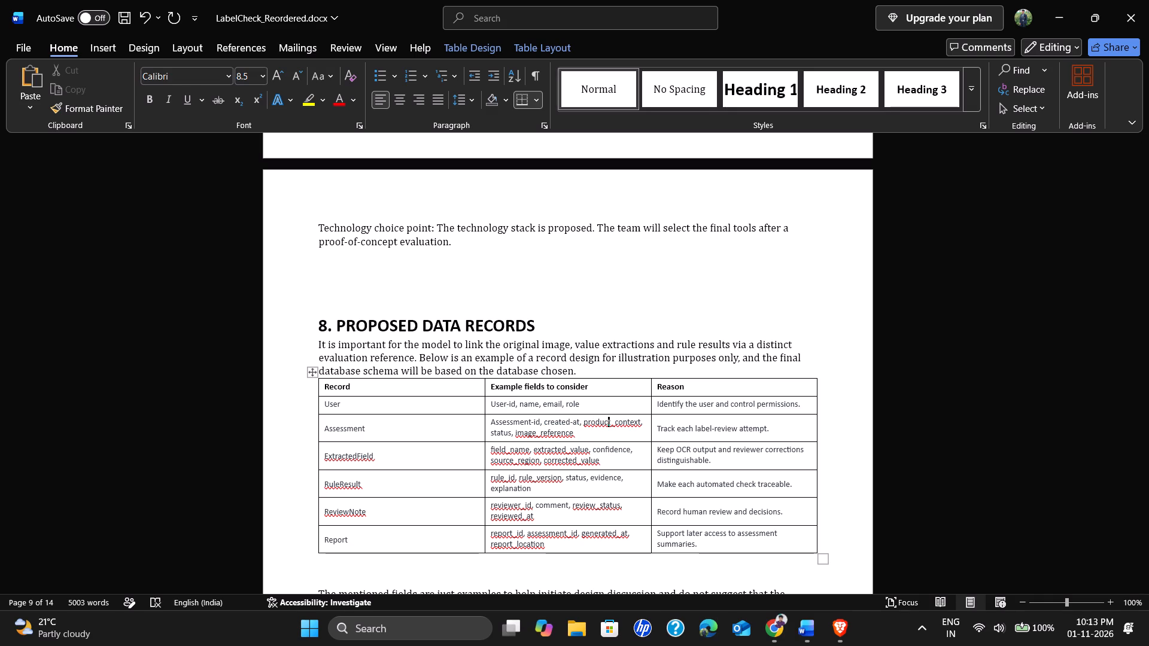
{"action": "key", "text": "Right"}
{"action": "key", "text": "Right"}
{"action": "key", "text": "Right"}
{"action": "key", "text": "Left"}
{"action": "key", "text": "BackSpace"}
{"action": "key", "text": "minus"}
Change "image_reference" to "image-reference" in the Assessment row's example fields.
{"action": "key", "text": "Down"}
{"action": "key", "text": "Left"}
{"action": "key", "text": "Left"}
{"action": "key", "text": "Left"}
{"action": "key", "text": "Left"}
{"action": "key", "text": "Left"}
{"action": "key", "text": "Left"}
{"action": "key", "text": "Left"}
{"action": "key", "text": "Left"}
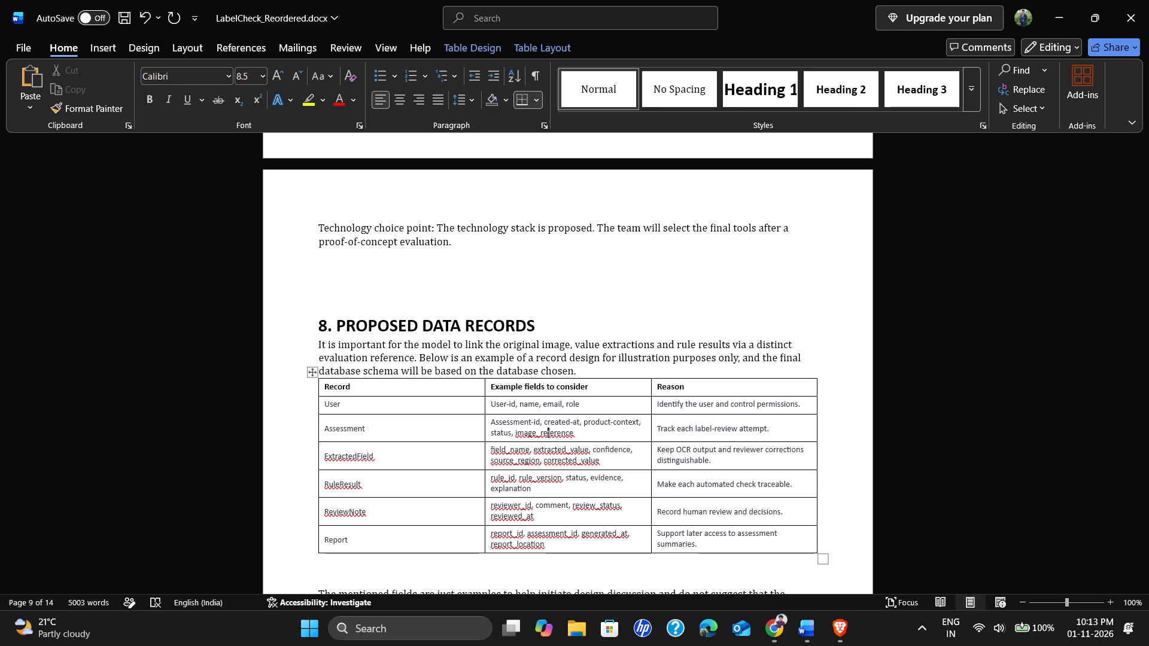
{"action": "key", "text": "Left"}
{"action": "key", "text": "Left"}
{"action": "key", "text": "BackSpace"}
{"action": "key", "text": "minus"}
Replace the underscores with hyphens in "field_name" and "source_region" in the ExtractedField row's example fields.
{"action": "key", "text": "Down"}
{"action": "key", "text": "Left"}
{"action": "key", "text": "Left"}
{"action": "key", "text": "Left"}
{"action": "key", "text": "Left"}
{"action": "key", "text": "Left"}
{"action": "key", "text": "Left"}
{"action": "key", "text": "Left"}
{"action": "key", "text": "BackSpace"}
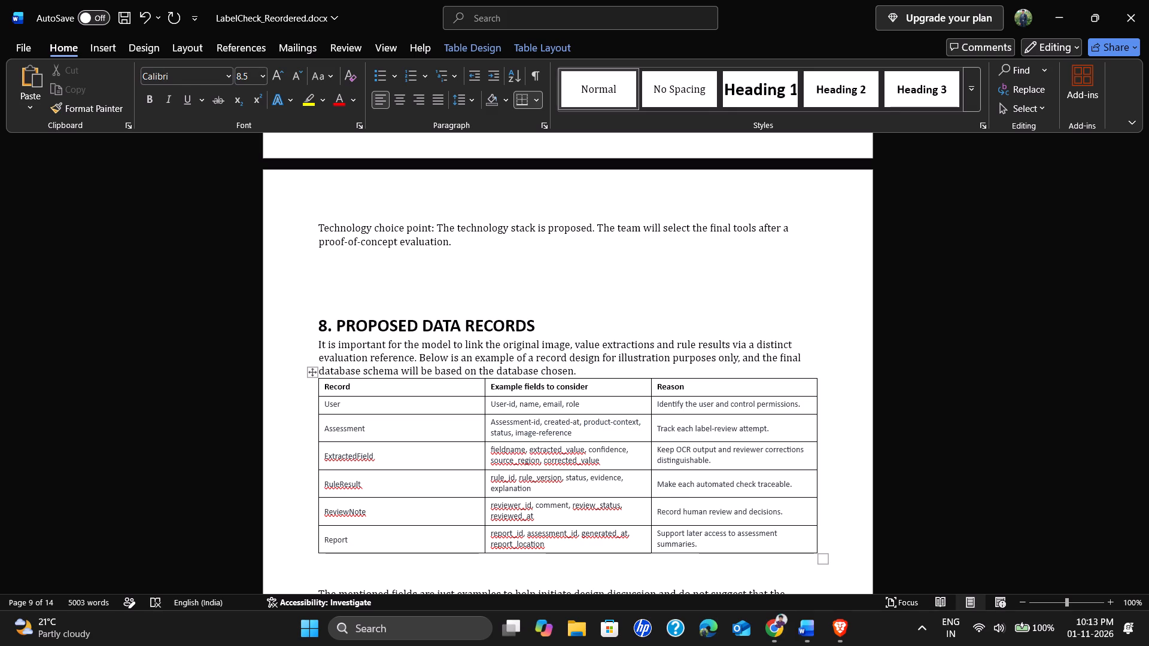
{"action": "key", "text": "minus"}
{"action": "key", "text": "Down"}
{"action": "key", "text": "Right"}
{"action": "key", "text": "Right"}
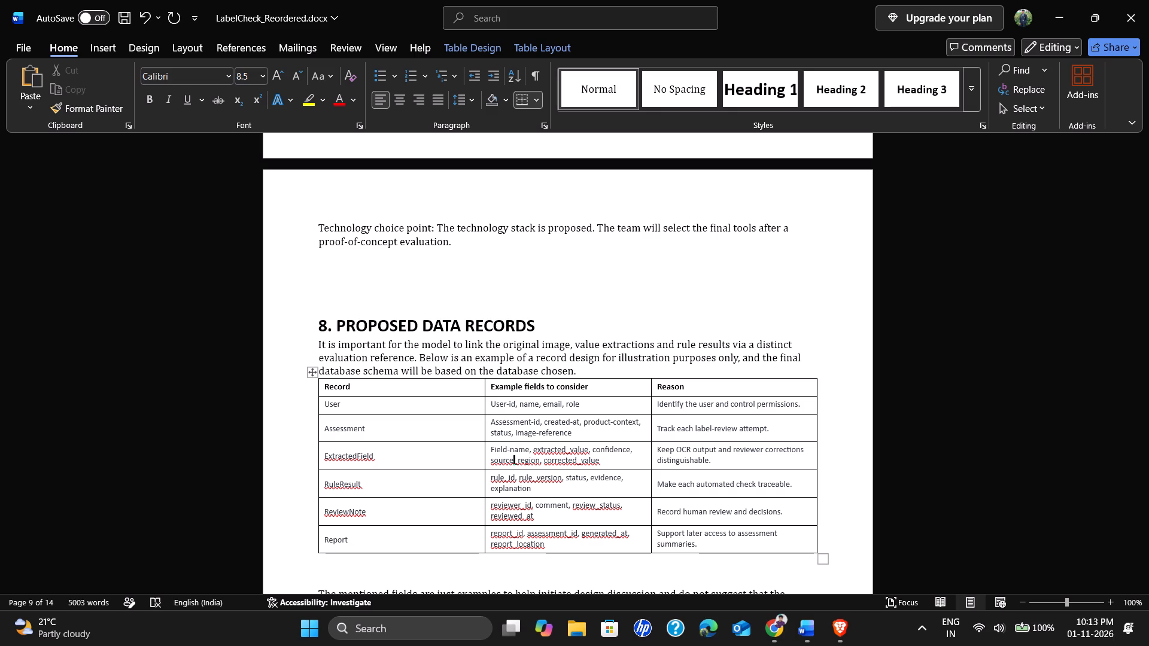
{"action": "key", "text": "BackSpace"}
{"action": "key", "text": "minus"}
Change "corrected_value" and "extracted_value" to "corrected-value" and "extracted-value" in the ExtractedField row.
{"action": "key", "text": "Right"}
{"action": "key", "text": "Right"}
{"action": "key", "text": "Right"}
{"action": "key", "text": "Right"}
{"action": "key", "text": "Right"}
{"action": "key", "text": "Right"}
{"action": "key", "text": "Right"}
{"action": "key", "text": "Right"}
{"action": "key", "text": "Right"}
{"action": "key", "text": "Right"}
{"action": "key", "text": "Right"}
{"action": "key", "text": "Right"}
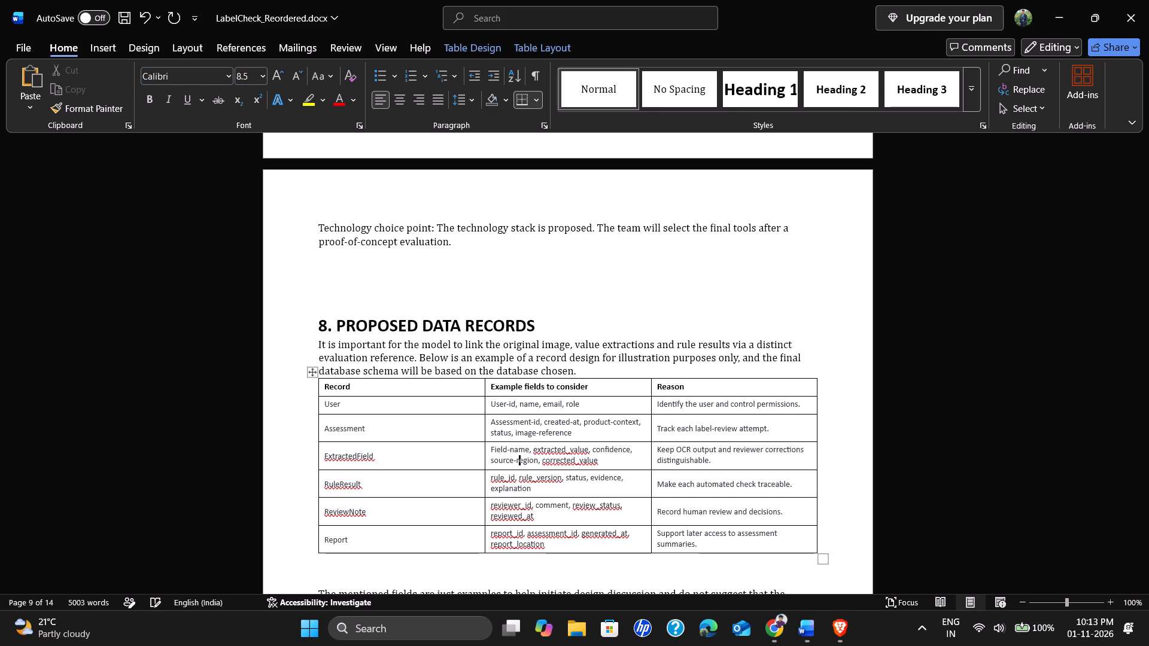
{"action": "key", "text": "Right"}
{"action": "key", "text": "Right"}
{"action": "key", "text": "Right"}
{"action": "key", "text": "Right"}
{"action": "key", "text": "Right"}
{"action": "key", "text": "Right"}
{"action": "key", "text": "BackSpace"}
{"action": "key", "text": "minus"}
{"action": "key", "text": "Up"}
{"action": "key", "text": "Left"}
{"action": "key", "text": "Left"}
{"action": "key", "text": "BackSpace"}
{"action": "key", "text": "minus"}
Change "rule_version" to "rule-version" in the RuleResult row's example fields.
{"action": "key", "text": "Down"}
{"action": "key", "text": "Down"}
{"action": "key", "text": "Down"}
{"action": "key", "text": "Down"}
{"action": "key", "text": "Left"}
{"action": "key", "text": "Left"}
{"action": "key", "text": "Up"}
{"action": "key", "text": "Up"}
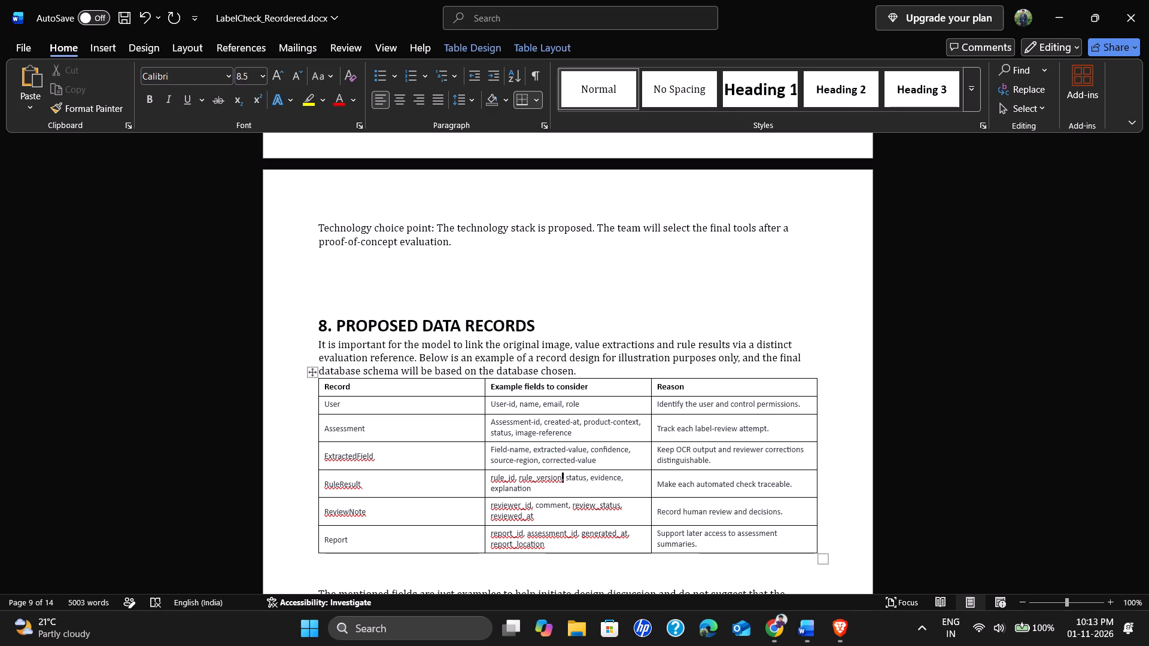
{"action": "key", "text": "Left"}
{"action": "key", "text": "Left"}
{"action": "key", "text": "Left"}
{"action": "key", "text": "Left"}
{"action": "key", "text": "Left"}
{"action": "key", "text": "Left"}
{"action": "key", "text": "Left"}
{"action": "key", "text": "Left"}
{"action": "key", "text": "Right"}
{"action": "key", "text": "BackSpace"}
{"action": "key", "text": "minus"}
Replace the underscore in "rule_id" with a hyphen in the RuleResult row's example fields.
{"action": "key", "text": "Left"}
{"action": "key", "text": "Left"}
{"action": "key", "text": "Left"}
{"action": "key", "text": "Left"}
{"action": "key", "text": "Left"}
{"action": "key", "text": "Left"}
{"action": "key", "text": "Left"}
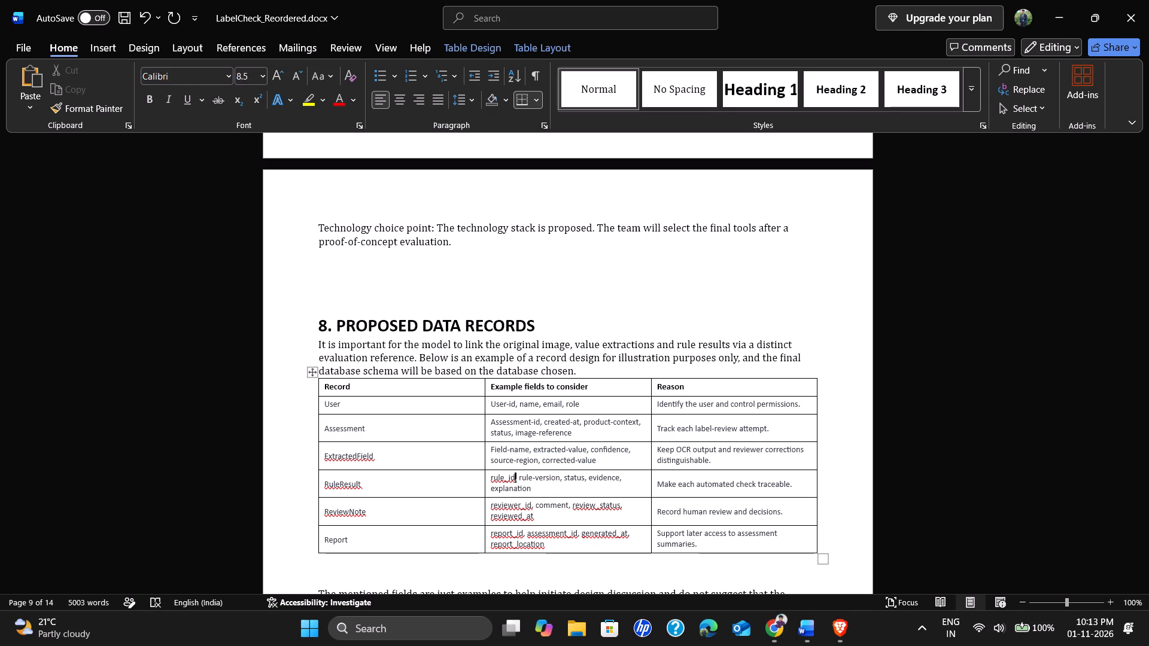
{"action": "key", "text": "Left"}
{"action": "key", "text": "Left"}
{"action": "key", "text": "BackSpace"}
{"action": "key", "text": "minus"}
Replace the underscore in "reviewer_id" with a hyphen in the ReviewNote row's example fields.
{"action": "key", "text": "Down"}
{"action": "key", "text": "Down"}
{"action": "key", "text": "Right"}
{"action": "key", "text": "Right"}
{"action": "key", "text": "Right"}
{"action": "key", "text": "Right"}
{"action": "key", "text": "BackSpace"}
{"action": "key", "text": "minus"}
Change "review_status" and "reviewed_at" to "review-status" and "reviewed-at" in the ReviewNote row's example fields.
{"action": "key", "text": "Right"}
{"action": "key", "text": "Right"}
{"action": "key", "text": "Right"}
{"action": "key", "text": "Right"}
{"action": "key", "text": "Right"}
{"action": "key", "text": "Right"}
{"action": "key", "text": "Right"}
{"action": "key", "text": "Right"}
{"action": "key", "text": "Right"}
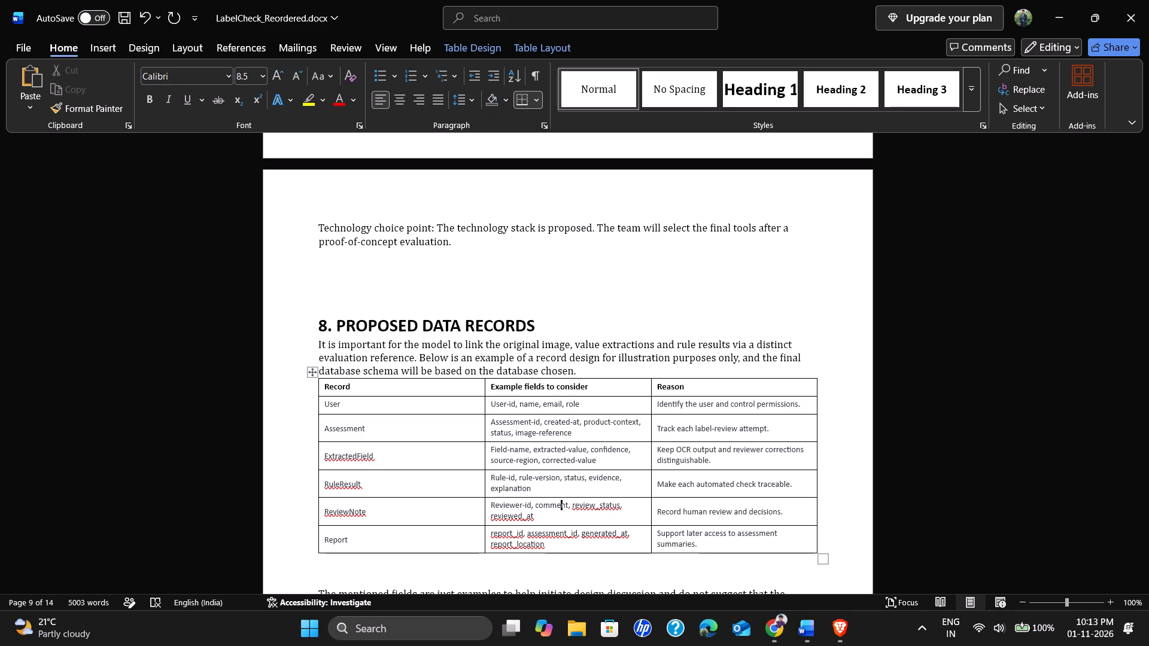
{"action": "key", "text": "Right"}
{"action": "key", "text": "Right"}
{"action": "key", "text": "Right"}
{"action": "key", "text": "Right"}
{"action": "key", "text": "Right"}
{"action": "key", "text": "Right"}
{"action": "key", "text": "Right"}
{"action": "key", "text": "Right"}
{"action": "key", "text": "Right"}
{"action": "key", "text": "Right"}
{"action": "key", "text": "Right"}
{"action": "key", "text": "BackSpace"}
{"action": "key", "text": "minus"}
{"action": "key", "text": "Down"}
{"action": "key", "text": "Left"}
{"action": "key", "text": "Left"}
{"action": "key", "text": "Left"}
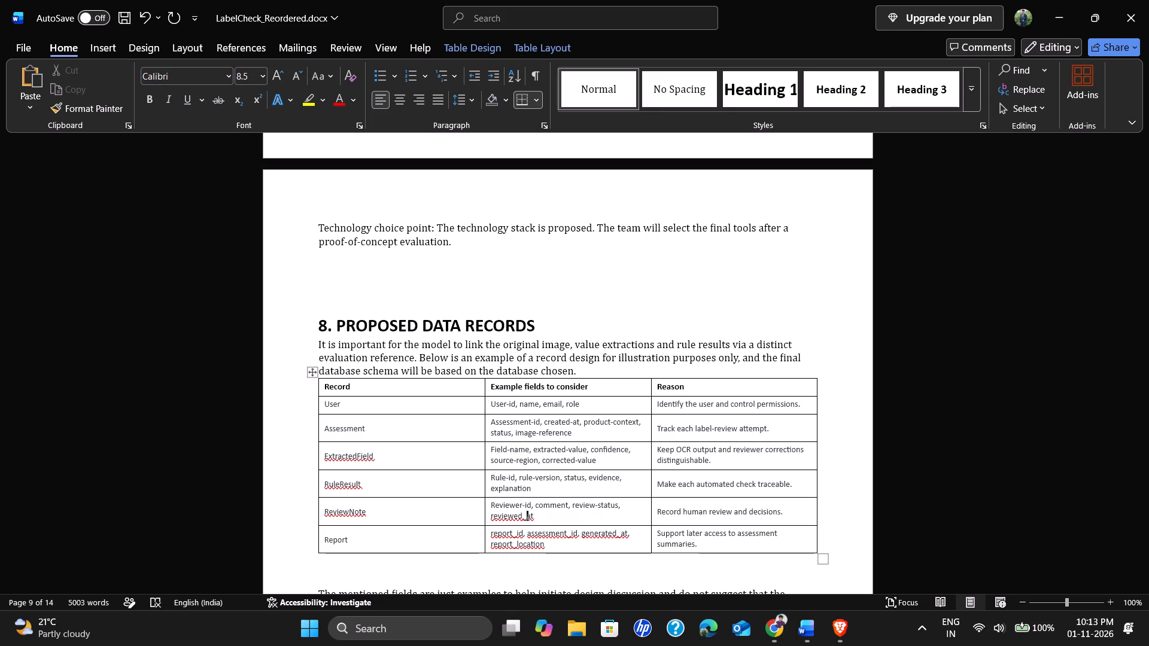
{"action": "key", "text": "BackSpace"}
{"action": "key", "text": "minus"}
Replace the underscores with hyphens in "report_location" and "report_id" in the Report row's example fields.
{"action": "key", "text": "Down"}
{"action": "key", "text": "Down"}
{"action": "key", "text": "Left"}
{"action": "key", "text": "Left"}
{"action": "key", "text": "Left"}
{"action": "key", "text": "BackSpace"}
{"action": "key", "text": "minus"}
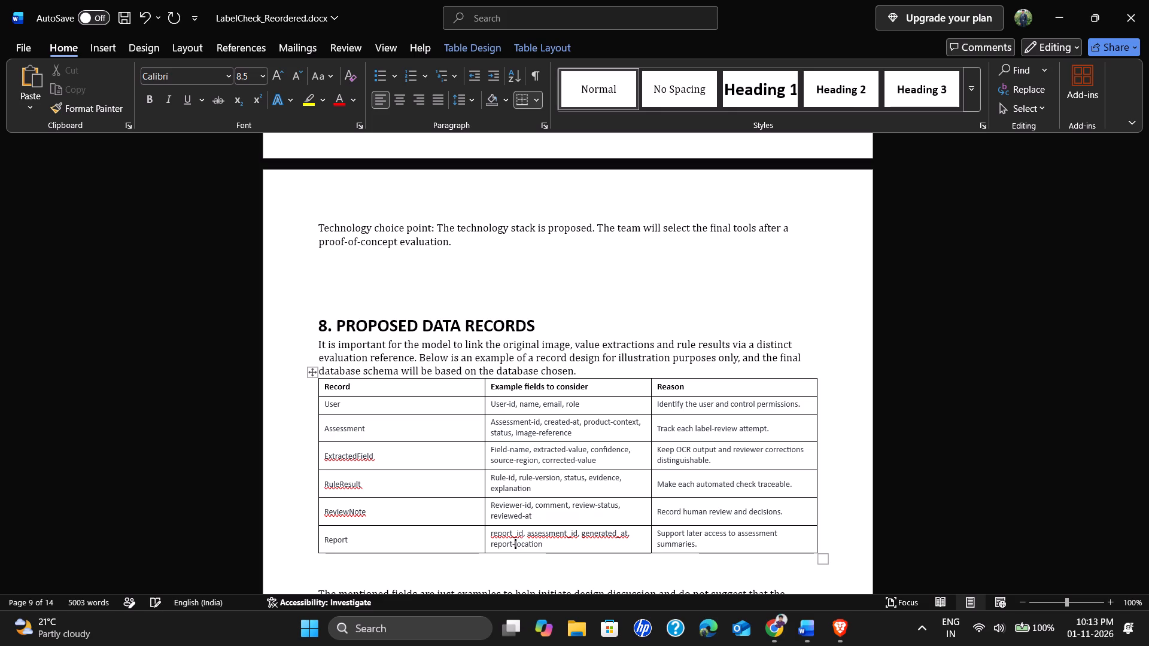
{"action": "key", "text": "Up"}
{"action": "key", "text": "BackSpace"}
{"action": "key", "text": "minus"}
Change "assessment_id" to "assessment-id" in the Report row's example fields.
{"action": "key", "text": "Right"}
{"action": "key", "text": "Right"}
{"action": "key", "text": "Right"}
{"action": "key", "text": "Right"}
{"action": "key", "text": "Right"}
{"action": "key", "text": "Right"}
{"action": "key", "text": "Right"}
{"action": "key", "text": "Right"}
{"action": "key", "text": "Right"}
{"action": "key", "text": "Right"}
{"action": "key", "text": "Right"}
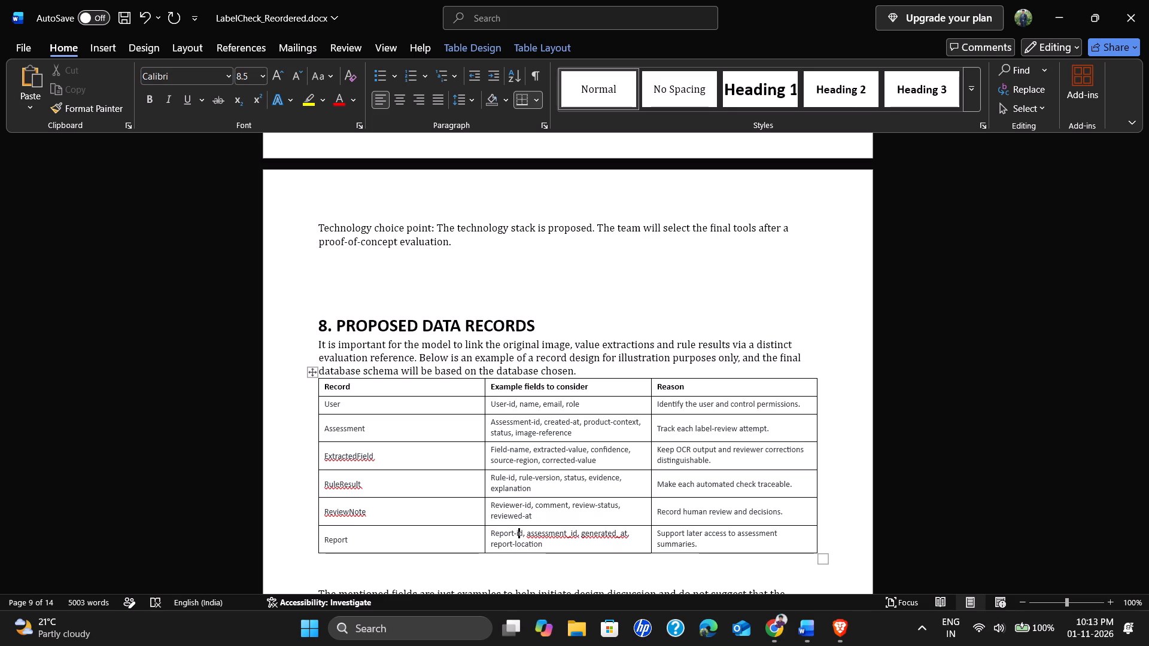
{"action": "key", "text": "Right"}
{"action": "key", "text": "Right"}
{"action": "key", "text": "Right"}
{"action": "key", "text": "Right"}
{"action": "key", "text": "BackSpace"}
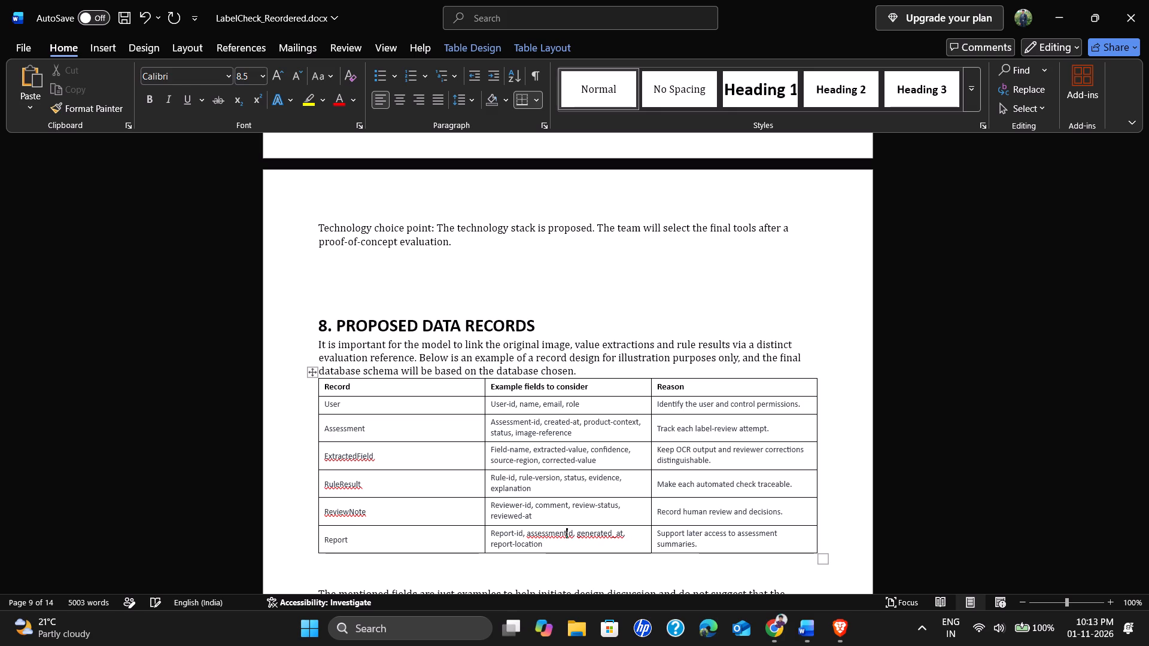
{"action": "key", "text": "minus"}
Change "generated_at" to "generated-at" in the Report row's example fields.
{"action": "key", "text": "Right"}
{"action": "key", "text": "Right"}
{"action": "key", "text": "Right"}
{"action": "key", "text": "Right"}
{"action": "key", "text": "Right"}
{"action": "key", "text": "Right"}
{"action": "key", "text": "Right"}
{"action": "key", "text": "Right"}
{"action": "key", "text": "Right"}
{"action": "key", "text": "Right"}
{"action": "key", "text": "Right"}
{"action": "key", "text": "Right"}
{"action": "key", "text": "Right"}
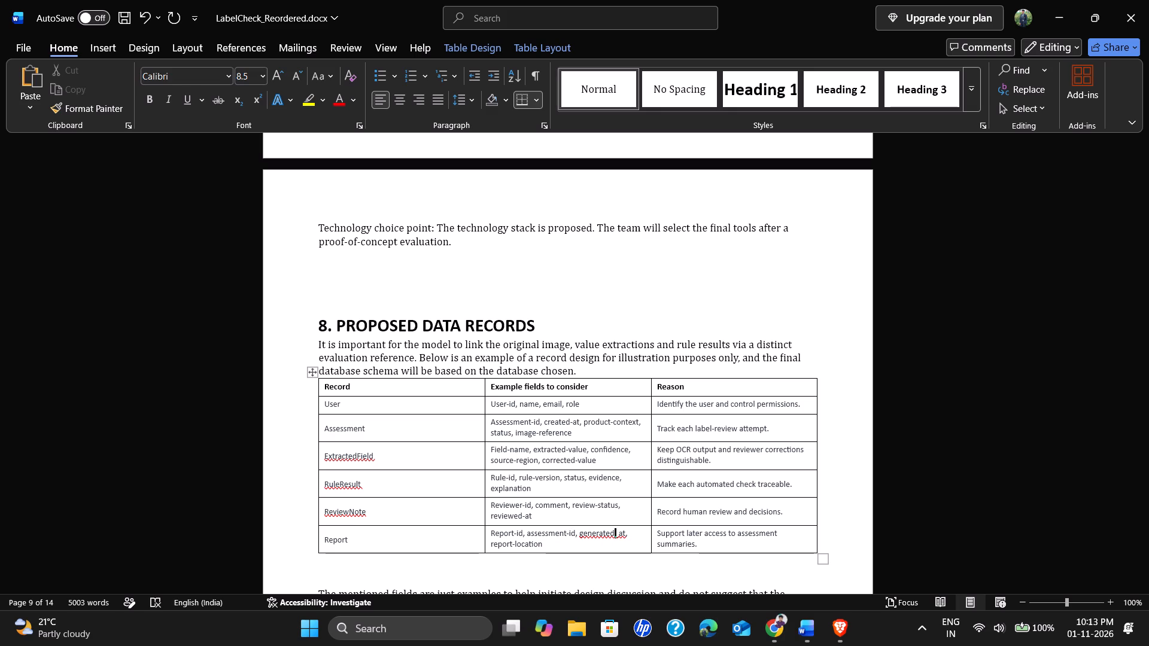
{"action": "key", "text": "Right"}
{"action": "key", "text": "BackSpace"}
{"action": "key", "text": "minus"}
Split the record name "ExtractedField" into "Extracted Field" in the Record column.
{"action": "left_click", "coordinate": [356, 455]}
{"action": "key", "text": "space"}
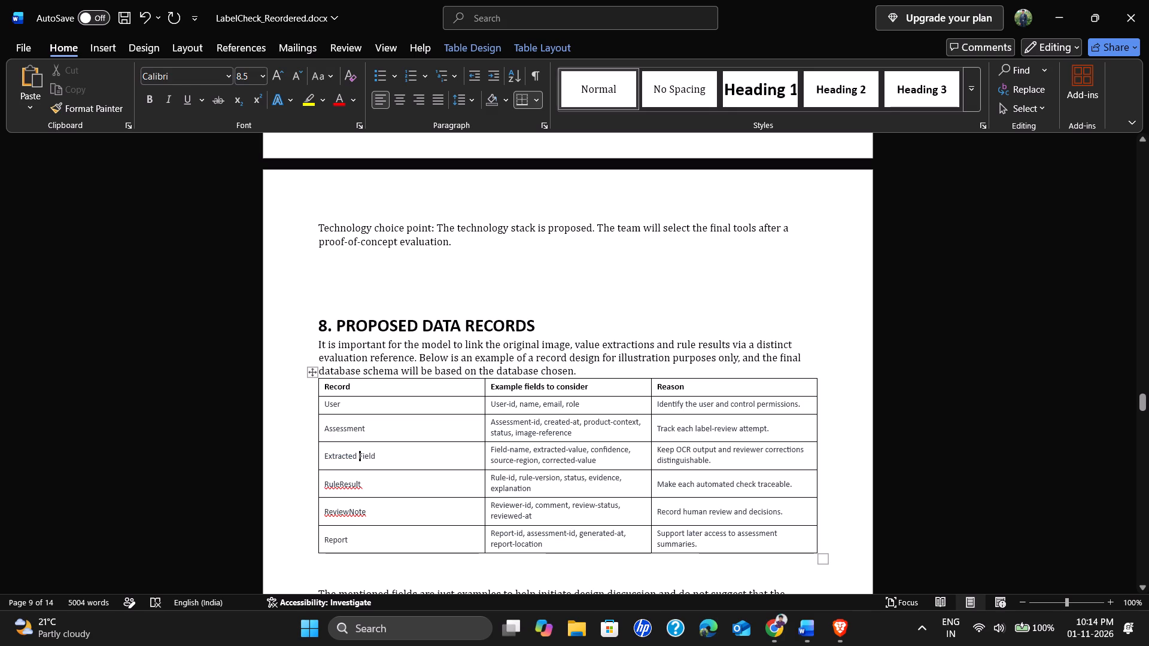
Split the record name "RuleResult" into "Rule Result" in the Record column.
{"action": "left_click", "coordinate": [337, 484]}
{"action": "key", "text": "0"}
{"action": "key", "text": "BackSpace"}
{"action": "key", "text": "Right"}
{"action": "key", "text": "space"}
Split the record name "ReviewNote" into "Review Note" in the Record column.
{"action": "key", "text": "Down"}
{"action": "key", "text": "Right"}
{"action": "key", "text": "space"}
{"action": "left_click", "coordinate": [367, 519]}
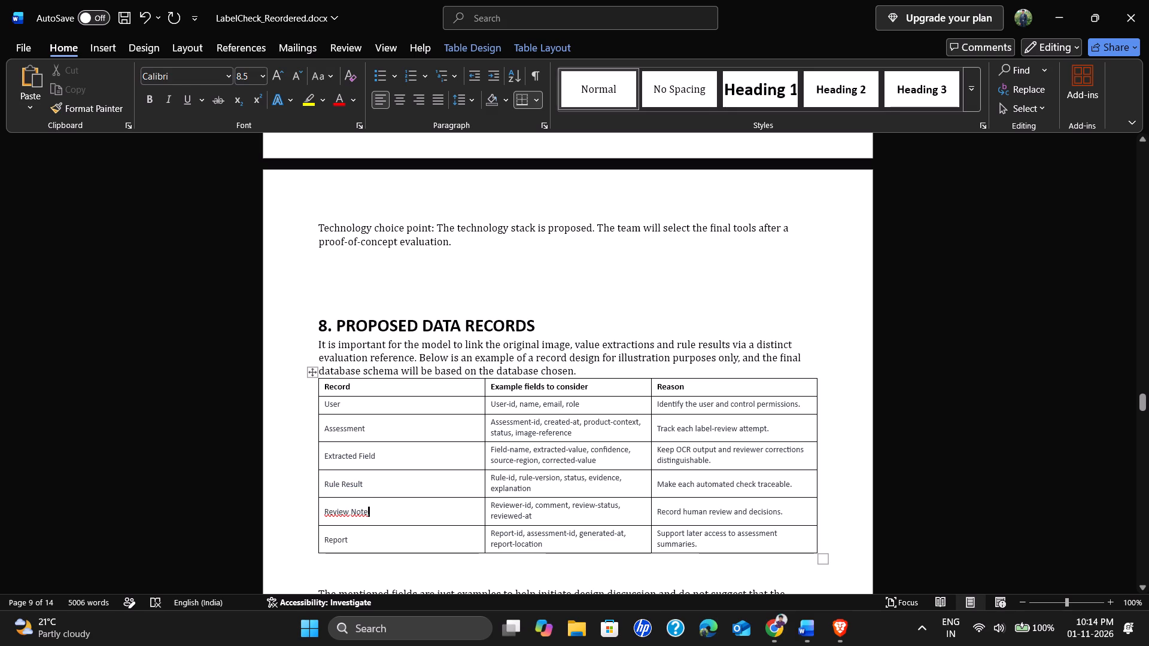
{"action": "left_click", "coordinate": [350, 512]}
{"action": "key", "text": "BackSpace"}
{"action": "key", "text": "minus"}
{"action": "key", "text": "BackSpace"}
{"action": "left_click", "coordinate": [378, 516]}
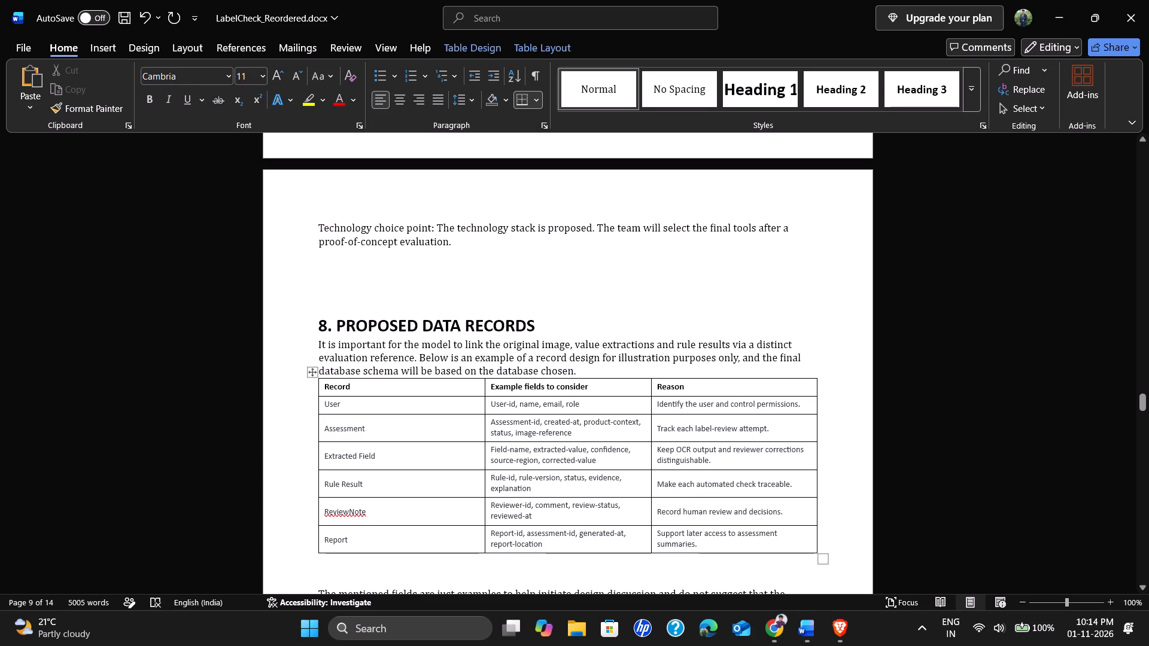
{"action": "left_click", "coordinate": [346, 514]}
{"action": "key", "text": "space"}
Split the software names into "Reg Ask", "Loft Ware" and "Nice Label" in the competitor table's existing label-review software row.
{"action": "scroll", "coordinate": [408, 504], "scroll_direction": "down", "scroll_amount": 1}
{"action": "scroll", "coordinate": [458, 484], "scroll_direction": "down", "scroll_amount": 3}
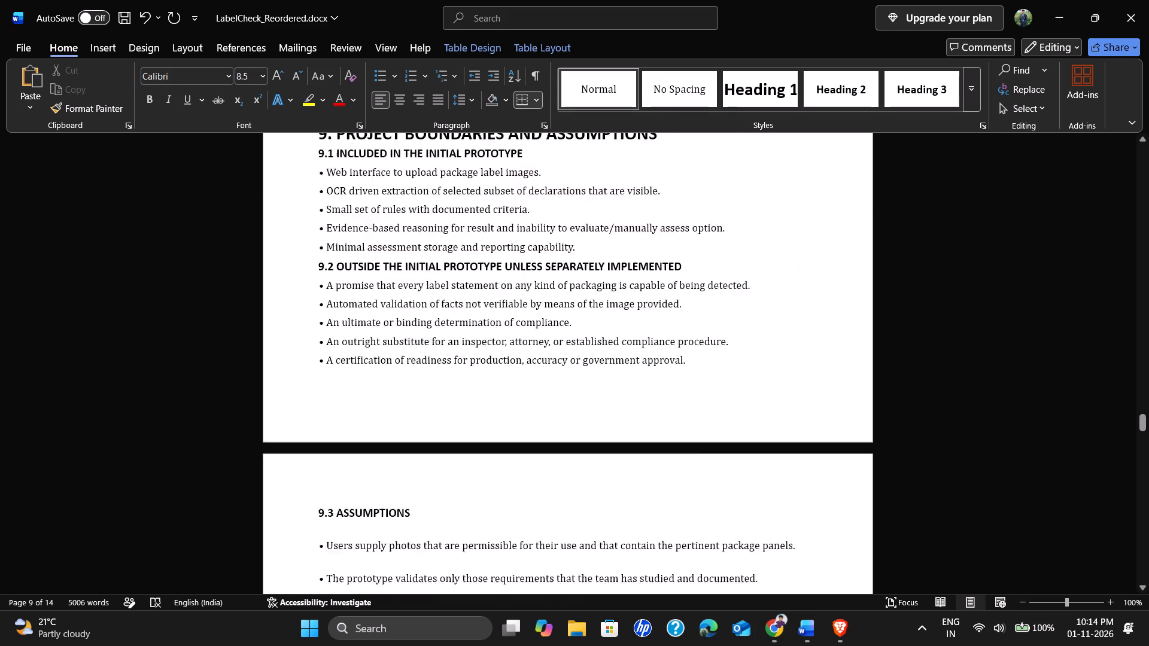
{"action": "scroll", "coordinate": [458, 484], "scroll_direction": "down", "scroll_amount": 3}
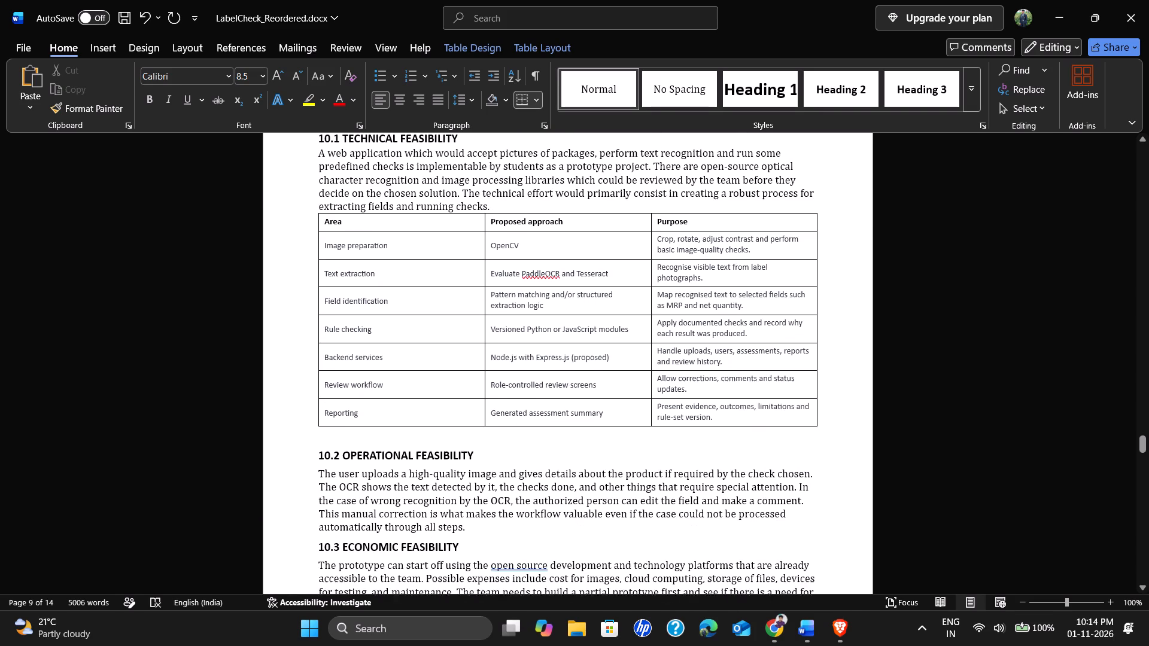
{"action": "scroll", "coordinate": [458, 484], "scroll_direction": "down", "scroll_amount": 1}
{"action": "scroll", "coordinate": [555, 342], "scroll_direction": "down", "scroll_amount": 2}
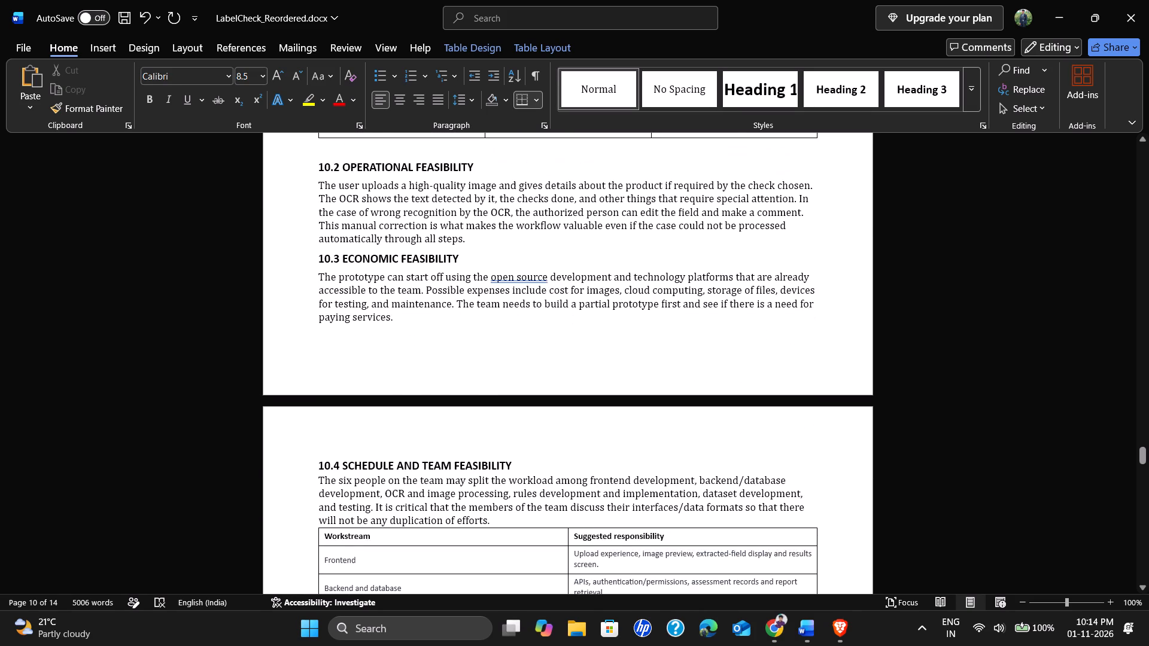
{"action": "scroll", "coordinate": [555, 342], "scroll_direction": "down", "scroll_amount": 4}
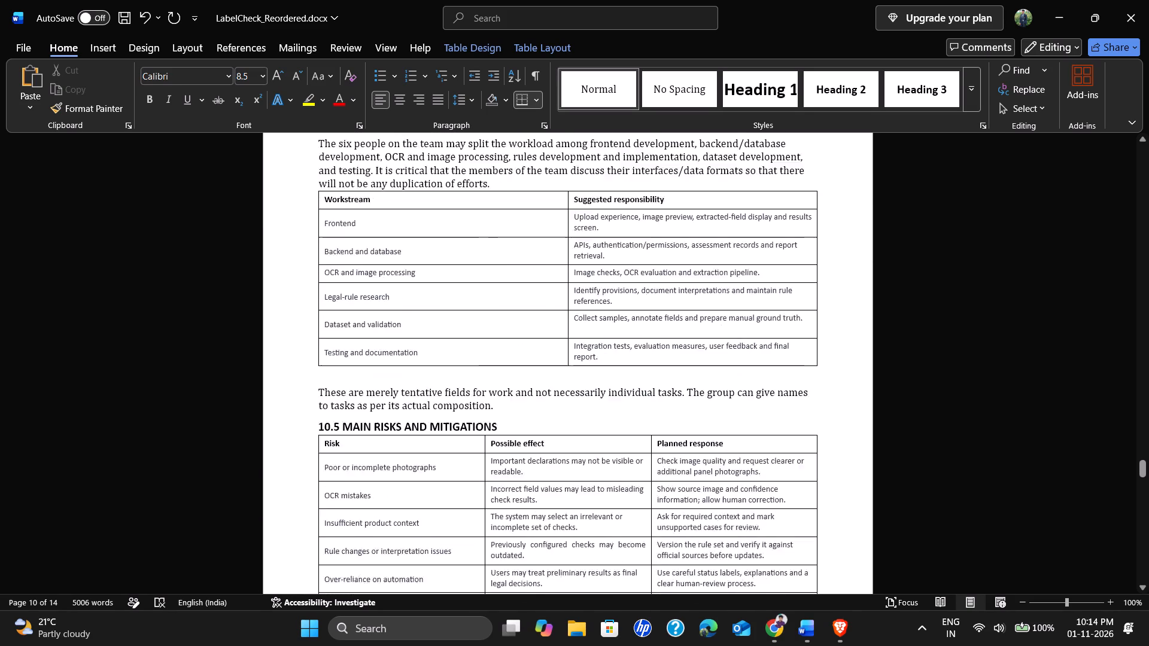
{"action": "scroll", "coordinate": [555, 342], "scroll_direction": "down", "scroll_amount": 2}
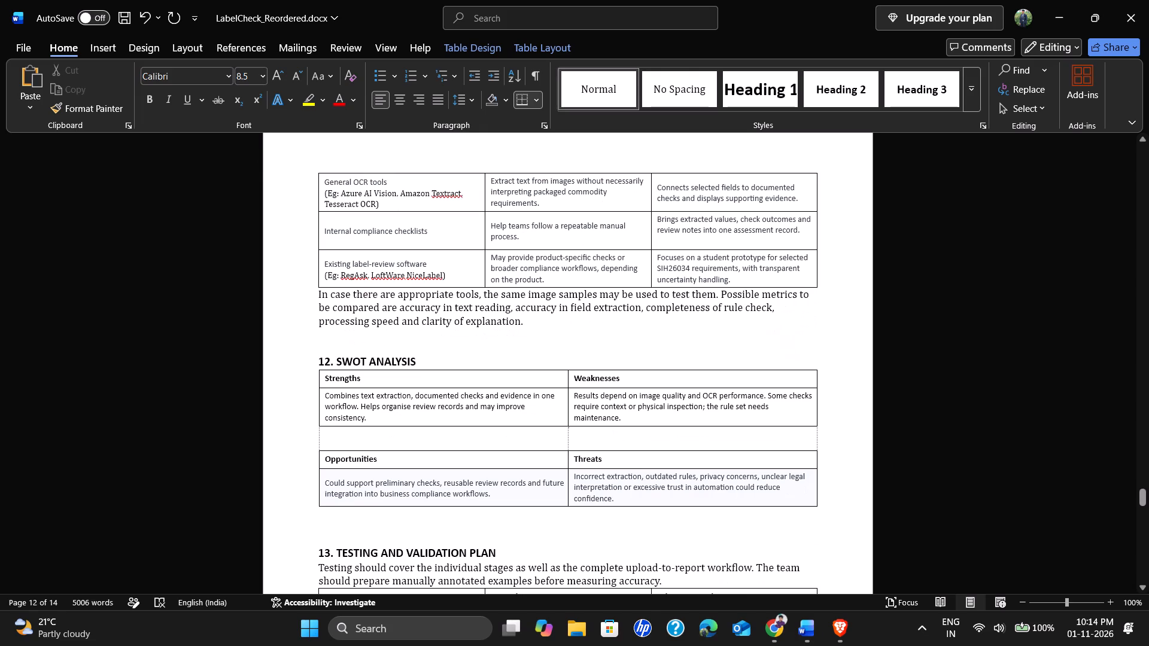
{"action": "left_click", "coordinate": [357, 276]}
{"action": "key", "text": "Left"}
{"action": "key", "text": "space"}
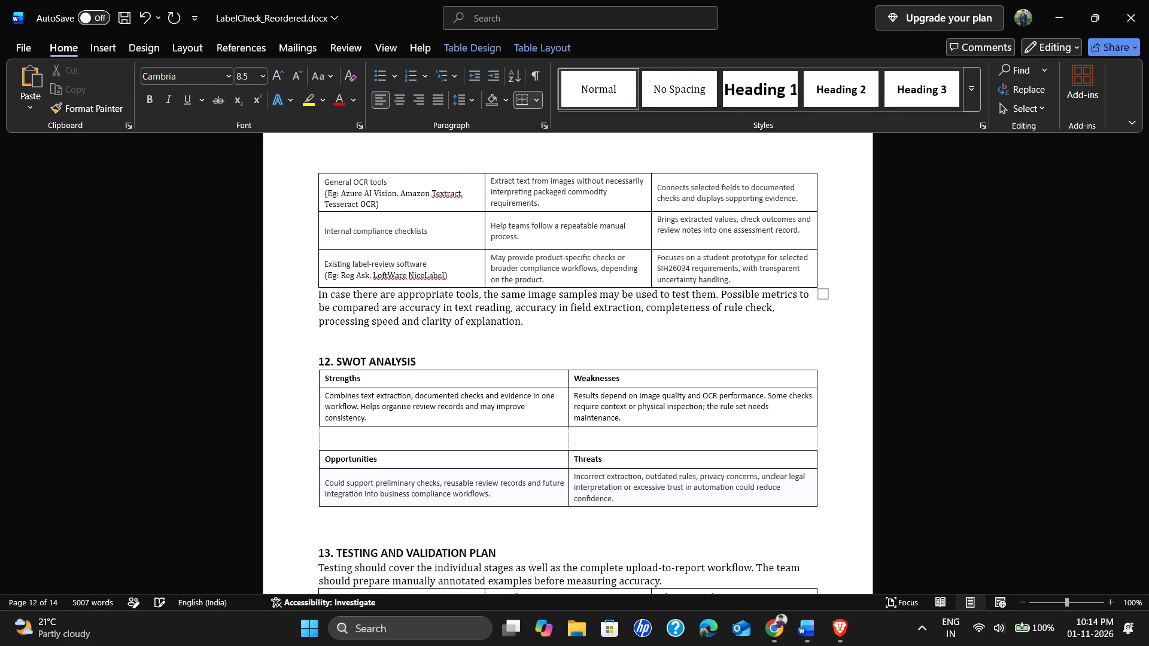
{"action": "left_click", "coordinate": [388, 274]}
{"action": "key", "text": "space"}
{"action": "left_click", "coordinate": [427, 275]}
{"action": "key", "text": "space"}
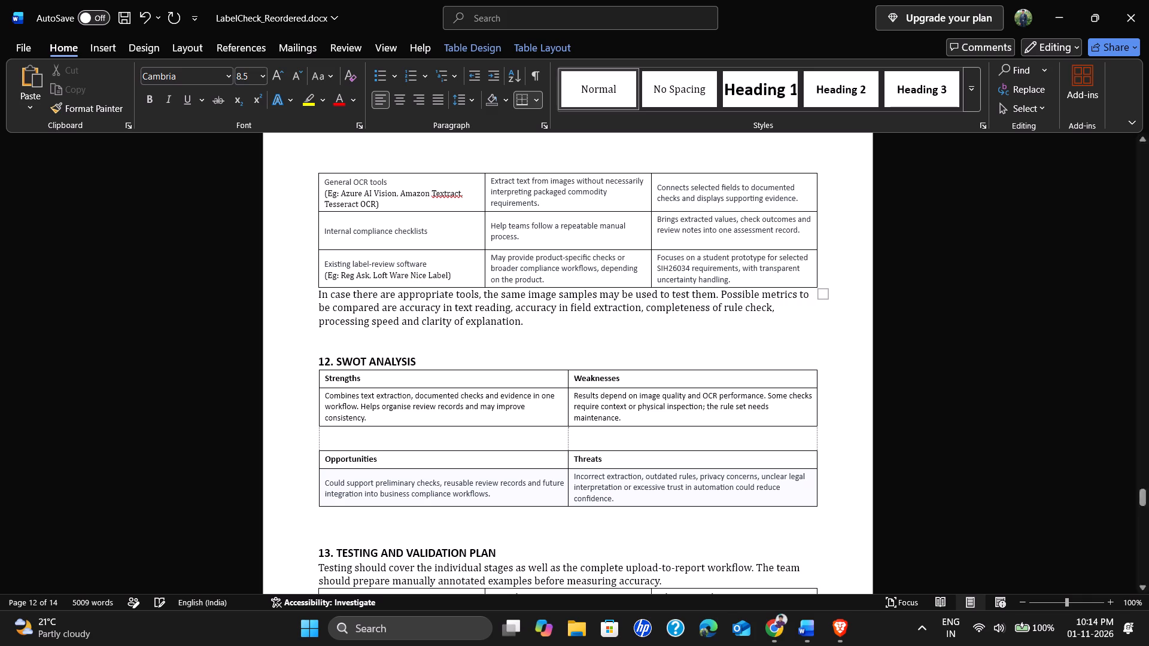
Delete the extra full stop after "rule" at the end of the additional date-declaration clarification paragraph.
{"action": "scroll", "coordinate": [454, 244], "scroll_direction": "up", "scroll_amount": 1}
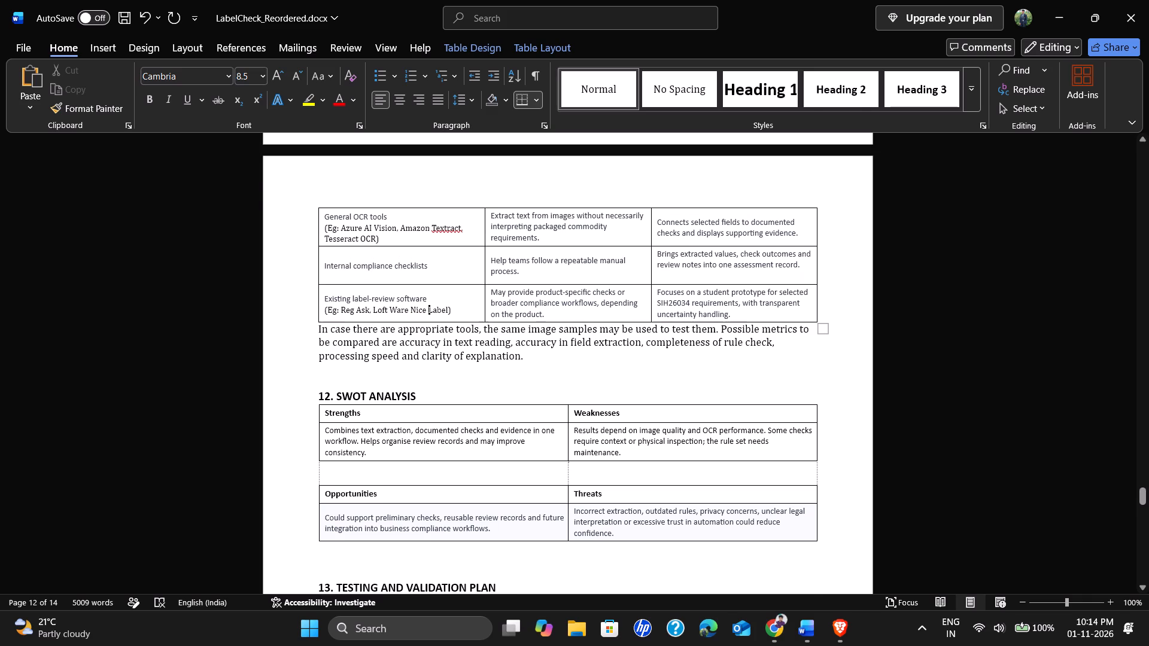
{"action": "scroll", "coordinate": [454, 244], "scroll_direction": "up", "scroll_amount": 1}
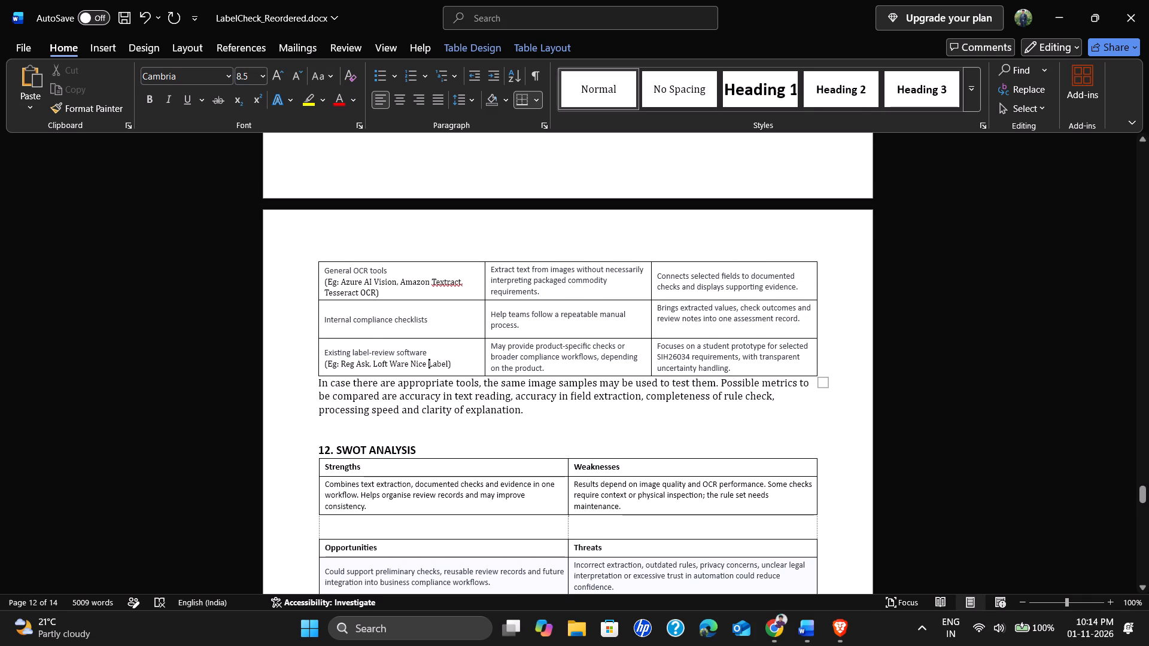
{"action": "scroll", "coordinate": [459, 318], "scroll_direction": "down", "scroll_amount": 4}
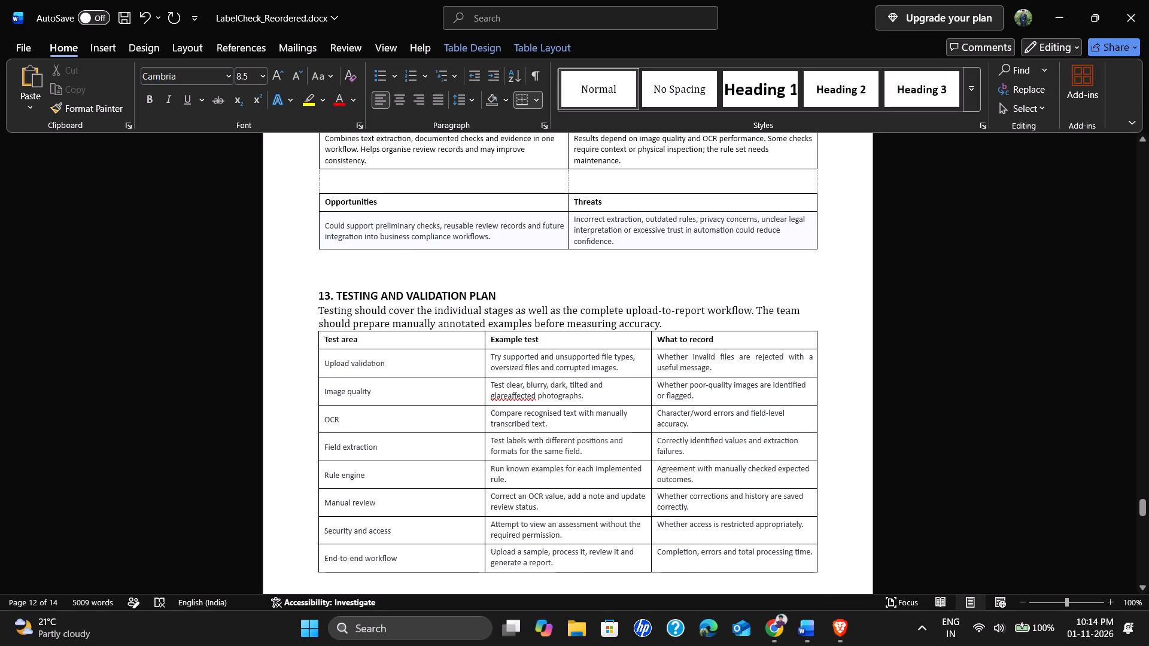
{"action": "scroll", "coordinate": [521, 428], "scroll_direction": "down", "scroll_amount": 1}
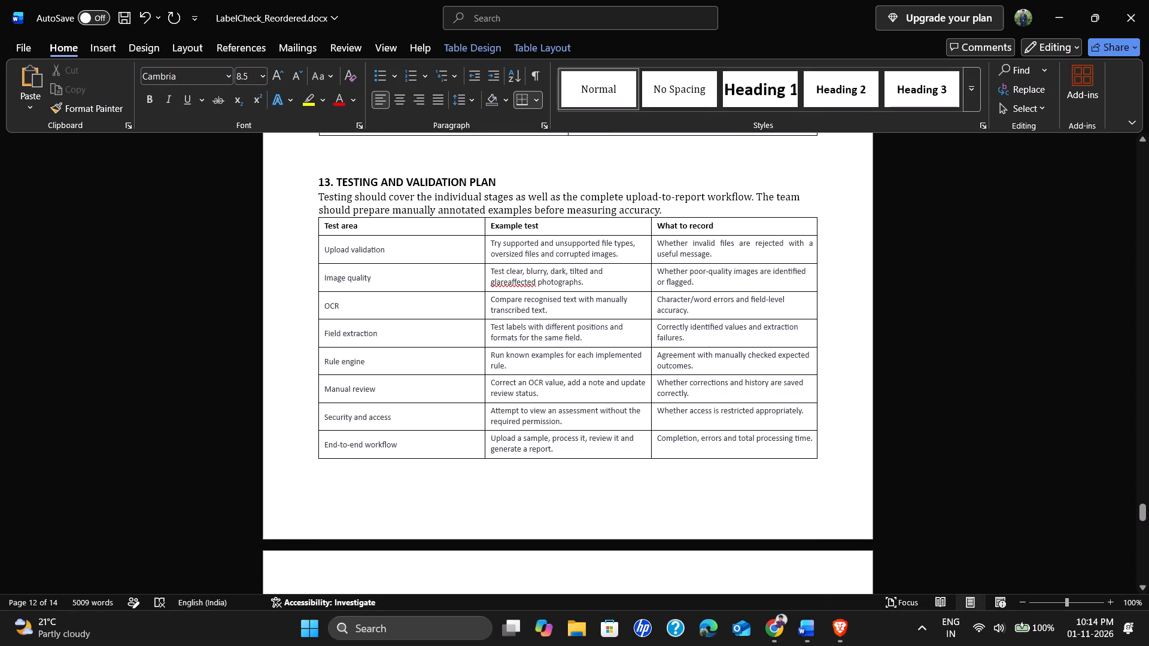
{"action": "scroll", "coordinate": [521, 428], "scroll_direction": "down", "scroll_amount": 3}
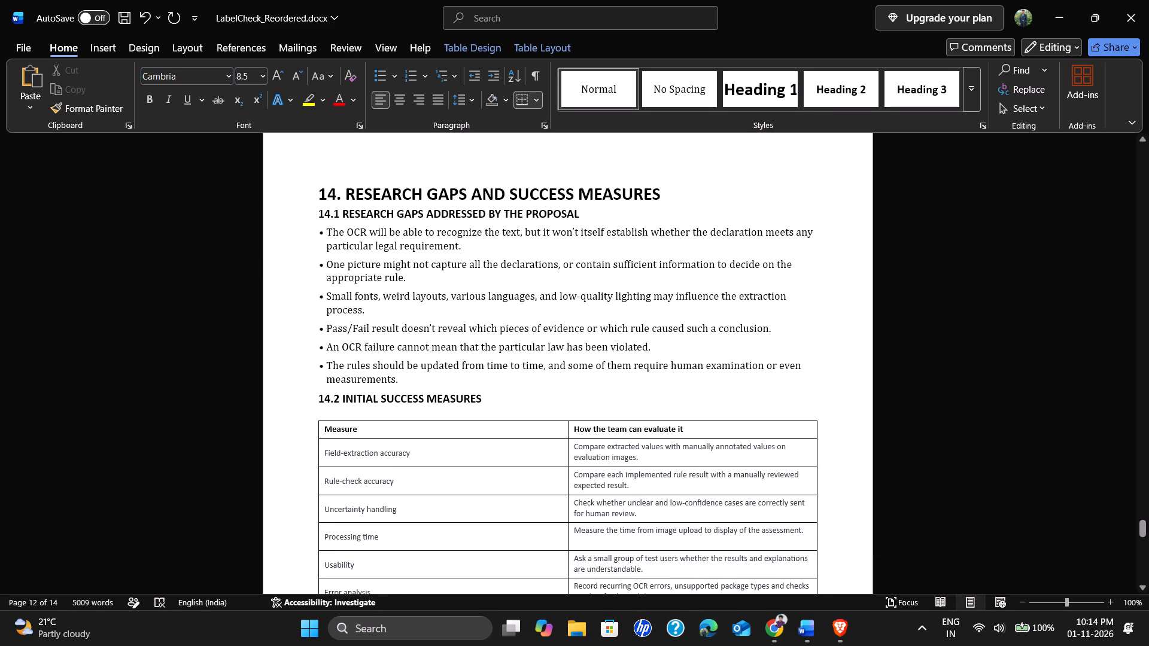
{"action": "scroll", "coordinate": [521, 428], "scroll_direction": "down", "scroll_amount": 4}
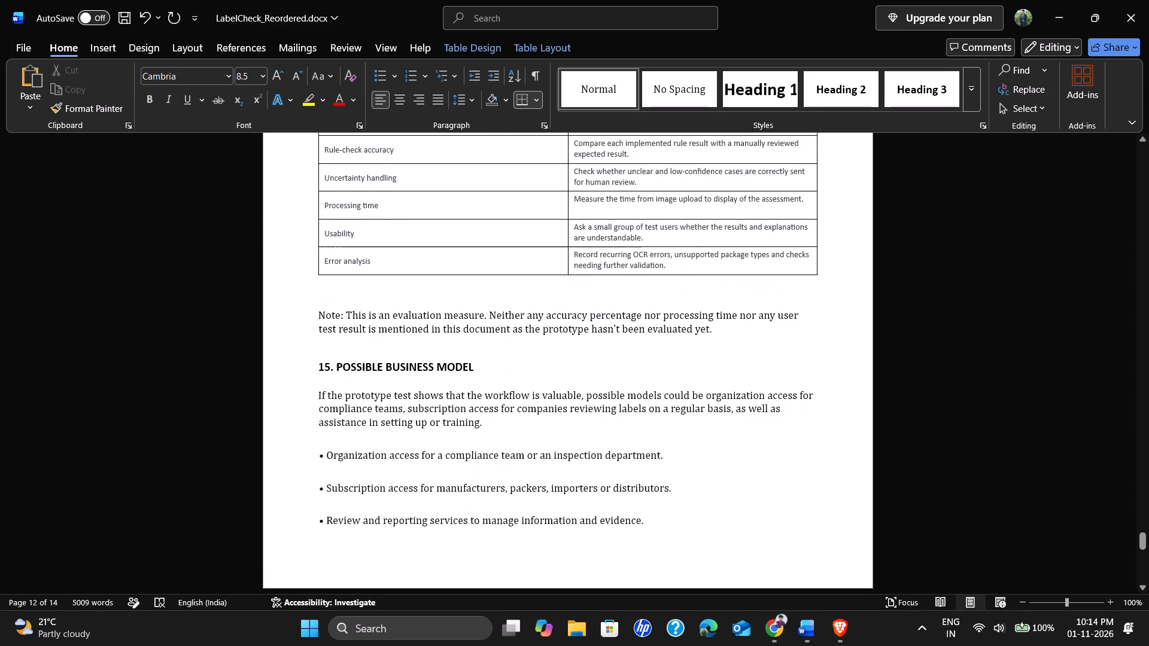
{"action": "scroll", "coordinate": [521, 428], "scroll_direction": "down", "scroll_amount": 4}
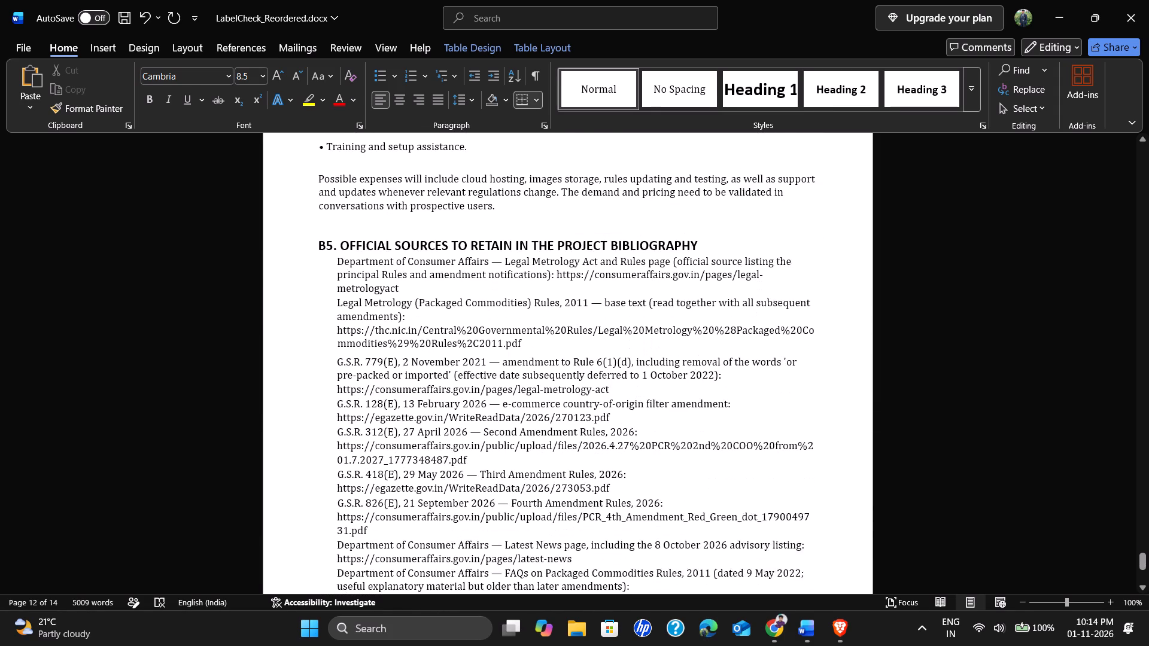
{"action": "scroll", "coordinate": [521, 428], "scroll_direction": "down", "scroll_amount": 3}
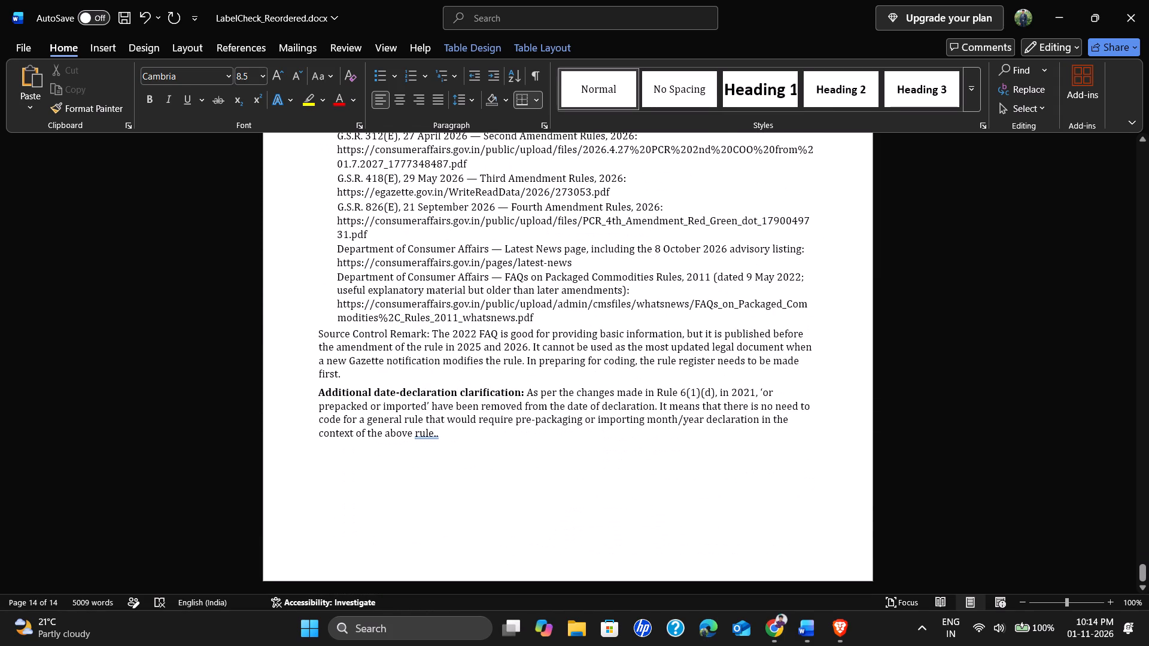
{"action": "left_click", "coordinate": [450, 432]}
{"action": "key", "text": "BackSpace"}
{"action": "key", "text": "BackSpace"}
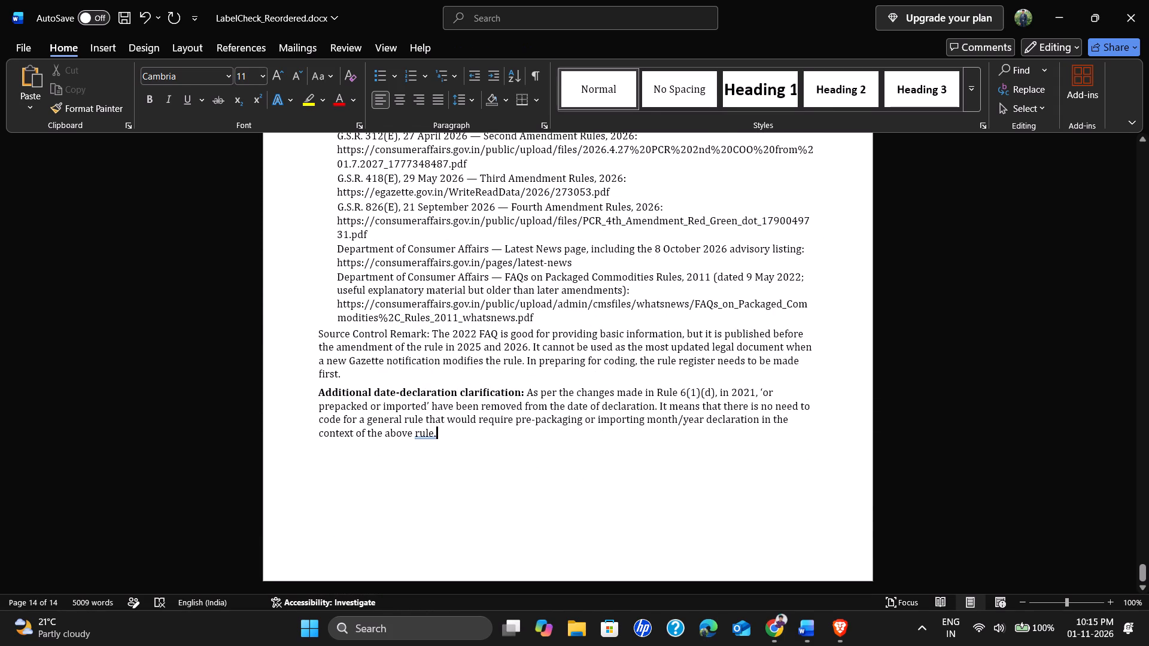
{"action": "left_click", "coordinate": [433, 434]}
{"action": "key", "text": "space"}
{"action": "key", "text": "BackSpace"}
Review the document from the closing bibliography section back to the title page.
{"action": "scroll", "coordinate": [474, 388], "scroll_direction": "up", "scroll_amount": 2}
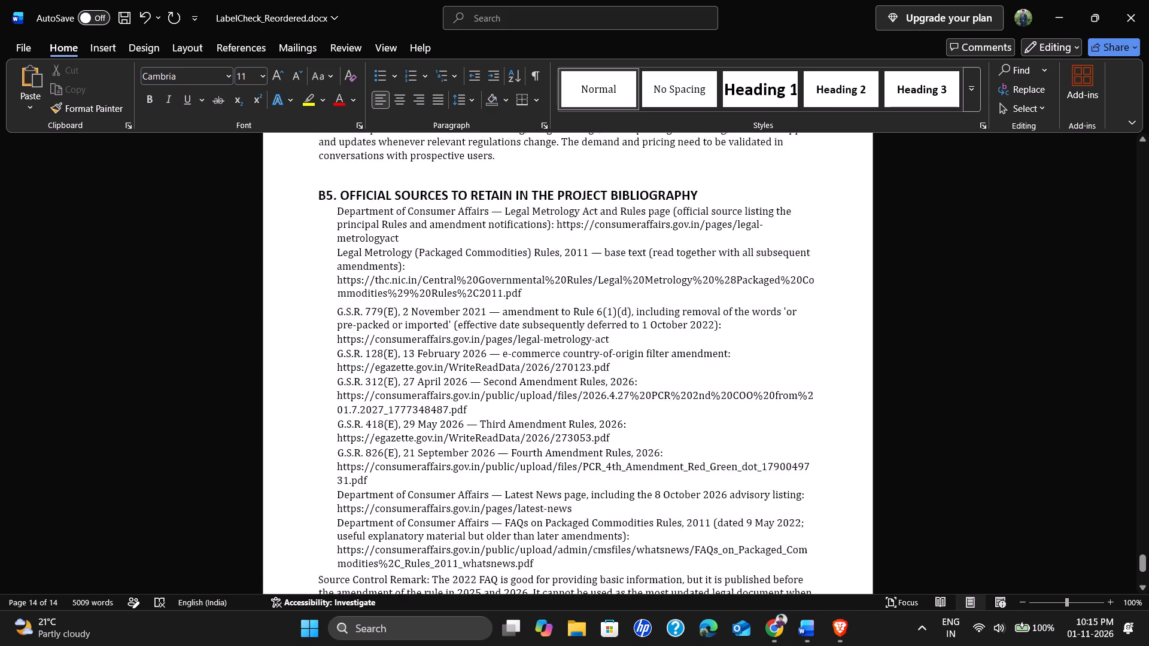
{"action": "scroll", "coordinate": [474, 388], "scroll_direction": "up", "scroll_amount": 9}
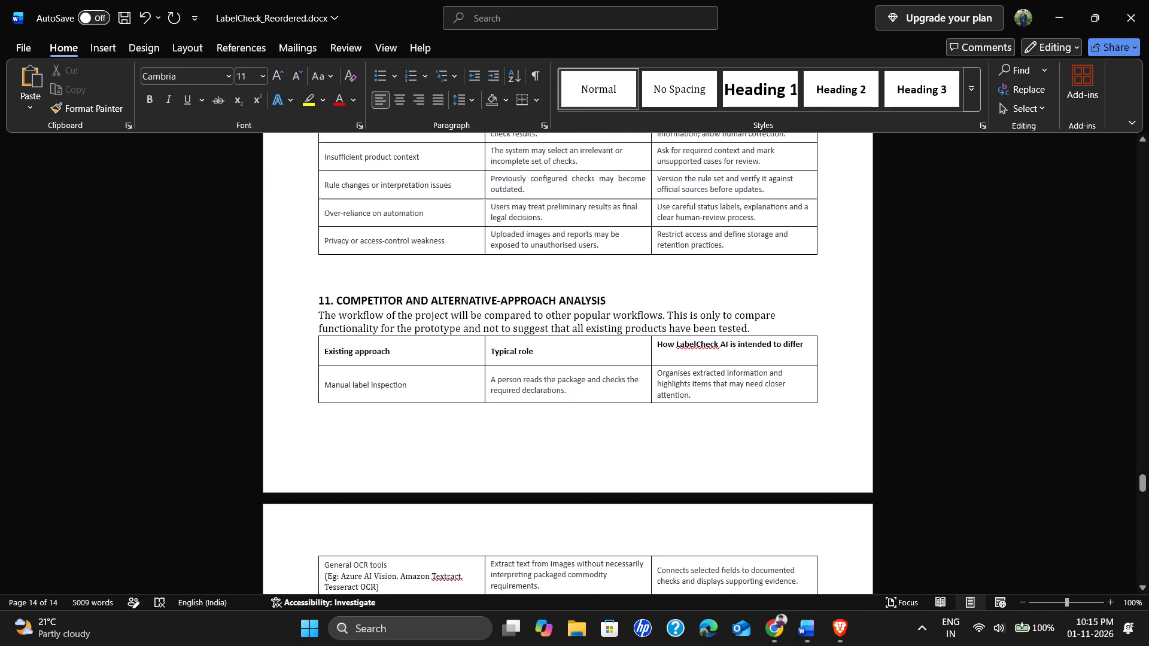
{"action": "scroll", "coordinate": [474, 388], "scroll_direction": "up", "scroll_amount": 5}
{"action": "scroll", "coordinate": [474, 388], "scroll_direction": "right", "scroll_amount": 1}
{"action": "scroll", "coordinate": [474, 388], "scroll_direction": "up", "scroll_amount": 1}
{"action": "scroll", "coordinate": [474, 388], "scroll_direction": "right", "scroll_amount": 1}
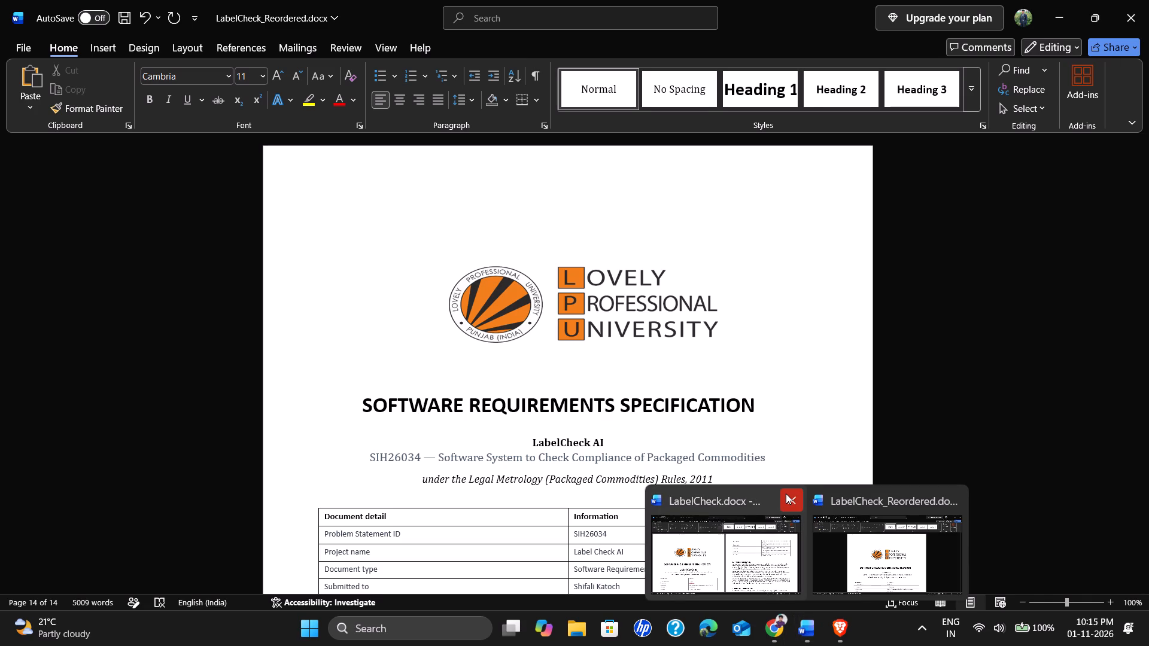
Close the separate LabelCheck.docx document, keeping LabelCheck_Reordered.docx open.
{"action": "left_click", "coordinate": [788, 493]}
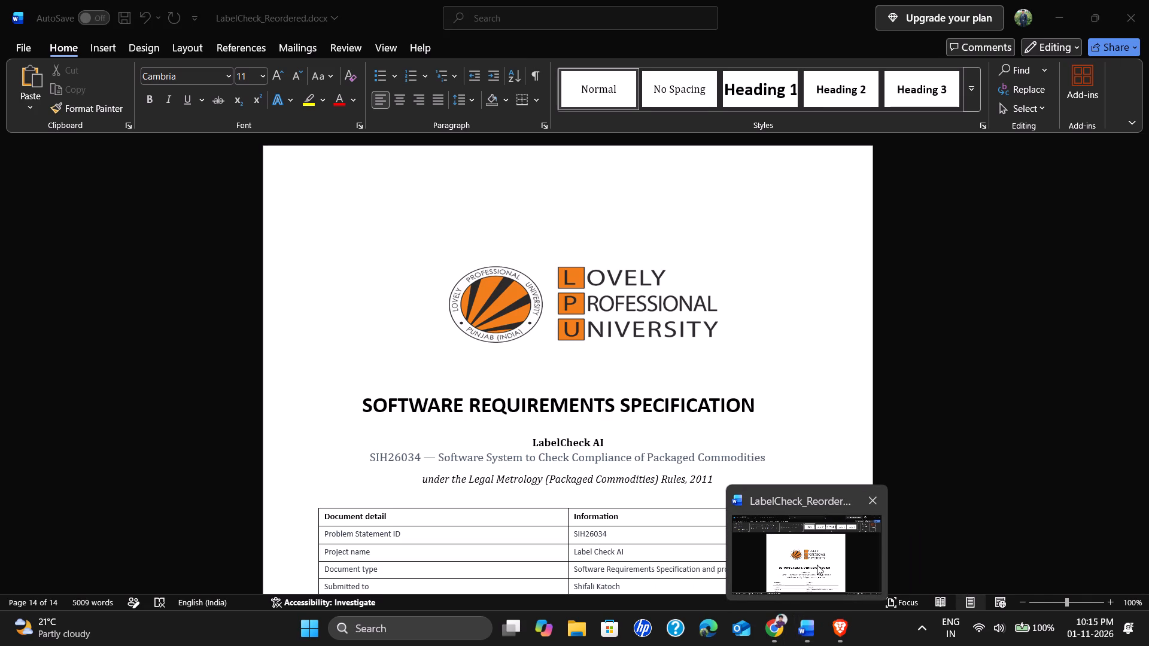
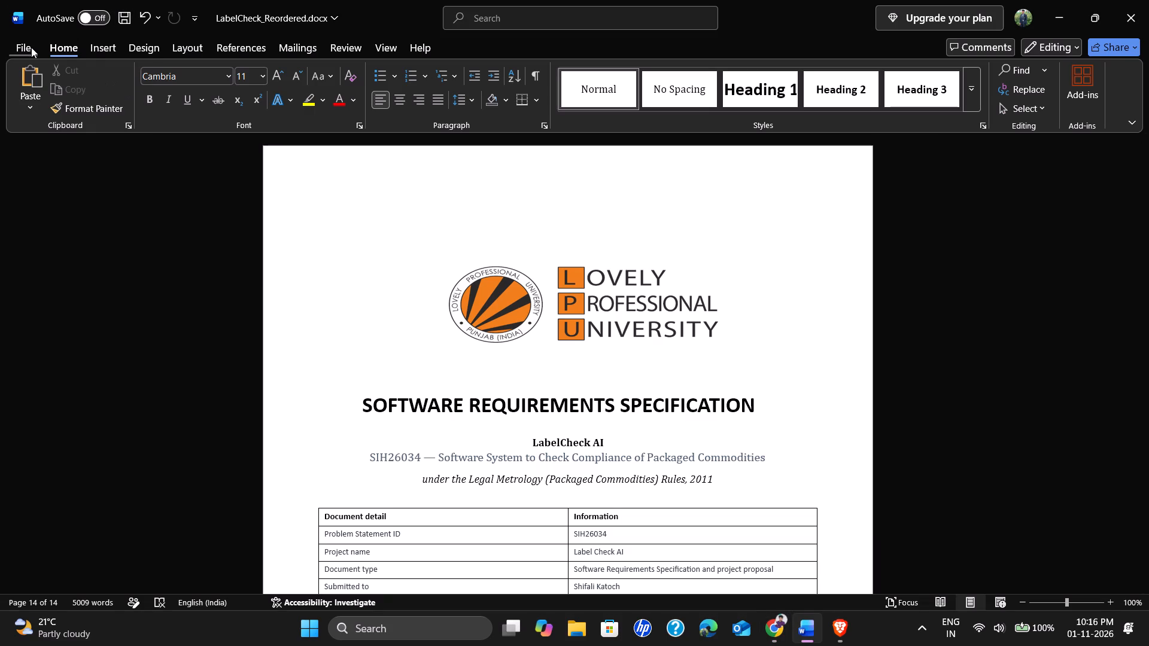
{"action": "scroll", "coordinate": [380, 332], "scroll_direction": "down", "scroll_amount": 3}
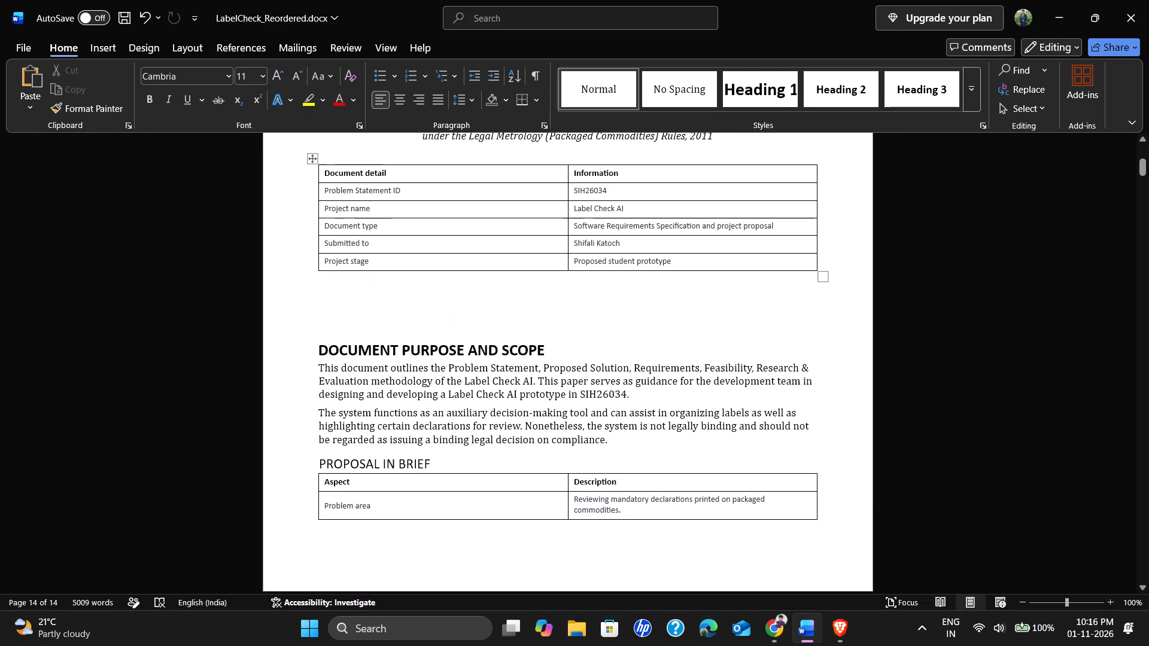
{"action": "scroll", "coordinate": [380, 332], "scroll_direction": "down", "scroll_amount": 3}
{"action": "scroll", "coordinate": [380, 332], "scroll_direction": "up", "scroll_amount": 4}
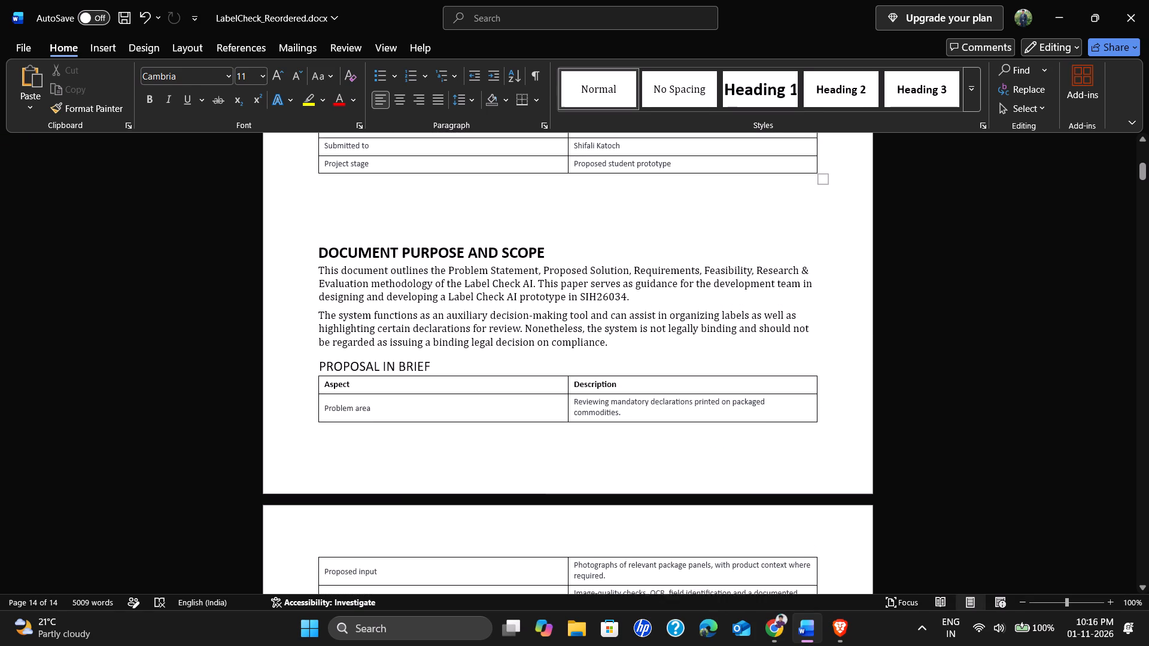
{"action": "scroll", "coordinate": [380, 332], "scroll_direction": "up", "scroll_amount": 1}
{"action": "scroll", "coordinate": [380, 332], "scroll_direction": "down", "scroll_amount": 4}
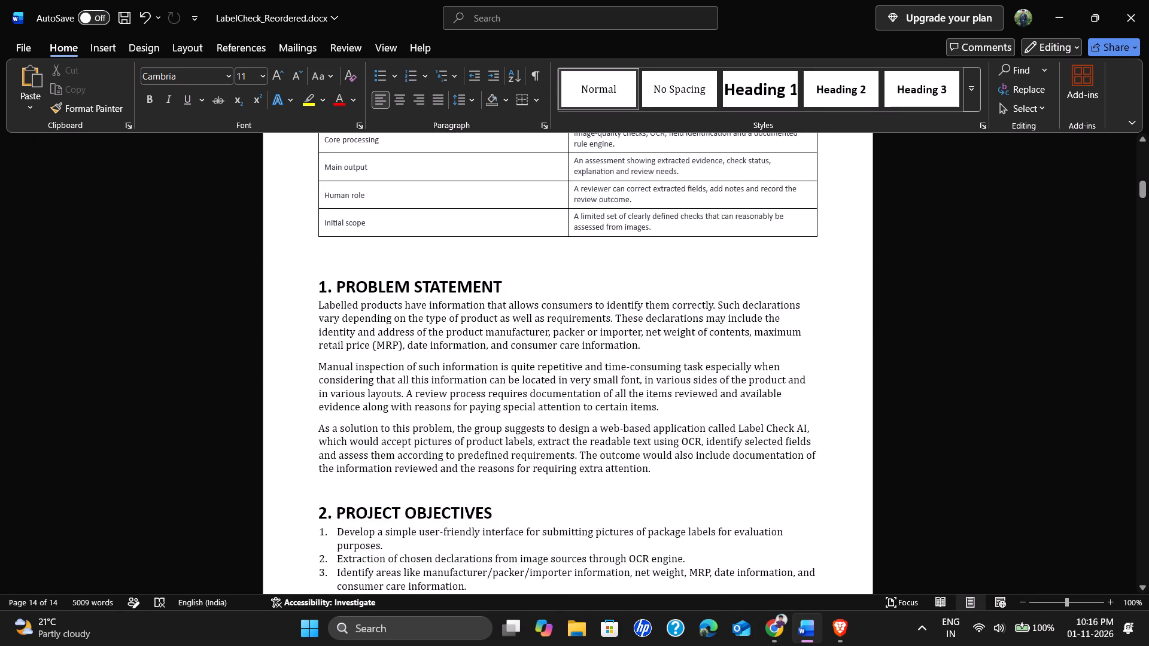
{"action": "scroll", "coordinate": [380, 332], "scroll_direction": "down", "scroll_amount": 7}
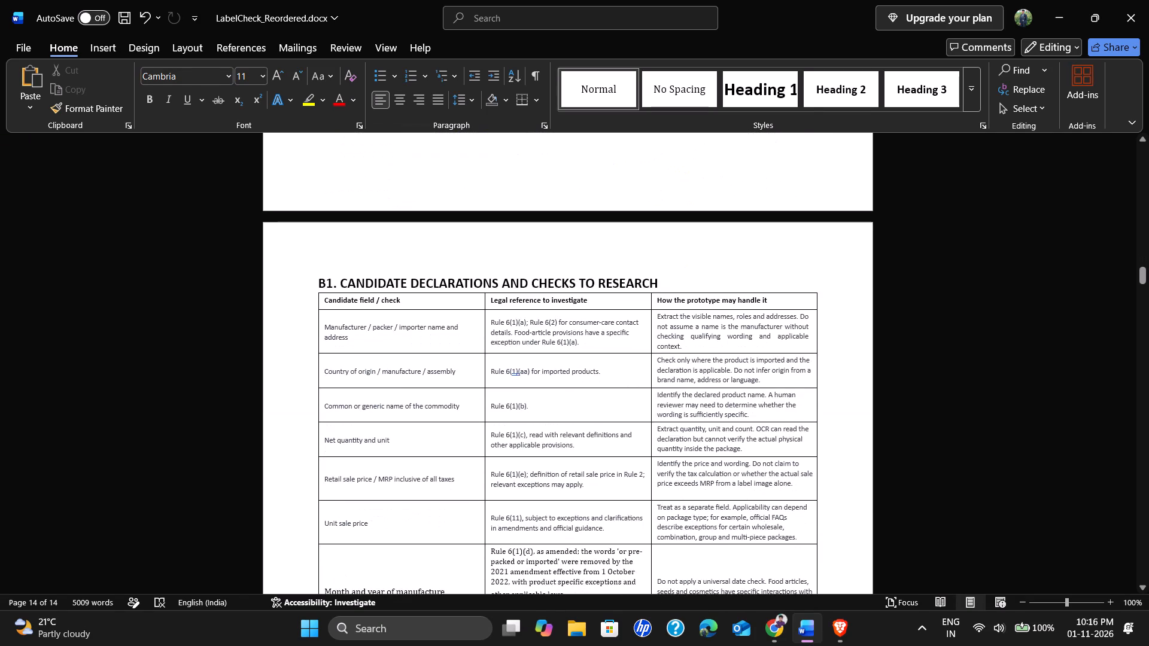
{"action": "scroll", "coordinate": [380, 332], "scroll_direction": "down", "scroll_amount": 3}
{"action": "scroll", "coordinate": [380, 332], "scroll_direction": "up", "scroll_amount": 1}
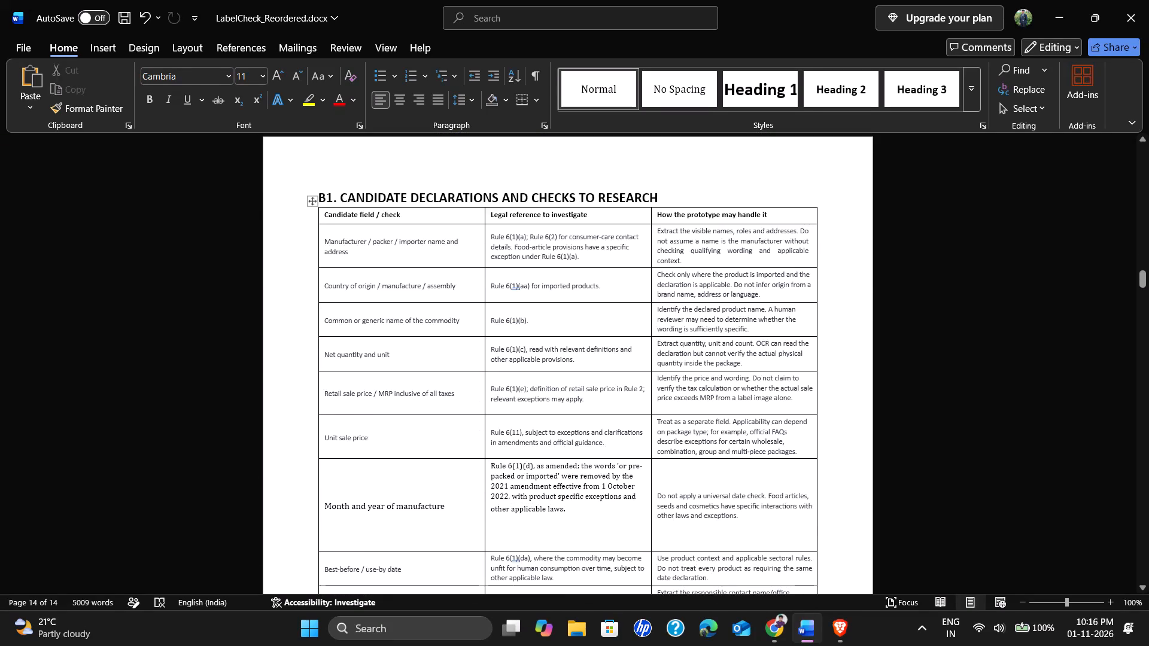
{"action": "scroll", "coordinate": [380, 332], "scroll_direction": "up", "scroll_amount": 1}
{"action": "scroll", "coordinate": [380, 332], "scroll_direction": "down", "scroll_amount": 8}
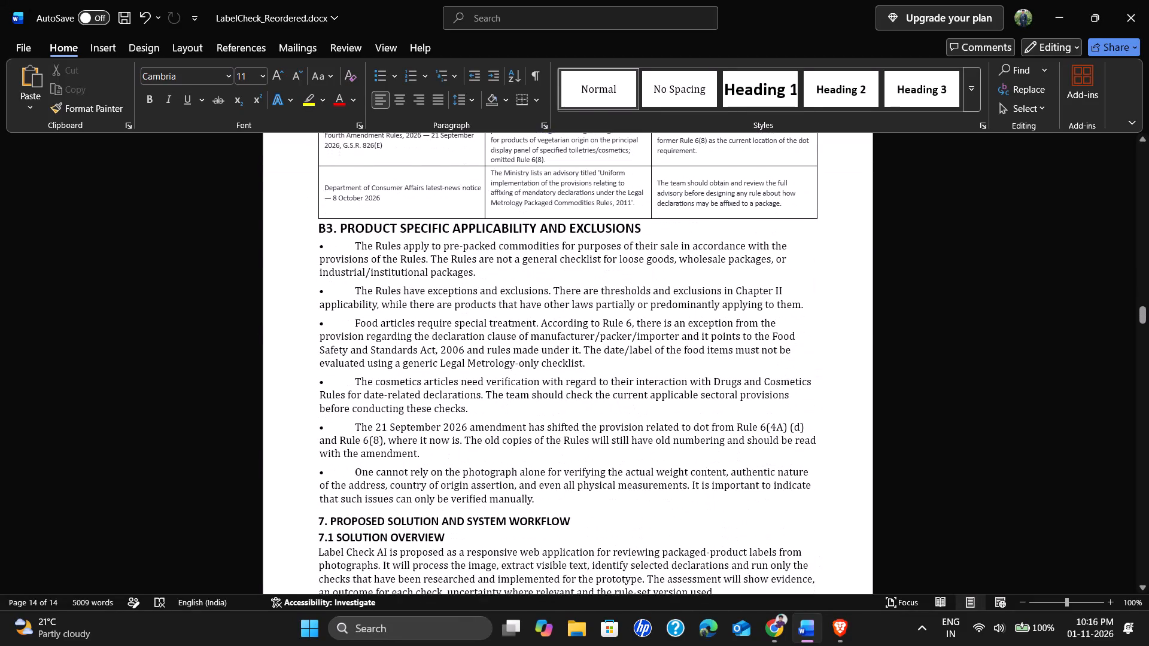
{"action": "scroll", "coordinate": [380, 332], "scroll_direction": "down", "scroll_amount": 2}
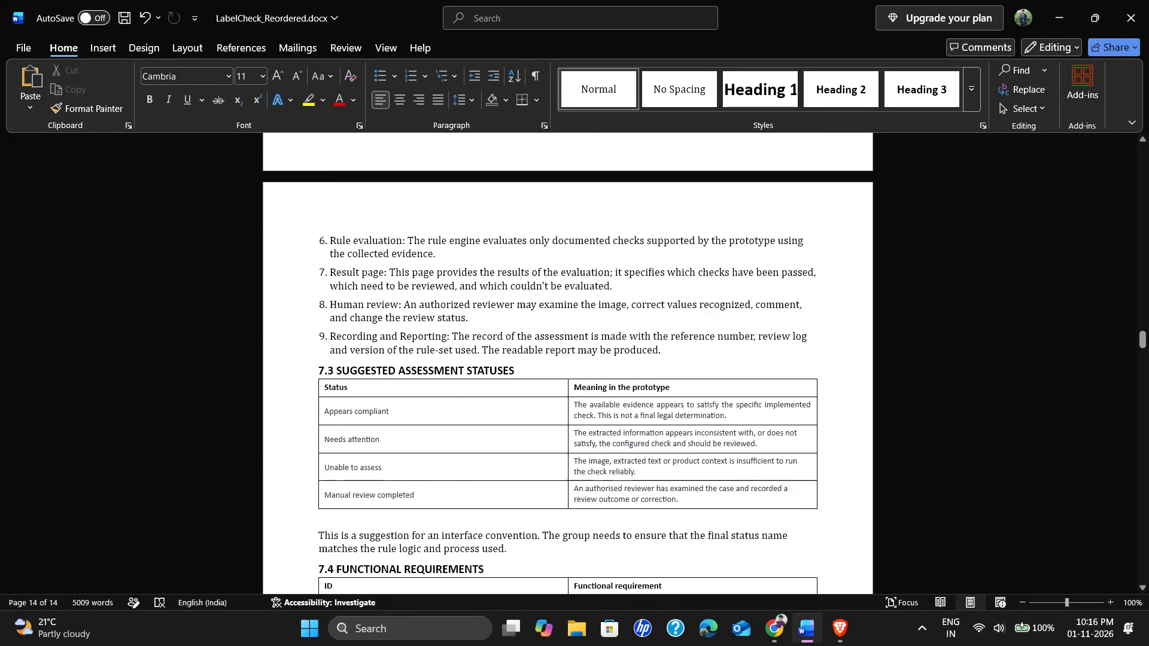
{"action": "scroll", "coordinate": [380, 332], "scroll_direction": "down", "scroll_amount": 2}
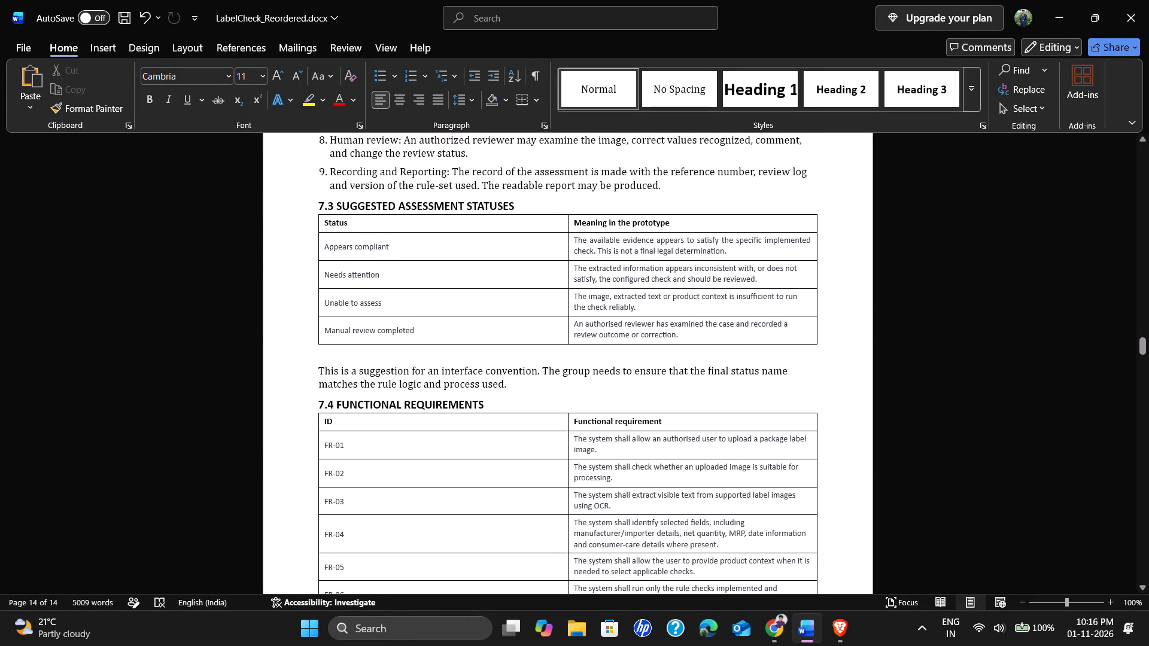
{"action": "scroll", "coordinate": [380, 332], "scroll_direction": "down", "scroll_amount": 2}
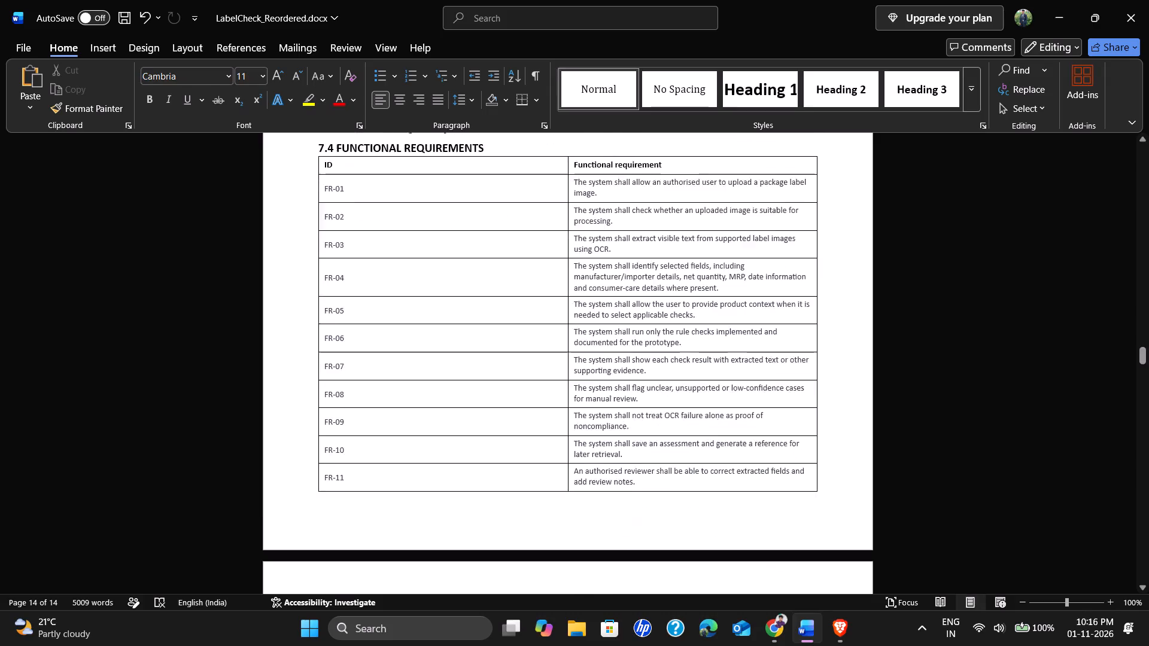
{"action": "scroll", "coordinate": [380, 332], "scroll_direction": "down", "scroll_amount": 1}
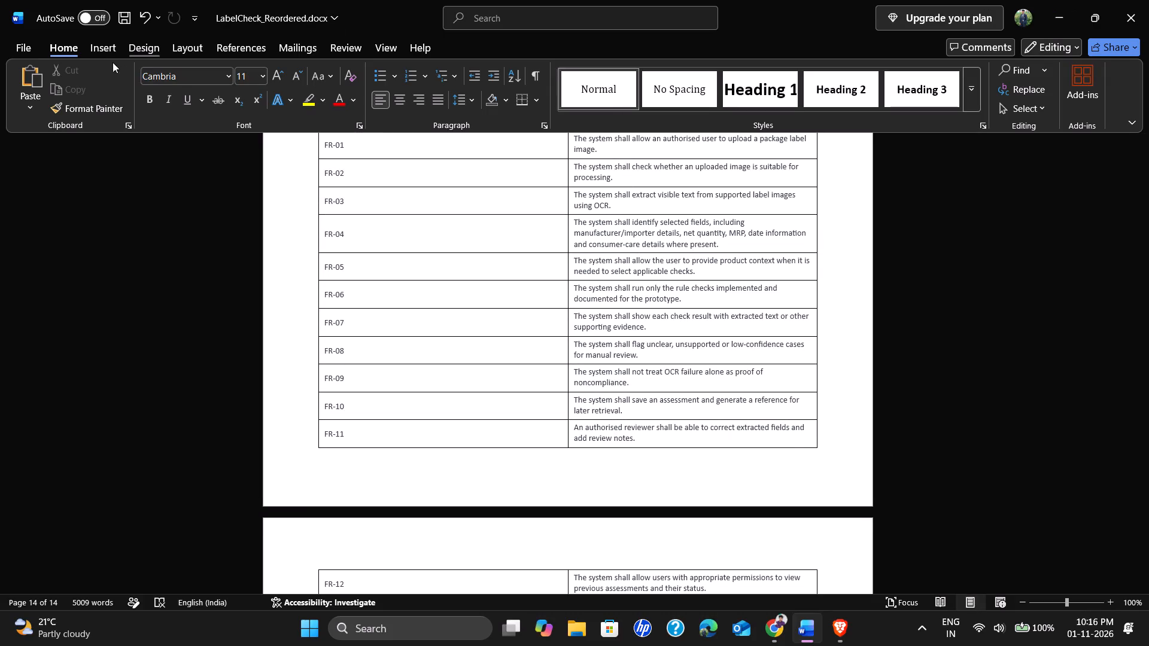
Start saving a copy of the document and choose the Screenshots folder under Pictures as the destination.
{"action": "left_click", "coordinate": [14, 53]}
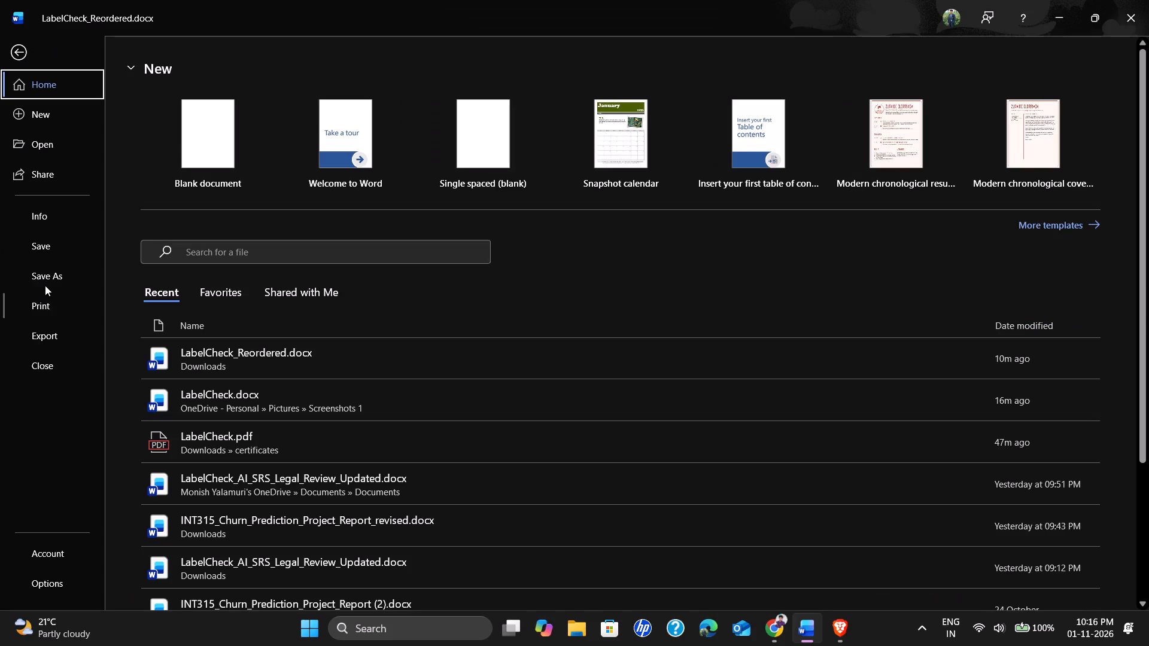
{"action": "left_click", "coordinate": [45, 285]}
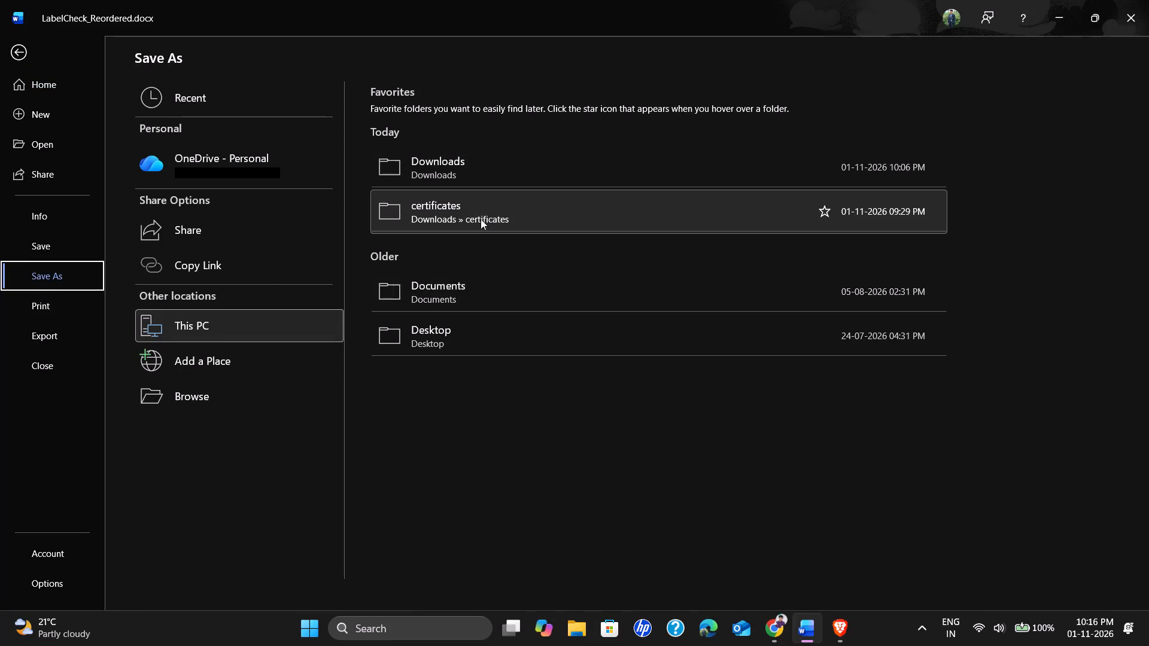
{"action": "left_click", "coordinate": [474, 217]}
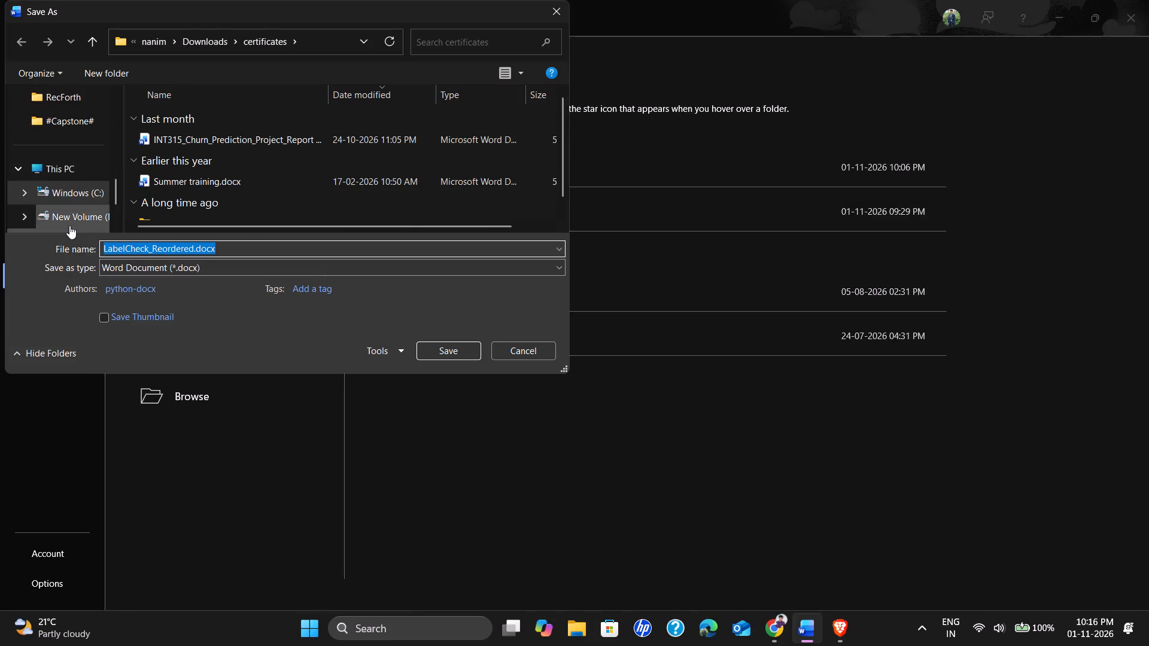
{"action": "scroll", "coordinate": [65, 184], "scroll_direction": "up", "scroll_amount": 1}
{"action": "scroll", "coordinate": [65, 184], "scroll_direction": "down", "scroll_amount": 2}
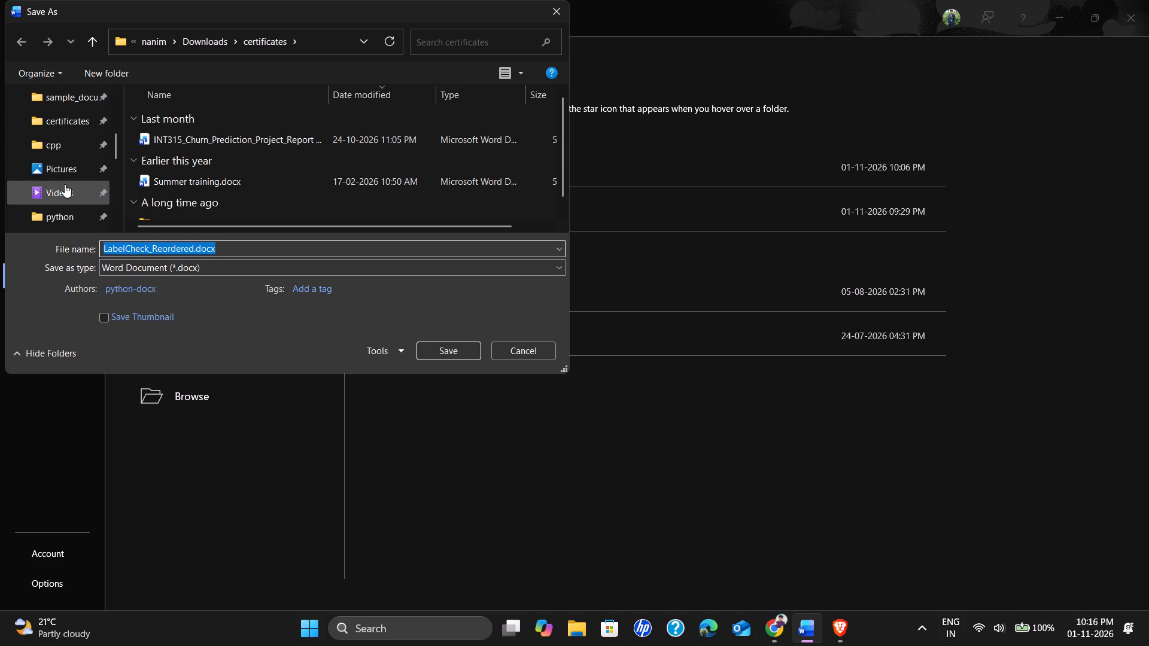
{"action": "scroll", "coordinate": [65, 184], "scroll_direction": "down", "scroll_amount": 2}
{"action": "left_click", "coordinate": [65, 184]}
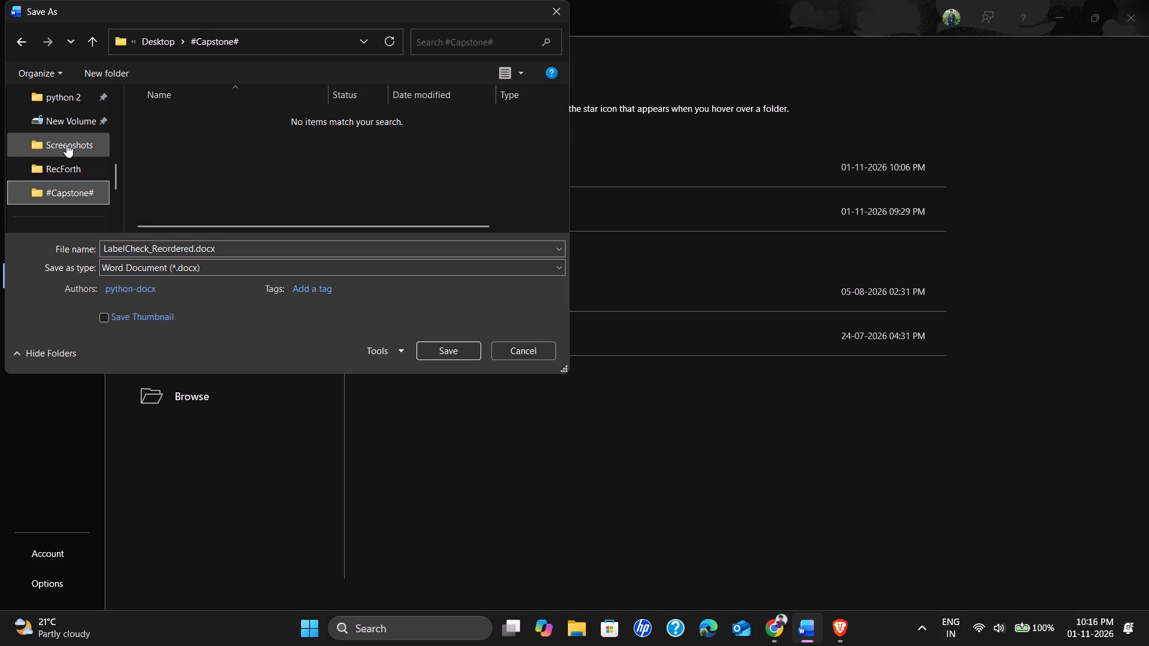
{"action": "left_click", "coordinate": [66, 144]}
{"action": "left_click", "coordinate": [82, 188]}
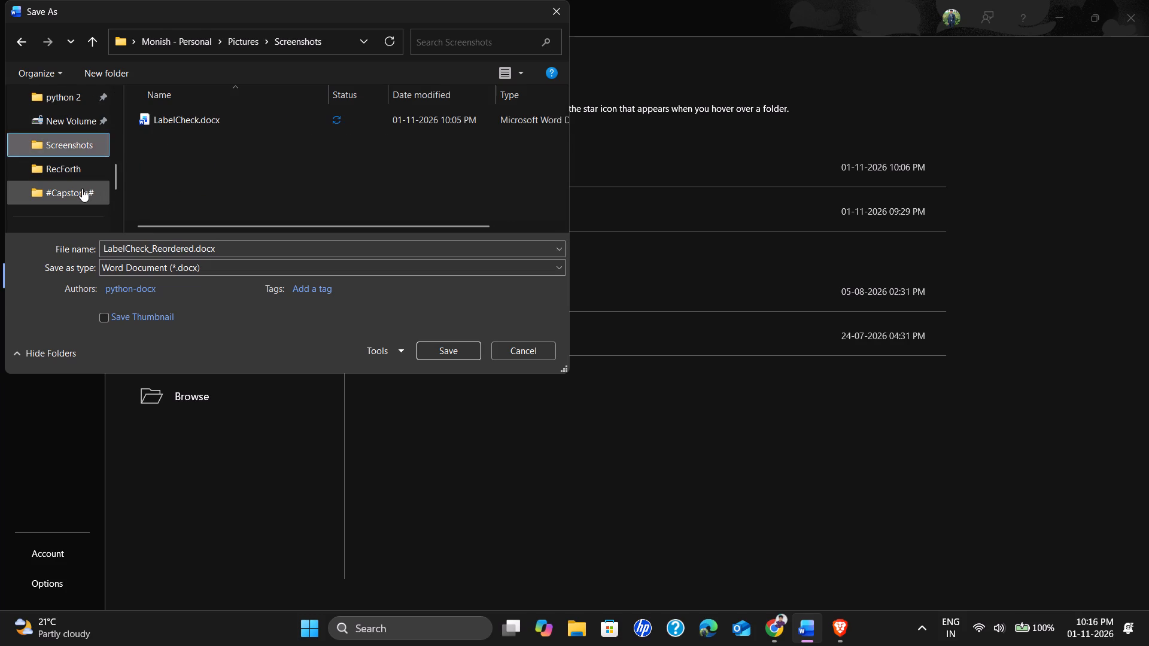
{"action": "left_click", "coordinate": [75, 145]}
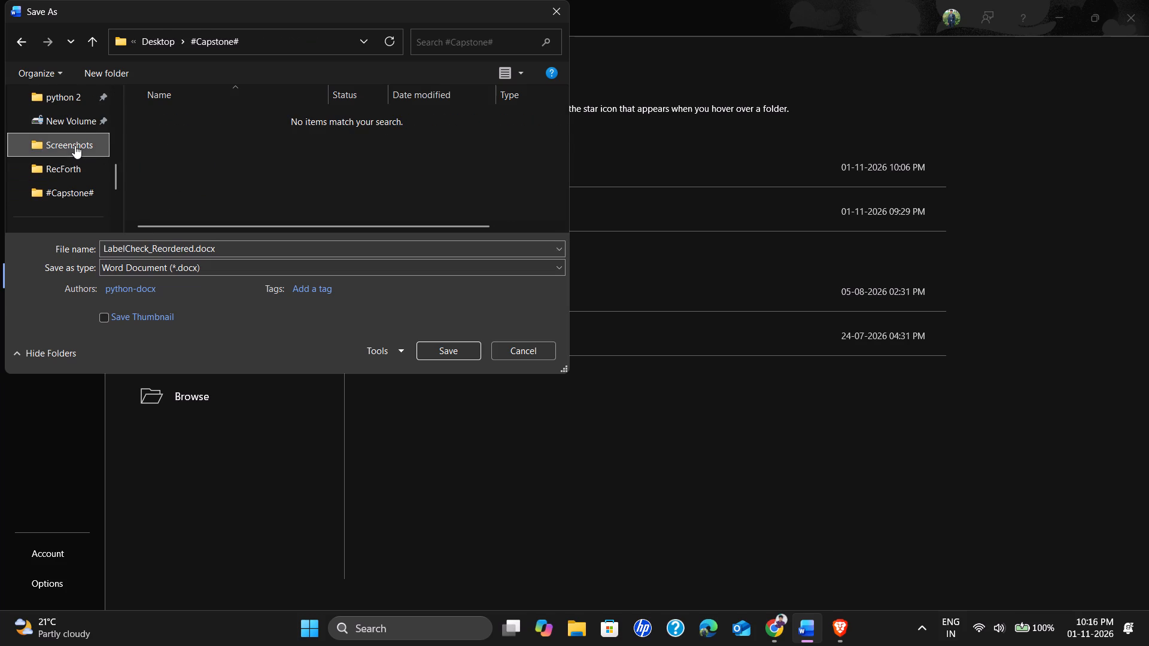
Shorten the copy's file name to LabelCheck, set the file type to PDF and save it.
{"action": "left_click", "coordinate": [191, 247]}
{"action": "left_click", "coordinate": [191, 247]}
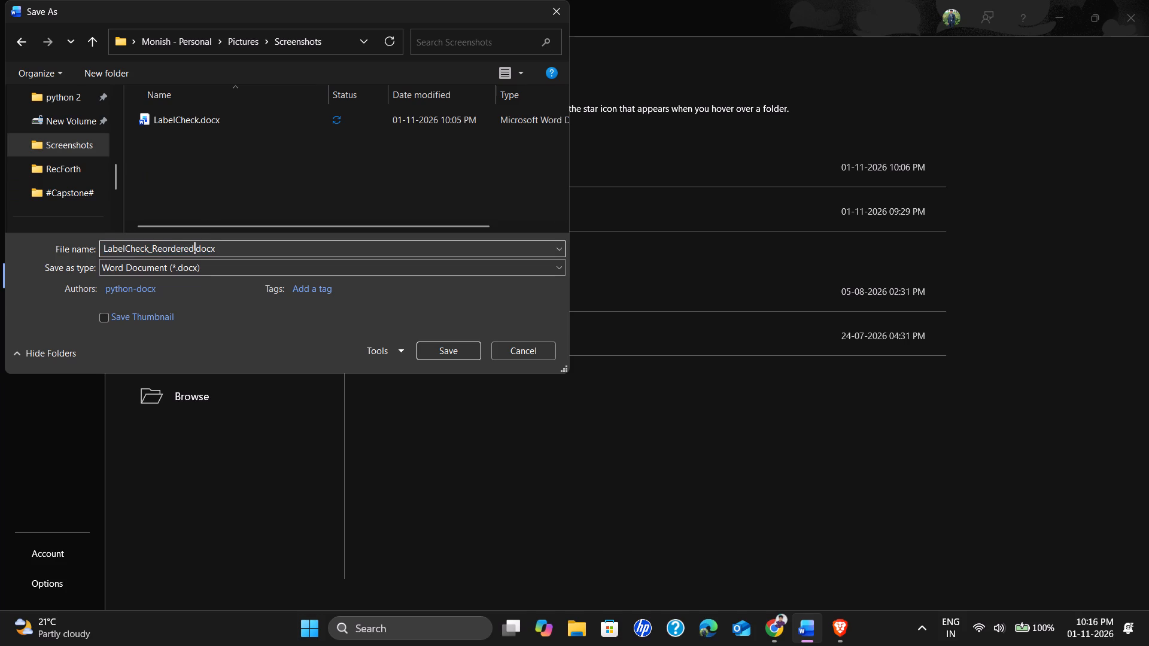
{"action": "key", "text": "BackSpace"}
{"action": "key", "text": "BackSpace"}
{"action": "key", "text": "BackSpace"}
{"action": "key", "text": "BackSpace"}
{"action": "key", "text": "BackSpace"}
{"action": "key", "text": "BackSpace"}
{"action": "key", "text": "BackSpace"}
{"action": "key", "text": "BackSpace"}
{"action": "key", "text": "BackSpace"}
{"action": "key", "text": "BackSpace"}
{"action": "left_click", "coordinate": [217, 271]}
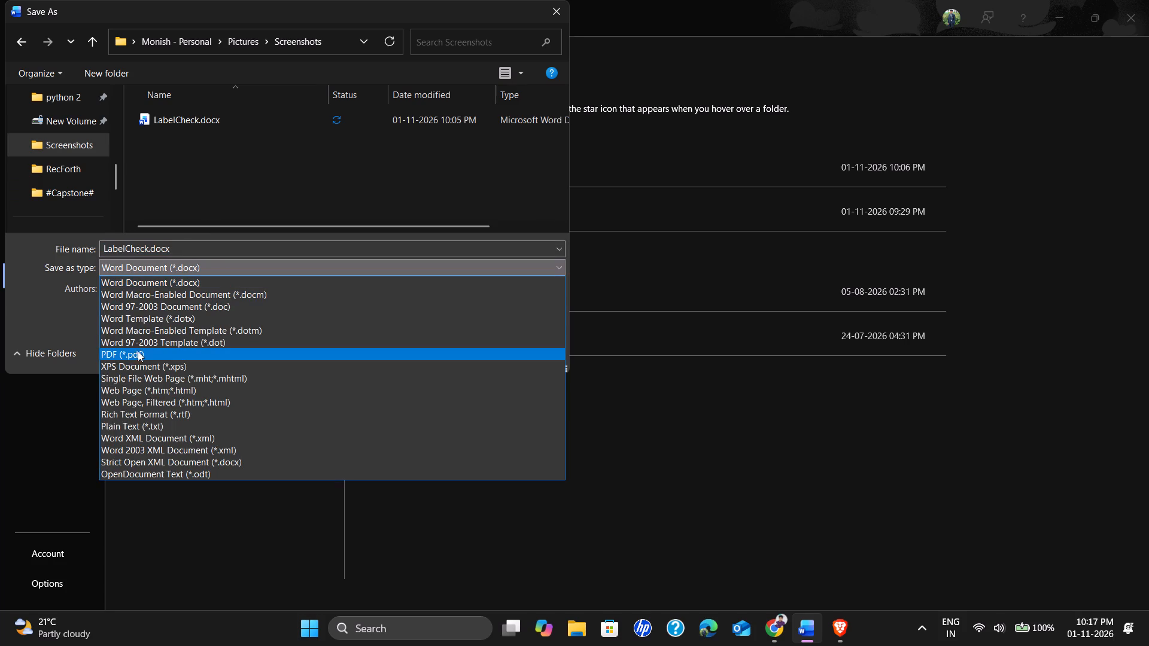
{"action": "left_click", "coordinate": [130, 356]}
{"action": "left_click", "coordinate": [442, 386]}
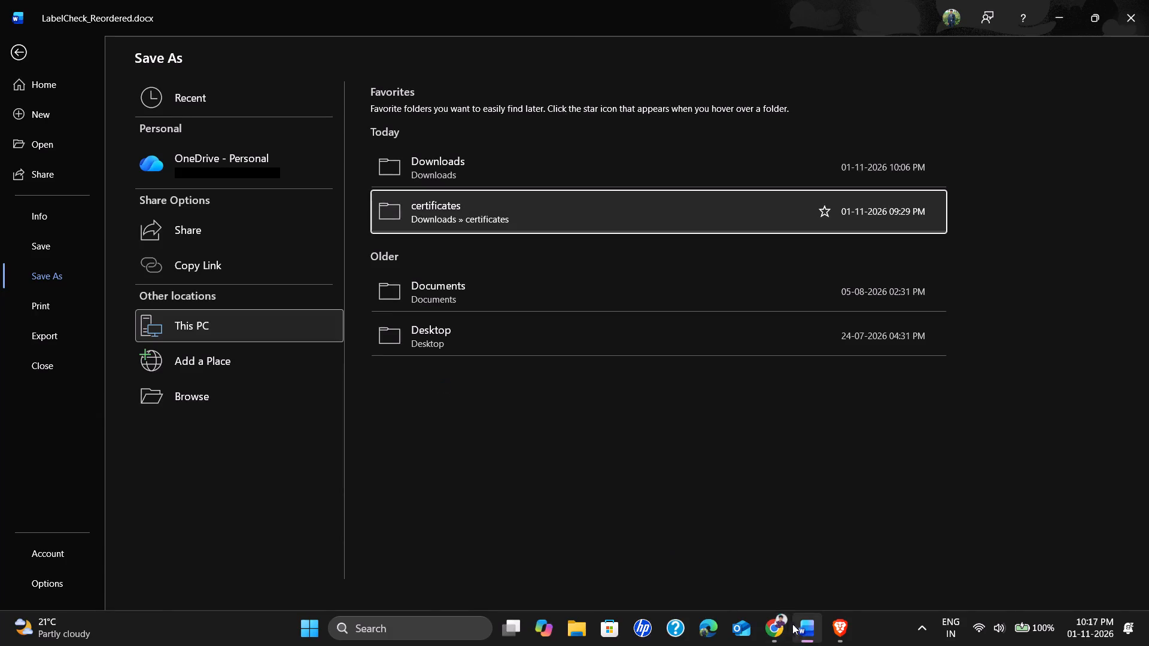
Delete the old LabelCheck.pdf from the #Capstone# folder in File Explorer.
{"action": "left_click", "coordinate": [572, 628]}
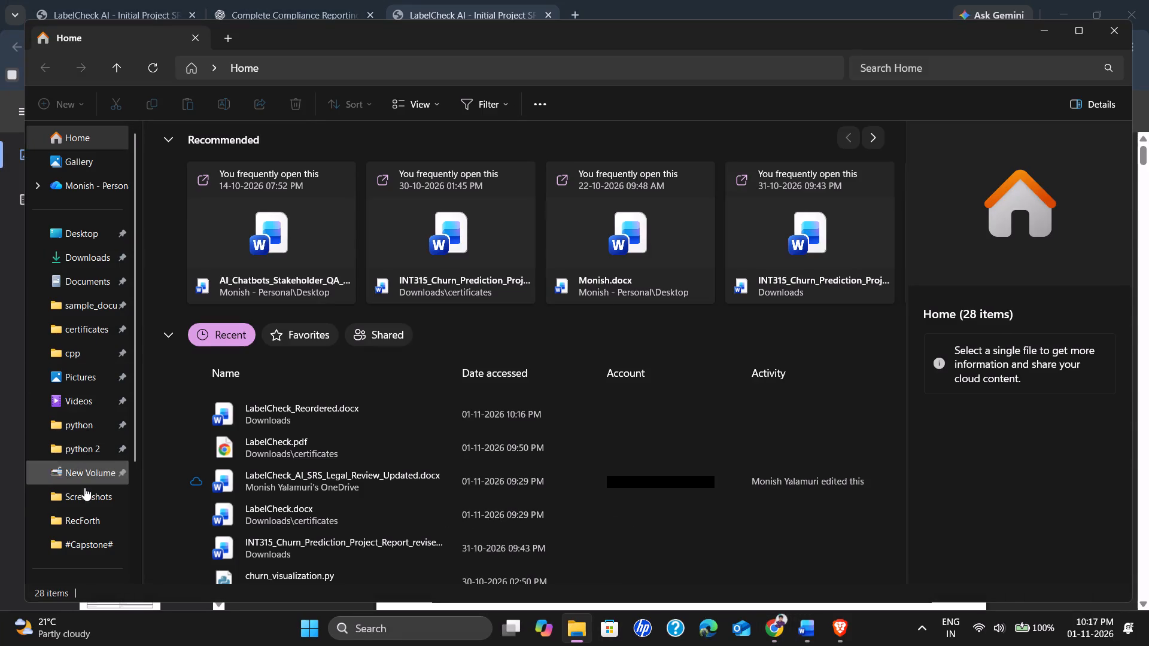
{"action": "left_click", "coordinate": [79, 540]}
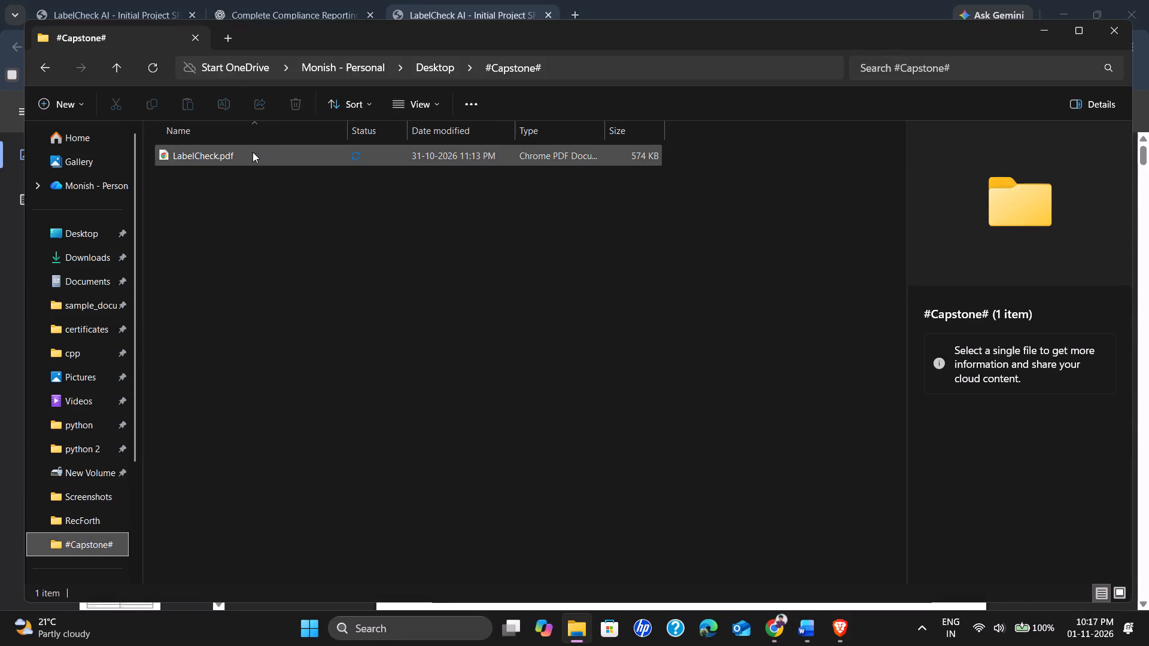
{"action": "left_click", "coordinate": [252, 153]}
{"action": "left_click", "coordinate": [296, 95]}
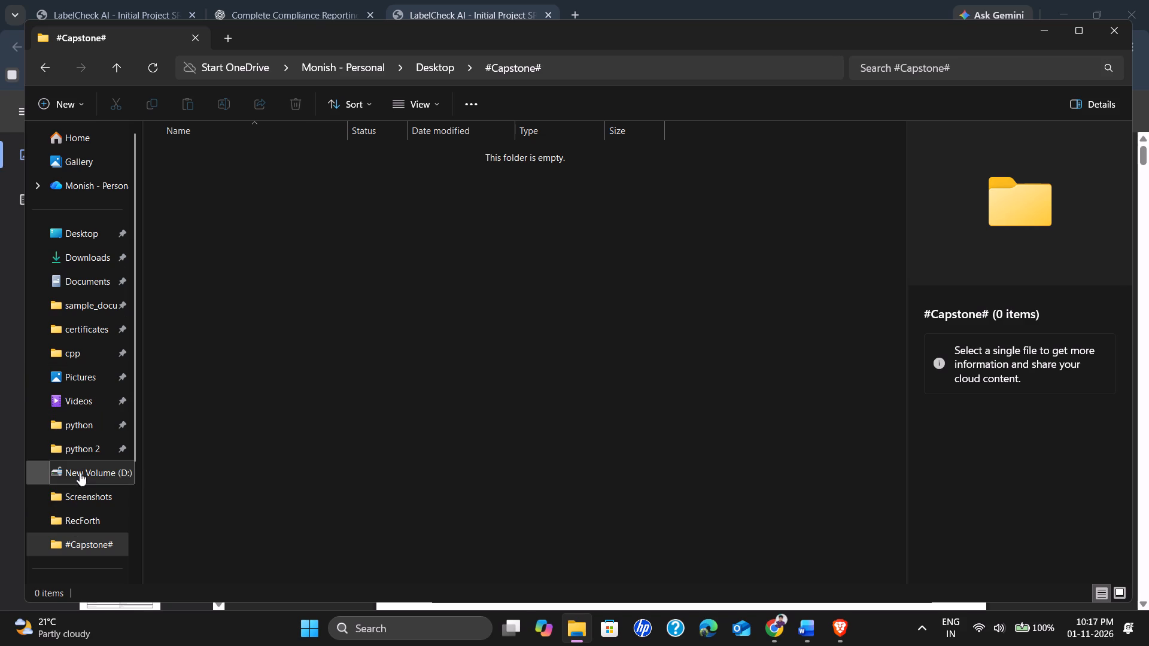
Delete LabelCheck.docx from the Screenshots folder under Pictures.
{"action": "left_click", "coordinate": [81, 492]}
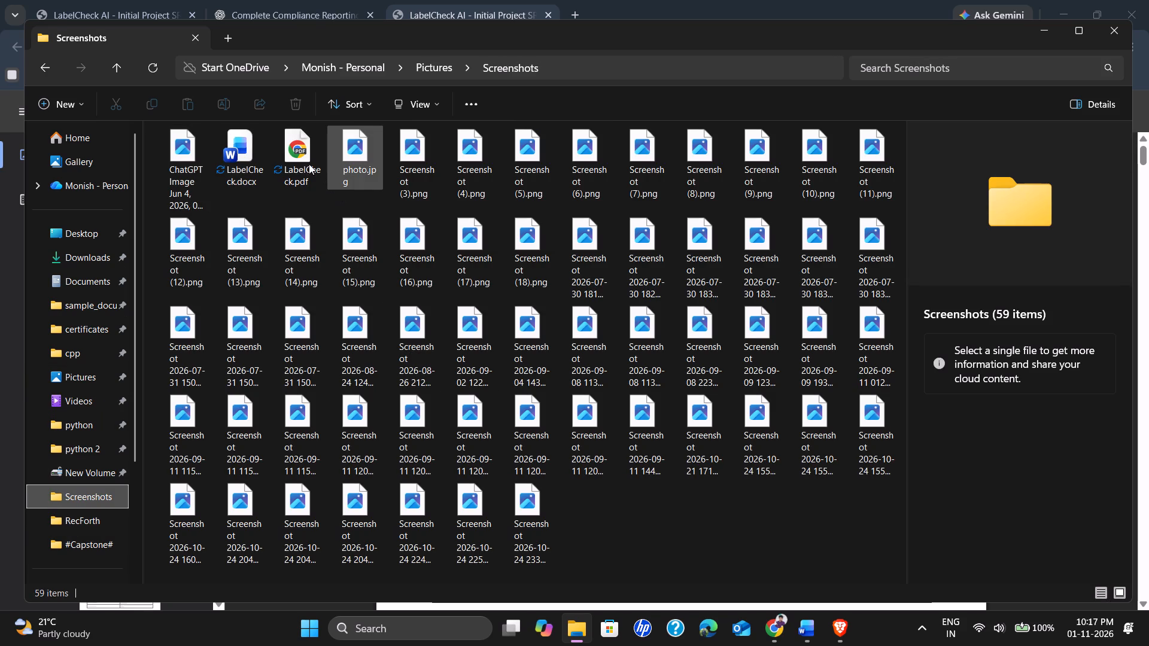
{"action": "left_click", "coordinate": [241, 151]}
{"action": "left_click", "coordinate": [297, 106]}
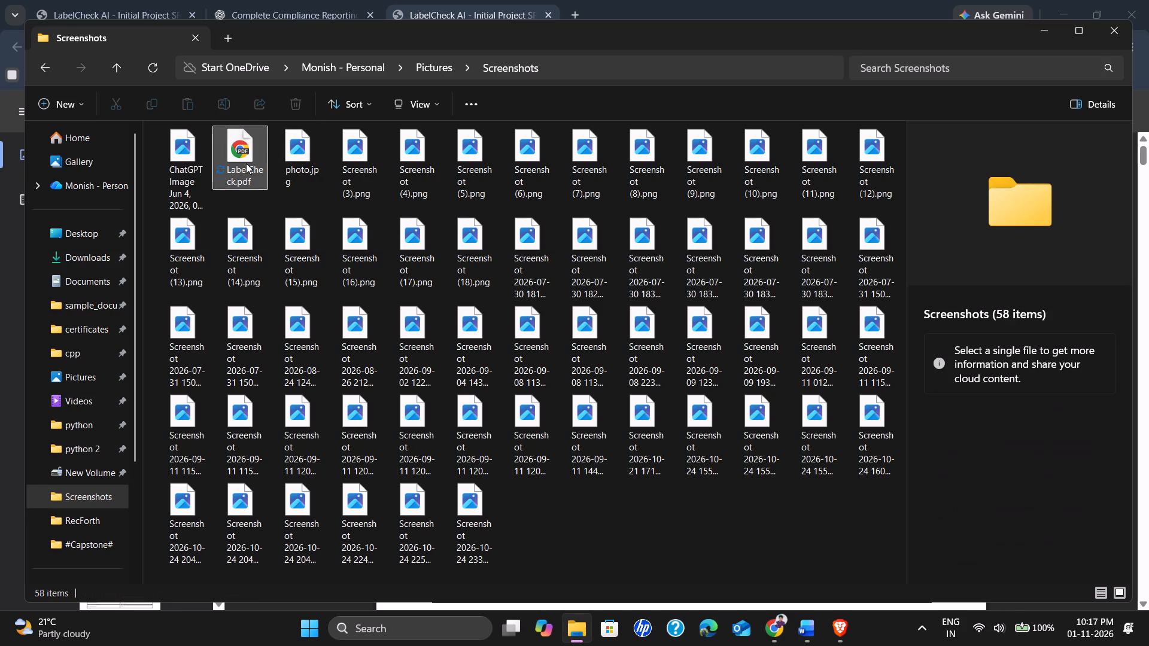
Copy the newly exported LabelCheck.pdf from the Screenshots folder into the #Capstone# folder on the Desktop.
{"action": "left_click", "coordinate": [242, 167]}
{"action": "left_click", "coordinate": [153, 102]}
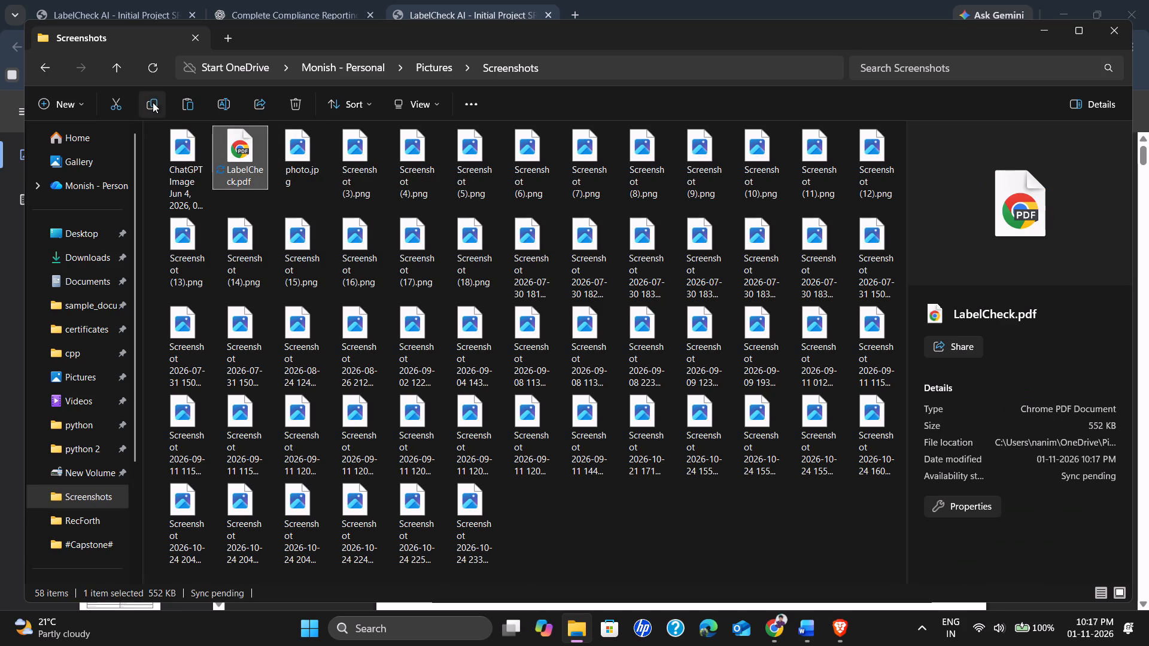
{"action": "left_click", "coordinate": [68, 537]}
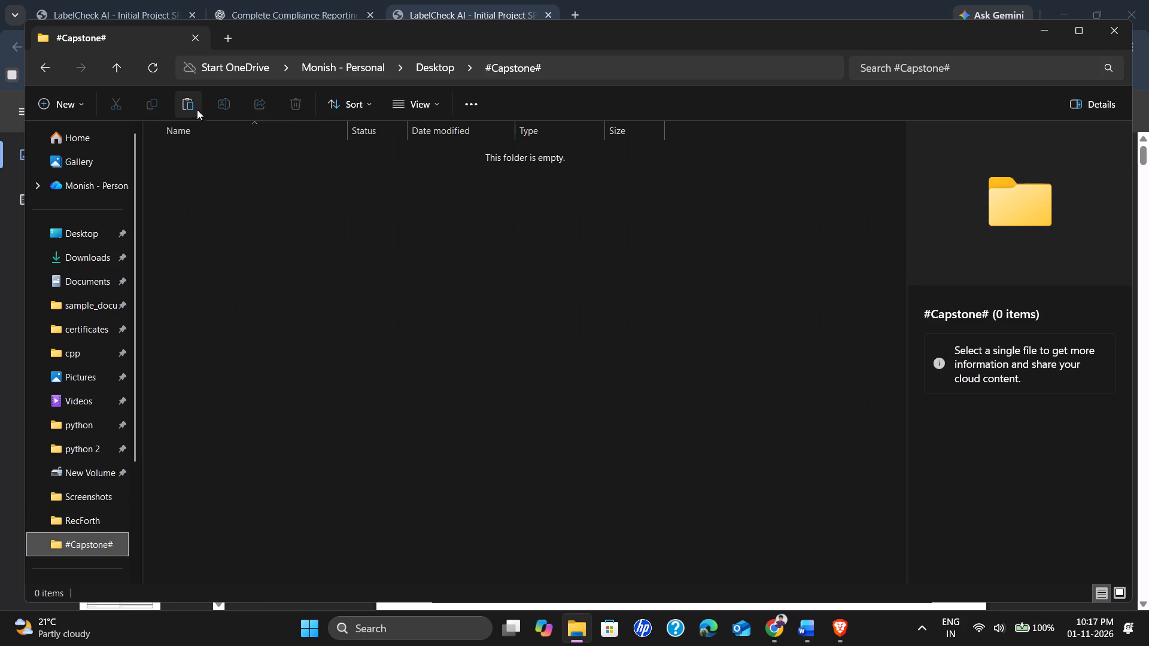
{"action": "left_click", "coordinate": [193, 107]}
Open LabelCheck.pdf from the #Capstone# folder in Chrome and skim it through to the last page, then back to sections 7.5 and 7.6.
{"action": "double_click", "coordinate": [214, 156]}
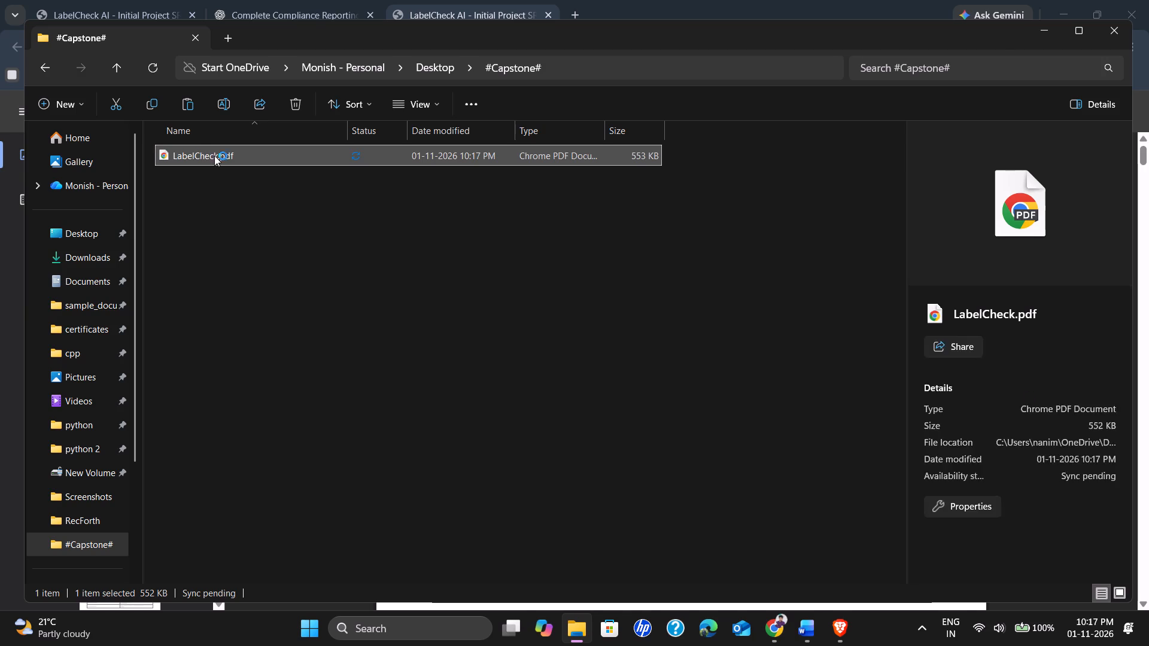
{"action": "scroll", "coordinate": [442, 373], "scroll_direction": "down", "scroll_amount": 7}
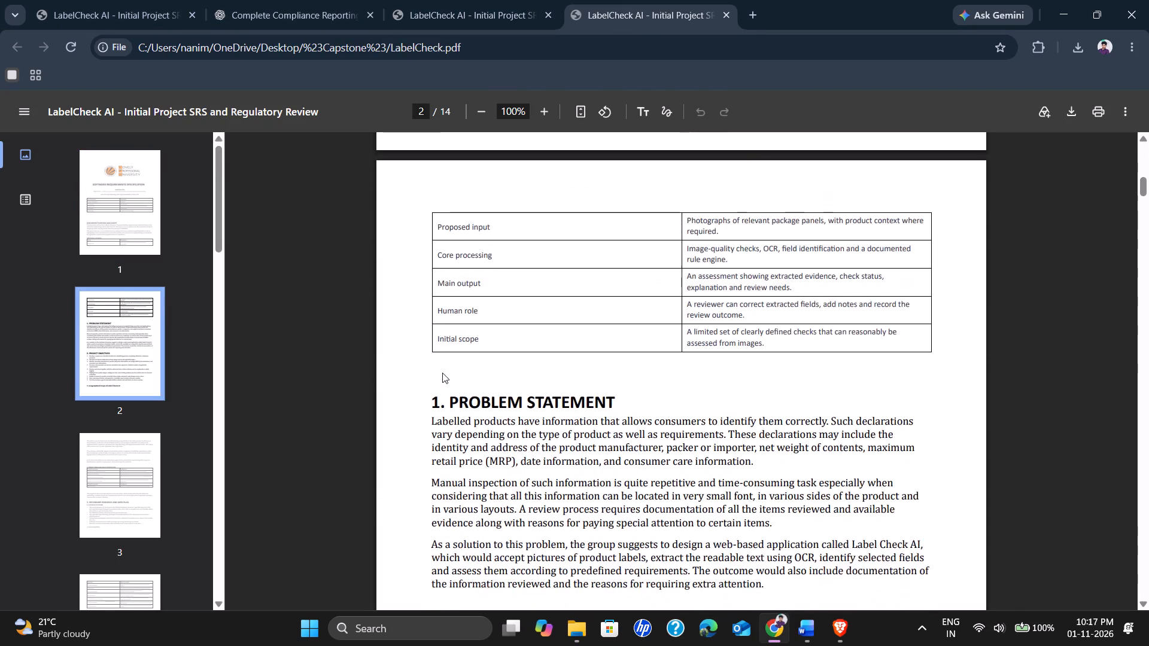
{"action": "scroll", "coordinate": [442, 373], "scroll_direction": "down", "scroll_amount": 10}
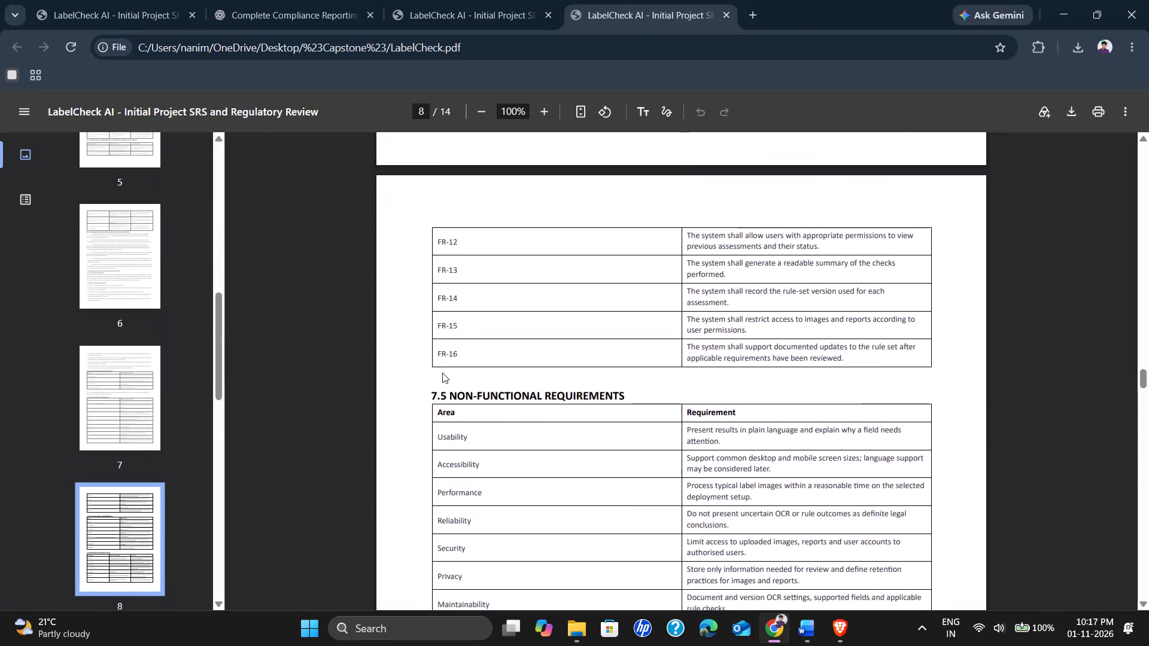
{"action": "scroll", "coordinate": [442, 373], "scroll_direction": "down", "scroll_amount": 10}
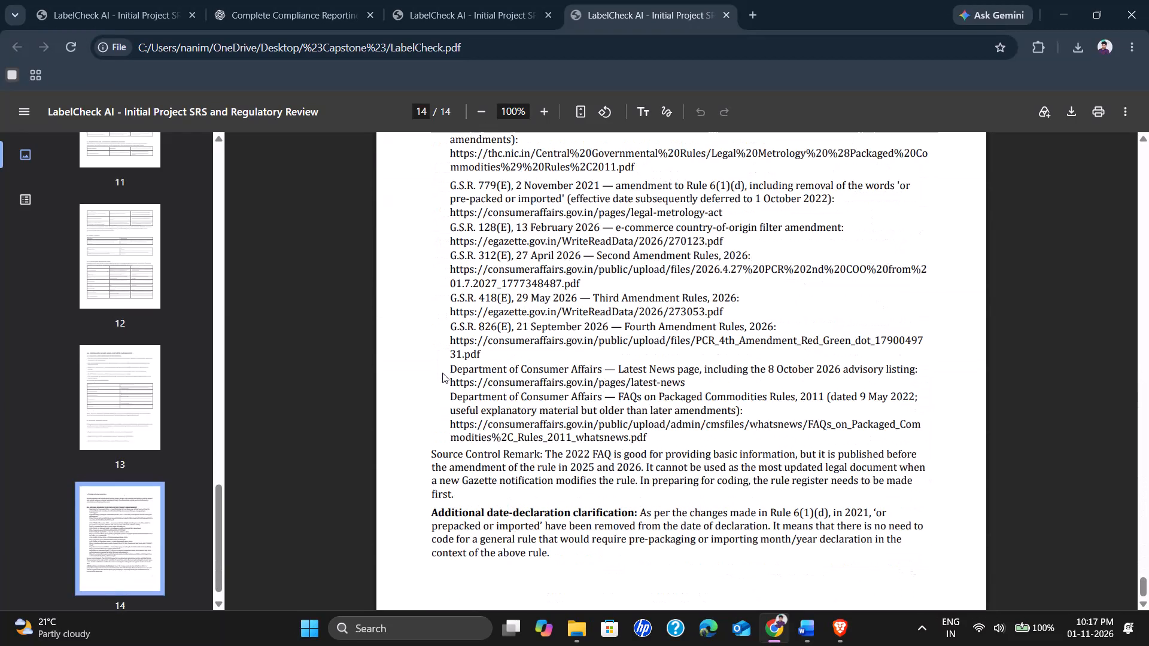
{"action": "scroll", "coordinate": [442, 373], "scroll_direction": "up", "scroll_amount": 19}
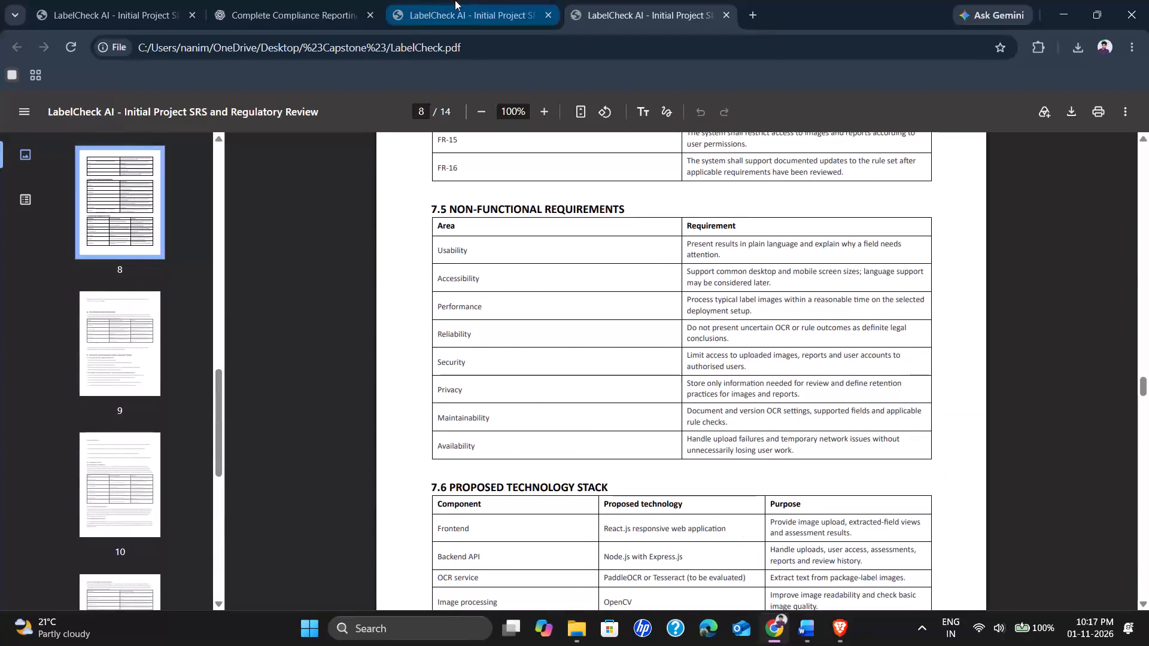
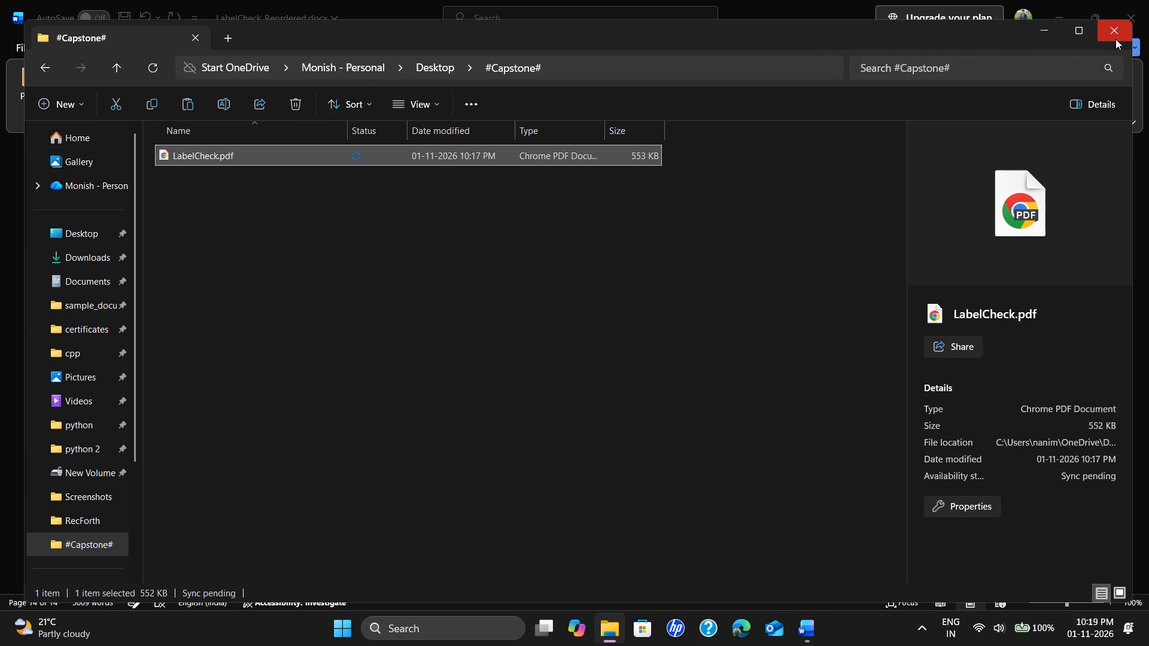
Close the #Capstone# folder window, then close LabelCheck_Reordered.docx in Word, saving its changes in the Downloads folder.
{"action": "left_click", "coordinate": [1115, 39]}
{"action": "left_click", "coordinate": [1148, 0]}
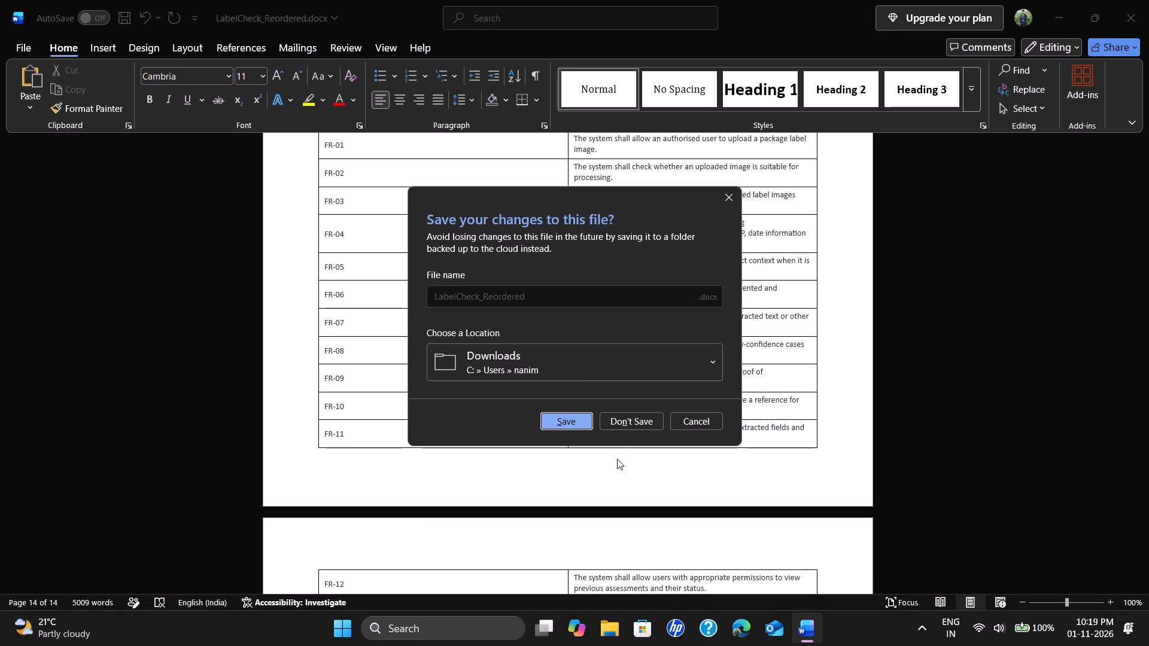
{"action": "left_click", "coordinate": [560, 423]}
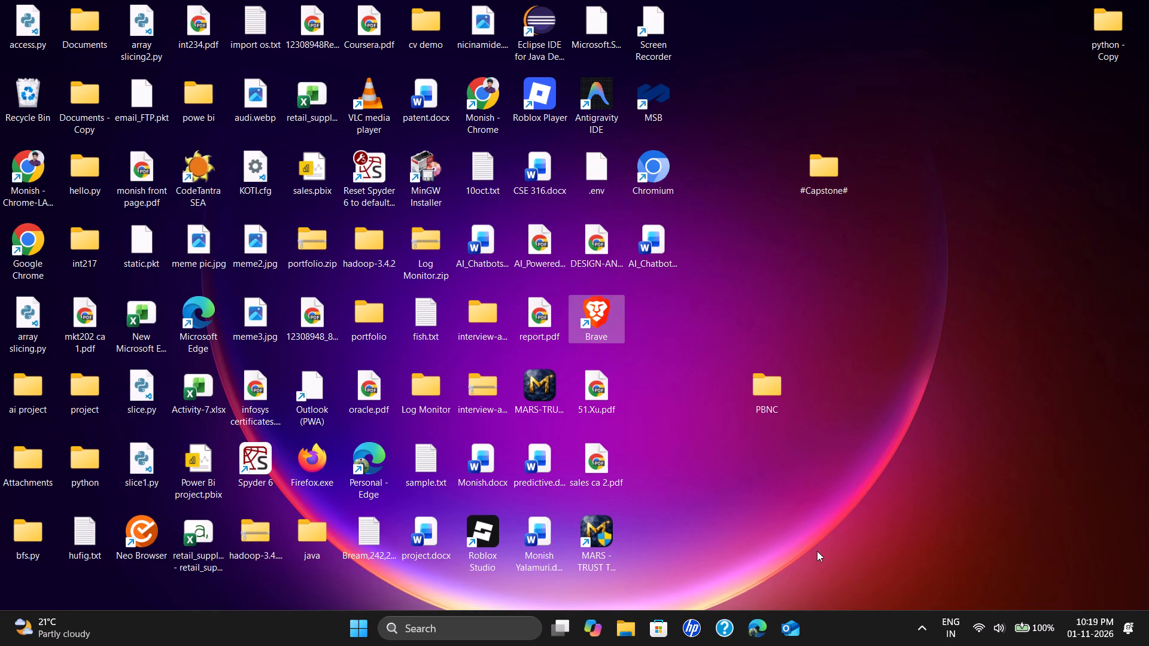
Open the Shut Down Windows dialog from the desktop.
{"action": "key", "text": "alt+F4"}
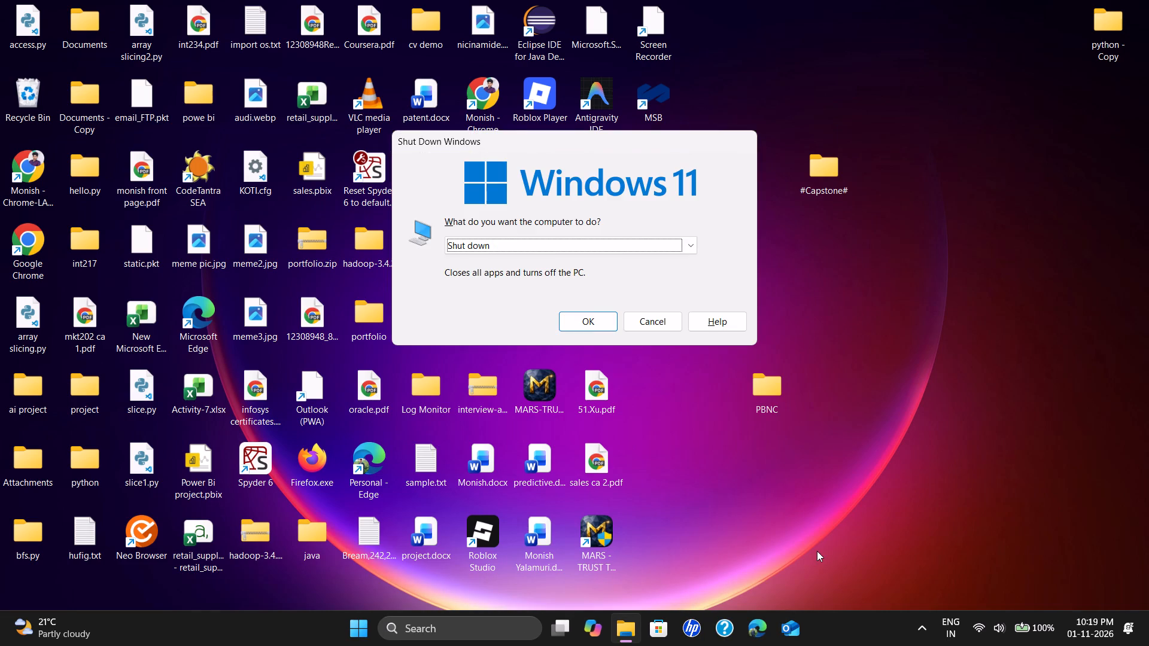